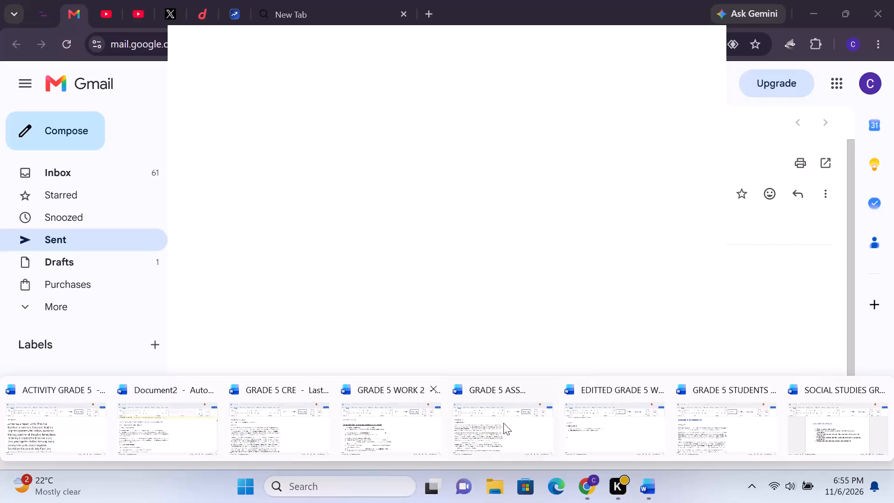
Switch to the GRADE 5 STUDENTS EXAM document in Word and create a new blank document.
{"action": "left_click", "coordinate": [727, 419]}
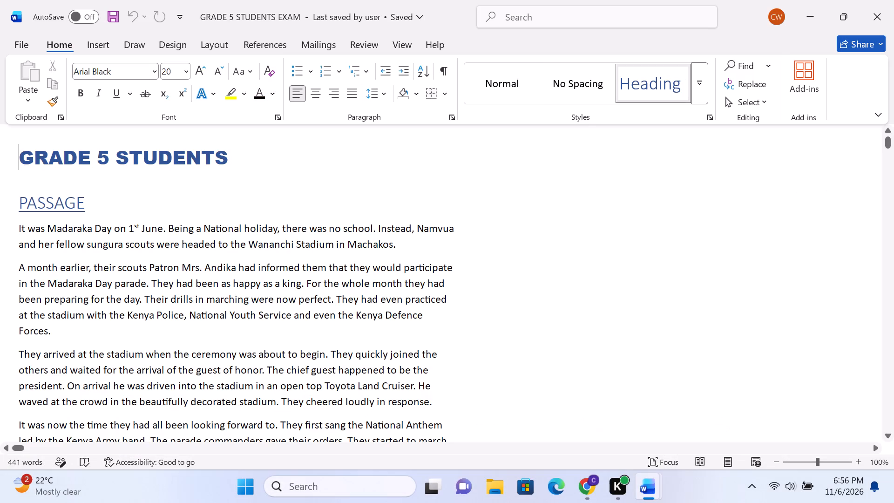
{"action": "left_click", "coordinate": [20, 42]}
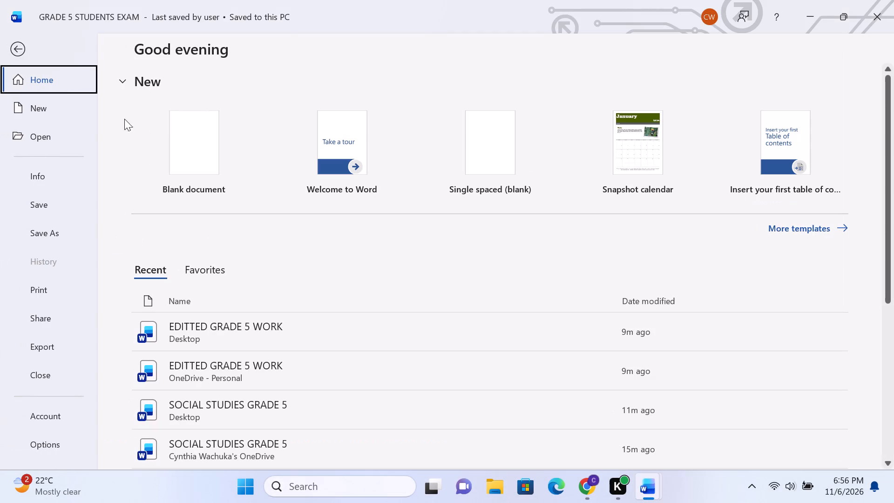
{"action": "left_click", "coordinate": [190, 141]}
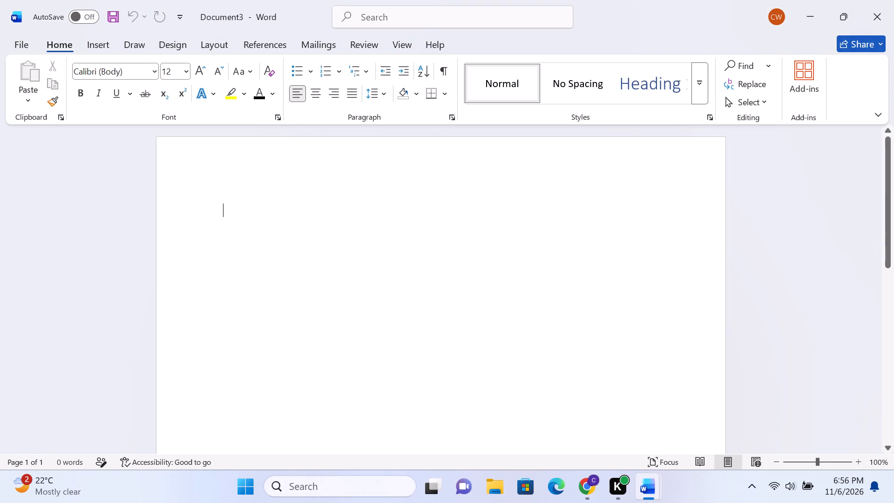
Enter the title "TERM THREE ASSESSMENT EXERCISE" on the first line in the Heading style.
{"action": "left_click", "coordinate": [273, 184]}
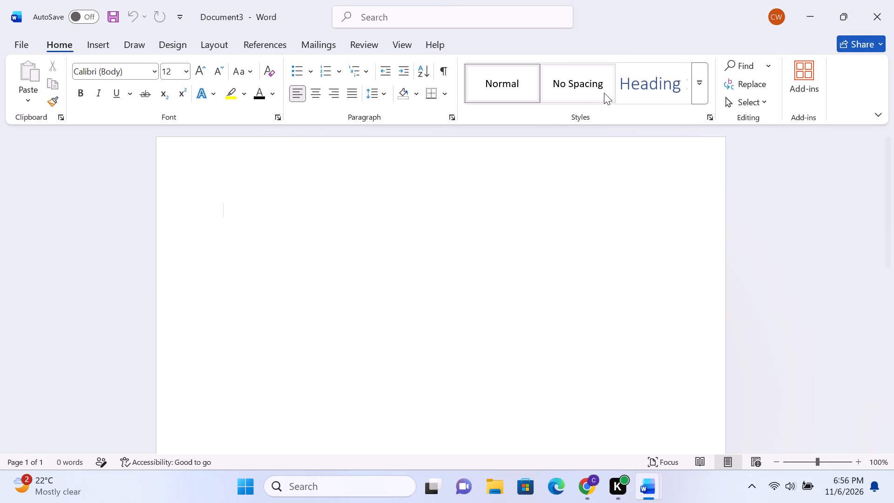
{"action": "left_click", "coordinate": [631, 83]}
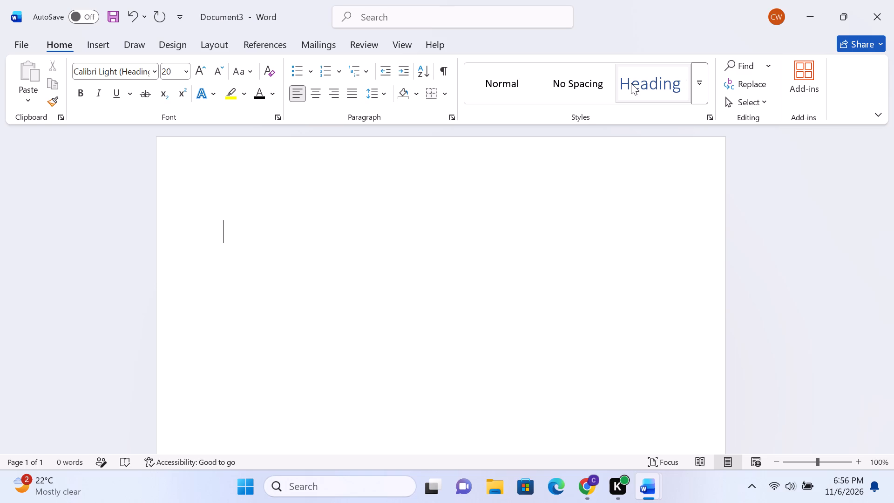
{"action": "type", "text": "ter"}
{"action": "key", "text": "BackSpace"}
{"action": "key", "text": "BackSpace"}
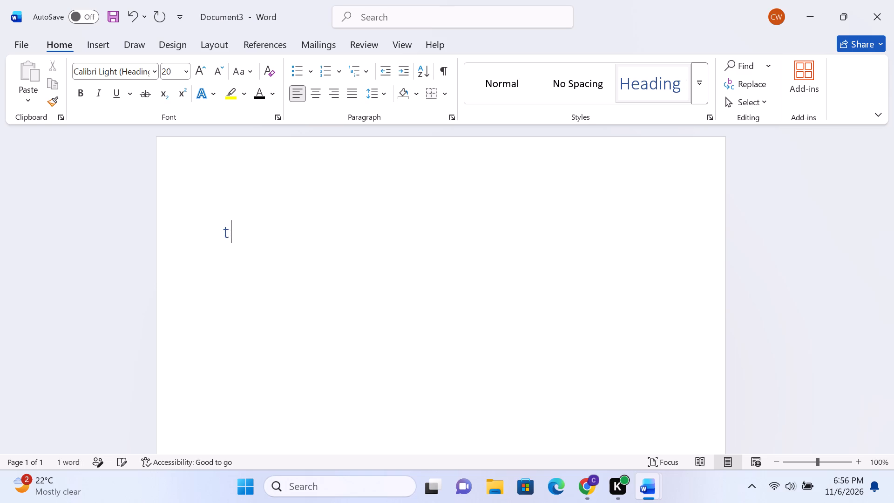
{"action": "key", "text": "BackSpace"}
{"action": "type", "text": "TERM 2"}
{"action": "key", "text": "BackSpace"}
{"action": "key", "text": "3"}
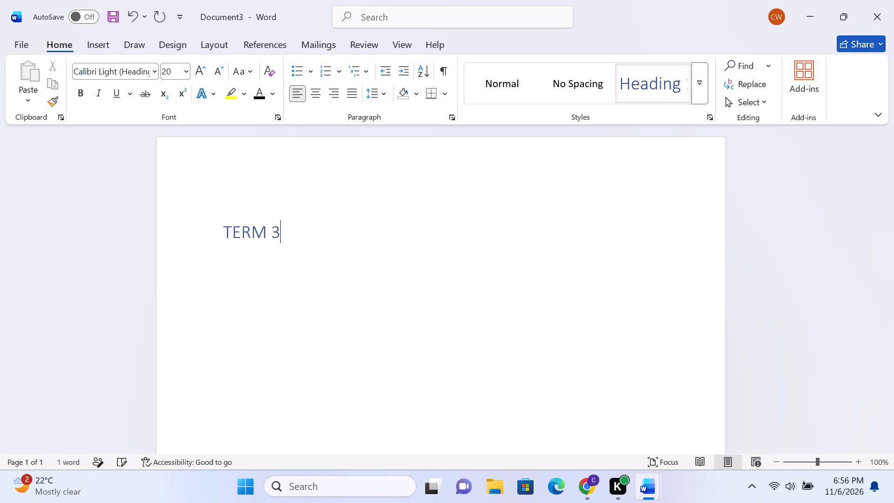
{"action": "key", "text": "BackSpace"}
{"action": "type", "text": "THREE"}
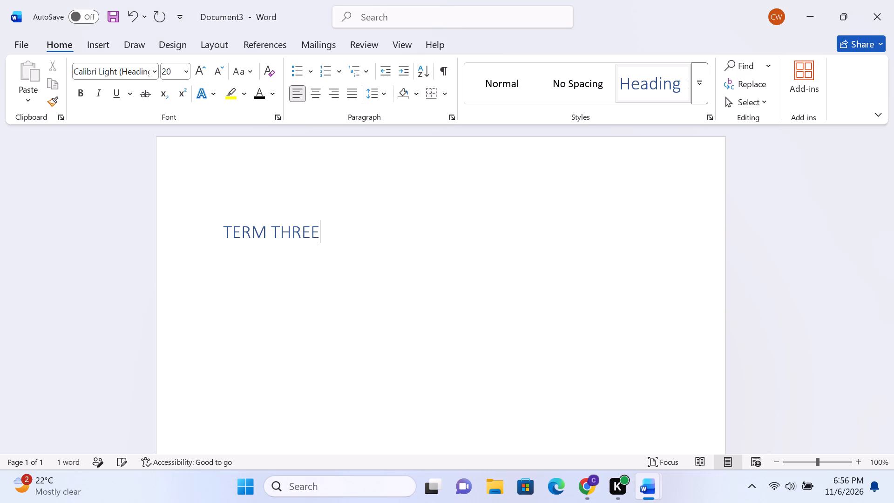
{"action": "key", "text": "space"}
{"action": "type", "text": "ASSES"}
{"action": "type", "text": "SMENT"}
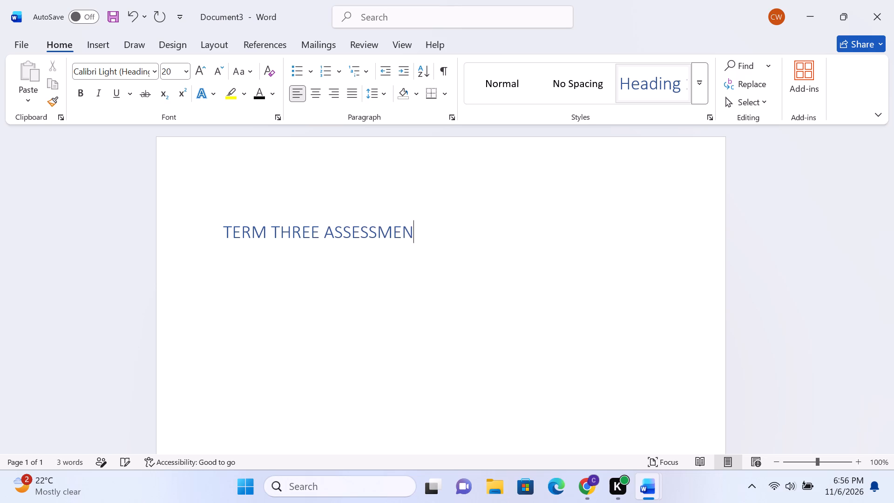
{"action": "key", "text": "space"}
{"action": "type", "text": "EXERCIS"}
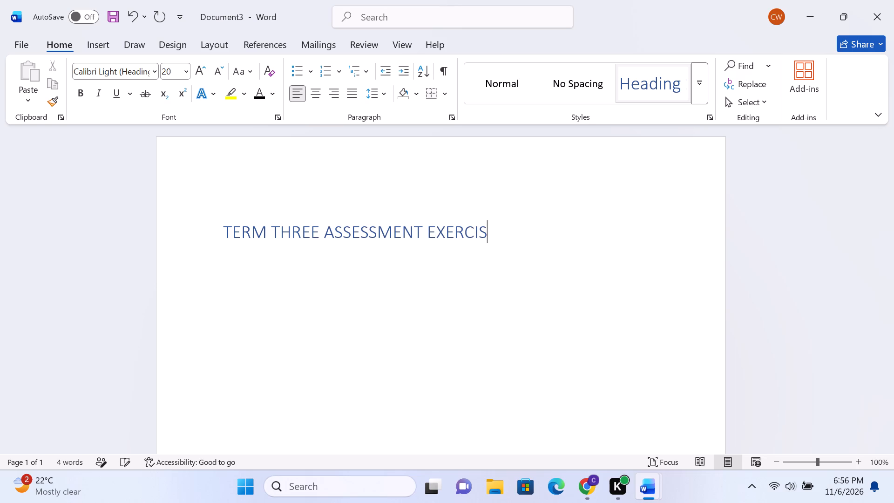
{"action": "key", "text": "e"}
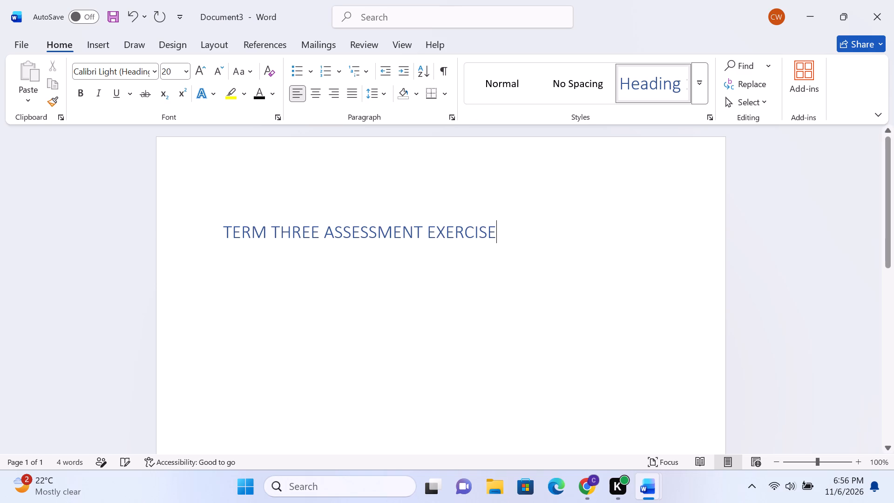
Change the font of the whole title to Algerian.
{"action": "left_click", "coordinate": [228, 225]}
{"action": "left_click_drag", "start_coordinate": [228, 225], "coordinate": [298, 218]}
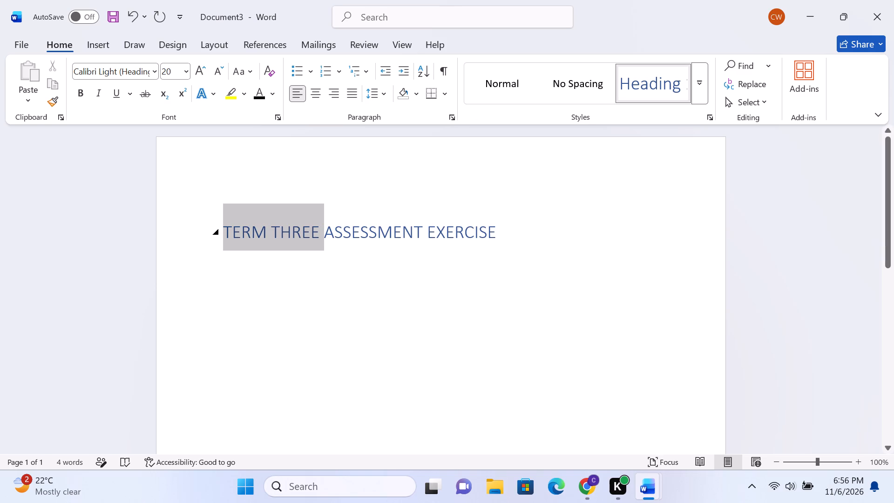
{"action": "left_click_drag", "start_coordinate": [298, 218], "coordinate": [491, 224]}
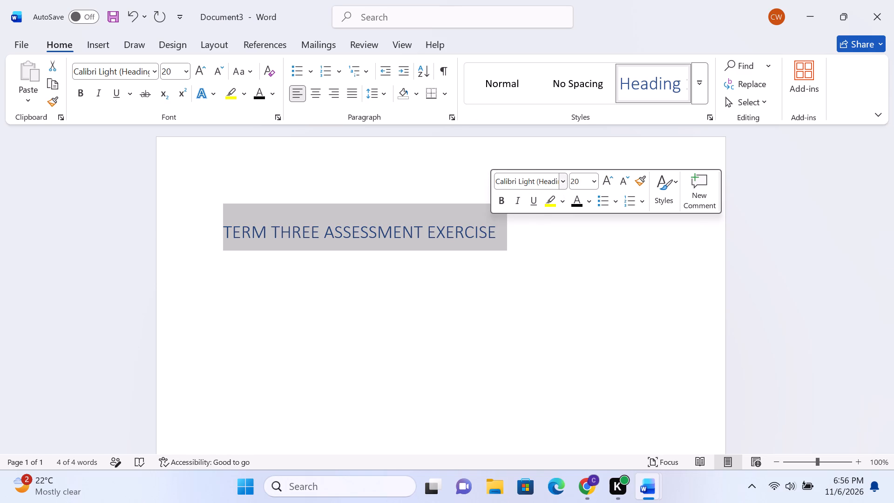
{"action": "left_click", "coordinate": [556, 179]}
{"action": "left_click", "coordinate": [561, 180]}
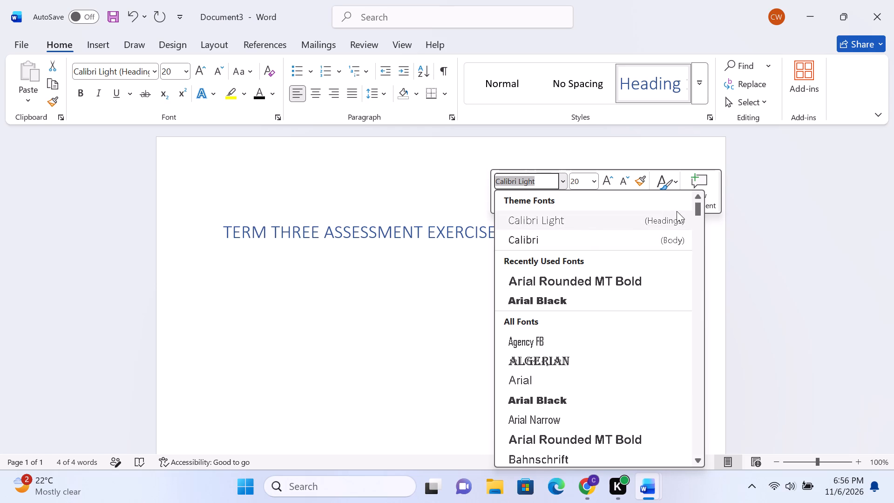
{"action": "left_click_drag", "start_coordinate": [698, 213], "coordinate": [698, 229]}
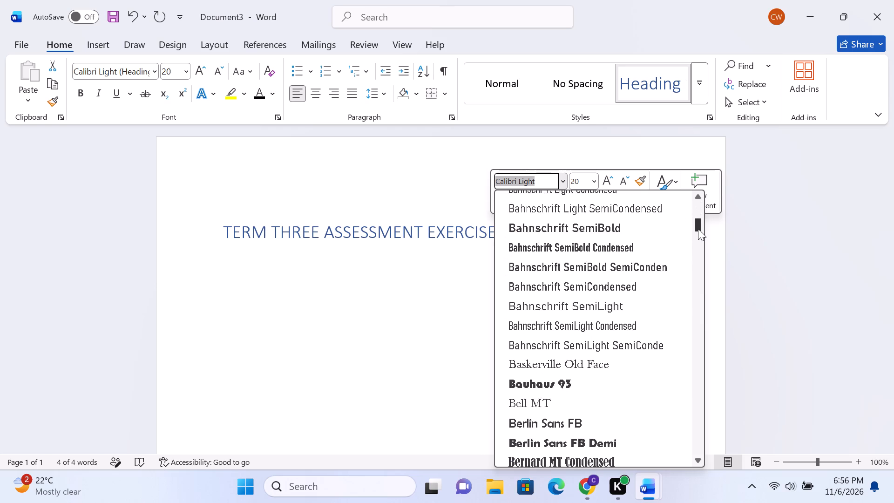
{"action": "left_click_drag", "start_coordinate": [698, 229], "coordinate": [698, 221]}
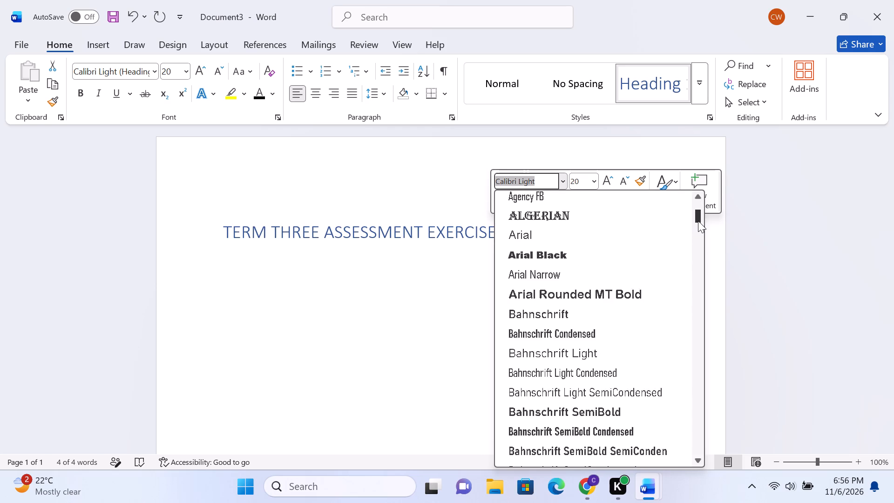
{"action": "left_click_drag", "start_coordinate": [698, 221], "coordinate": [698, 238]}
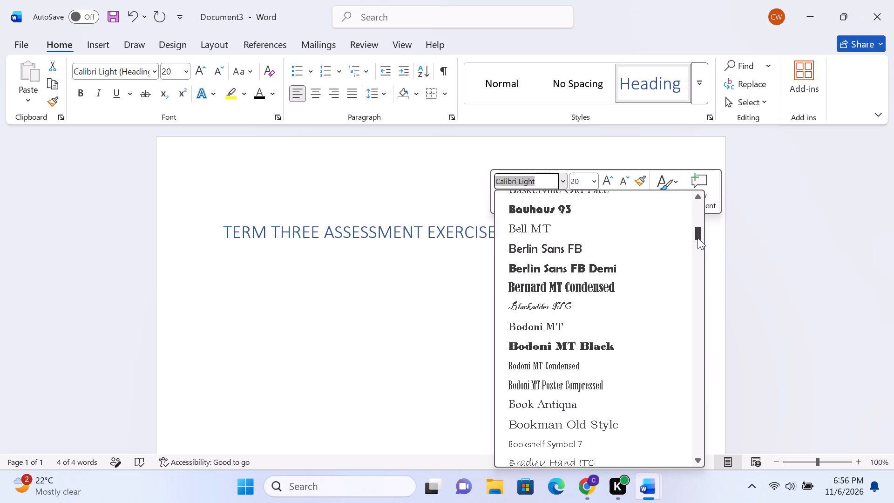
{"action": "left_click", "coordinate": [155, 67]}
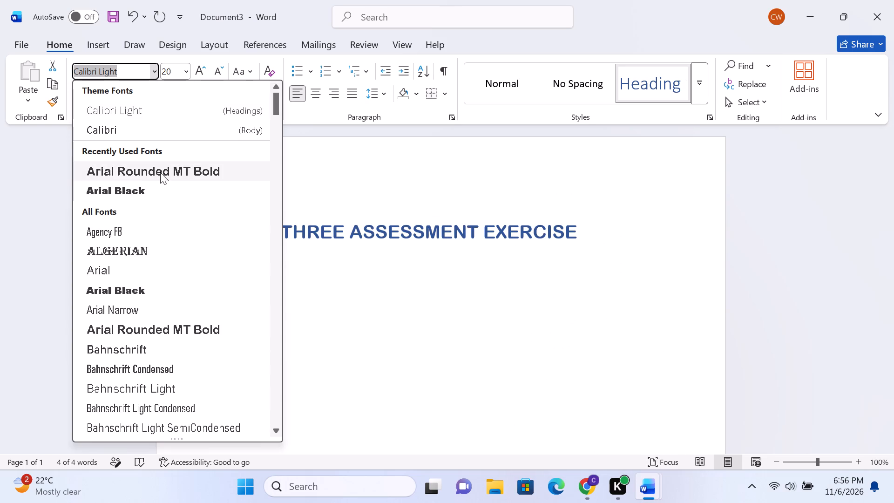
{"action": "left_click", "coordinate": [162, 251]}
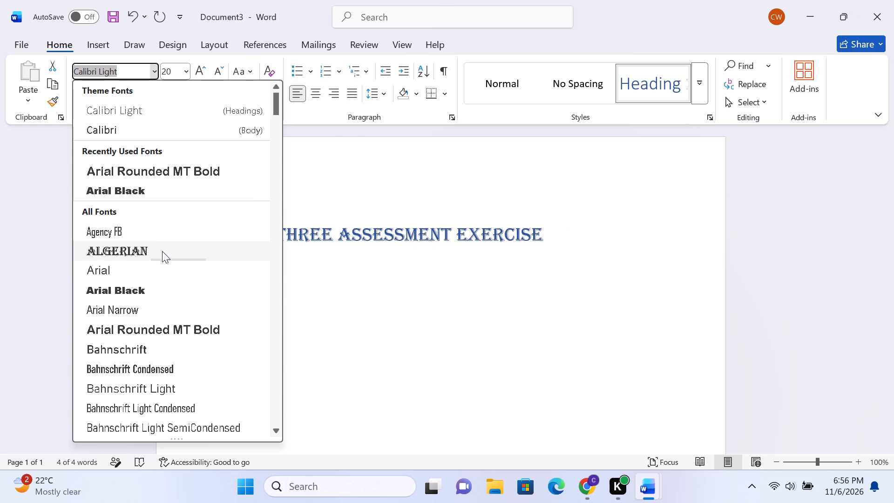
{"action": "left_click", "coordinate": [162, 251]}
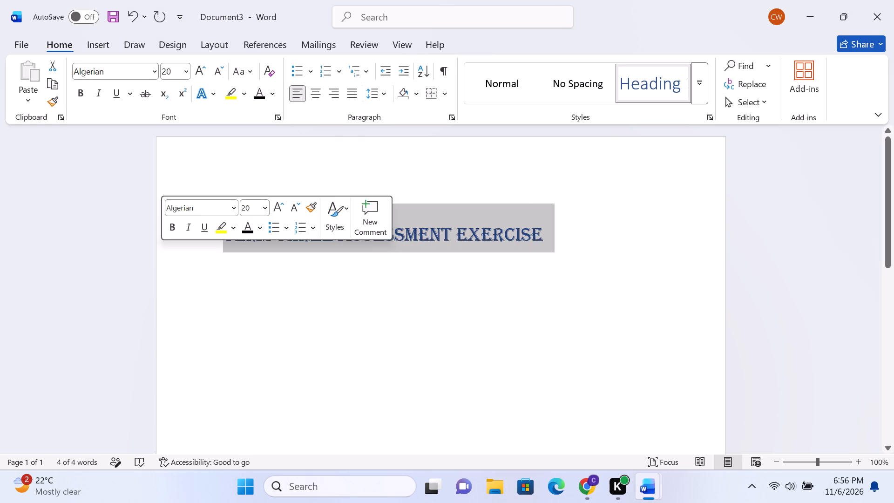
Start a numbered list below the title with the first question "What is Fishing?".
{"action": "left_click", "coordinate": [583, 214]}
{"action": "key", "text": "Return"}
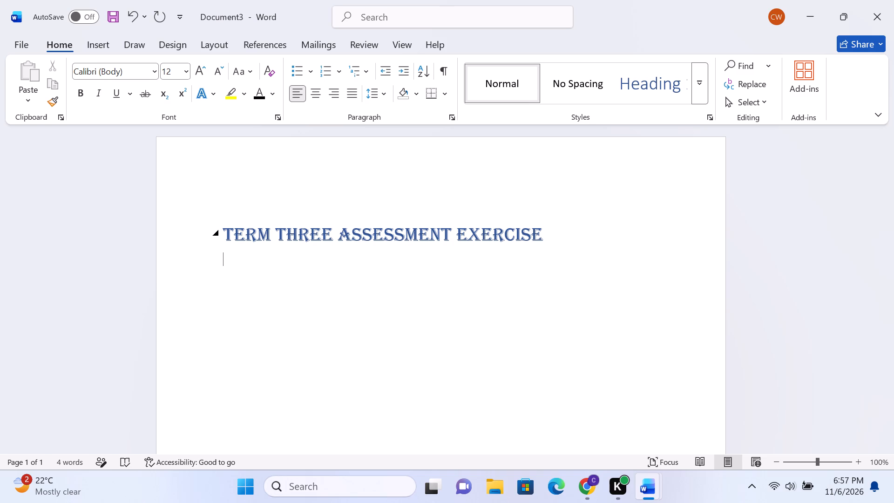
{"action": "key", "text": "1"}
{"action": "type", "text": "."}
{"action": "key", "text": "space"}
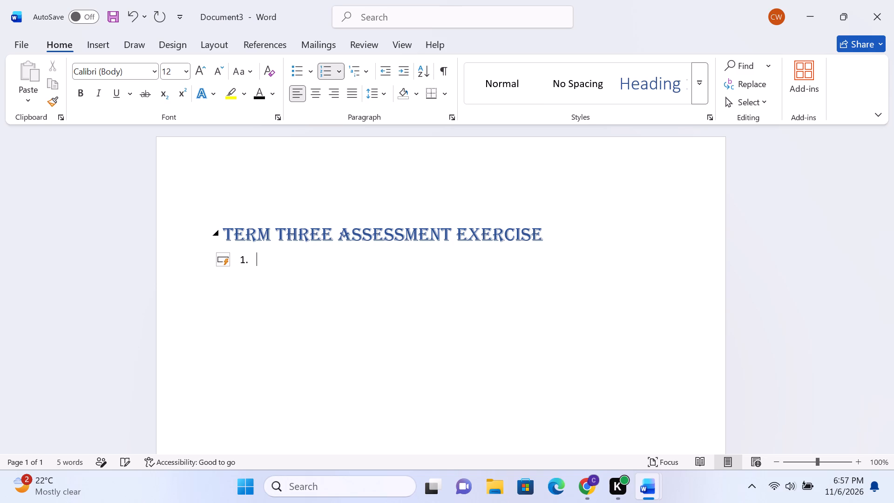
{"action": "left_click", "coordinate": [583, 214]}
{"action": "type", "text": "WHAT"}
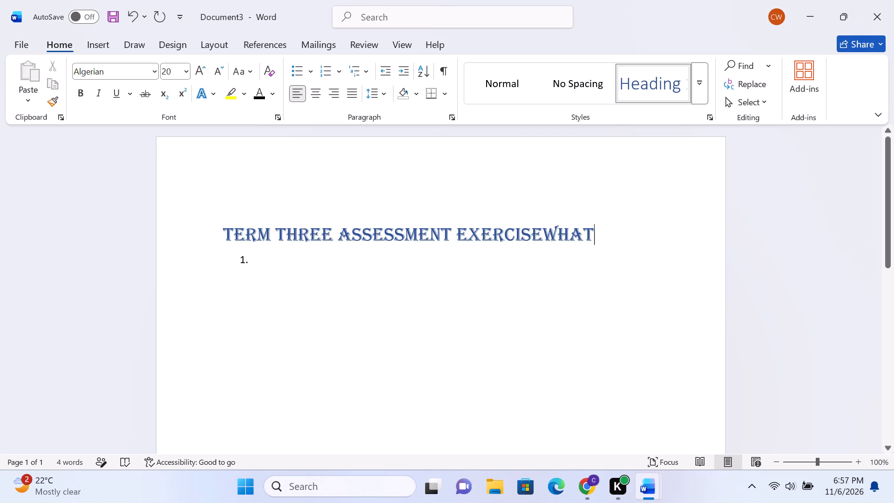
{"action": "left_click", "coordinate": [259, 262]}
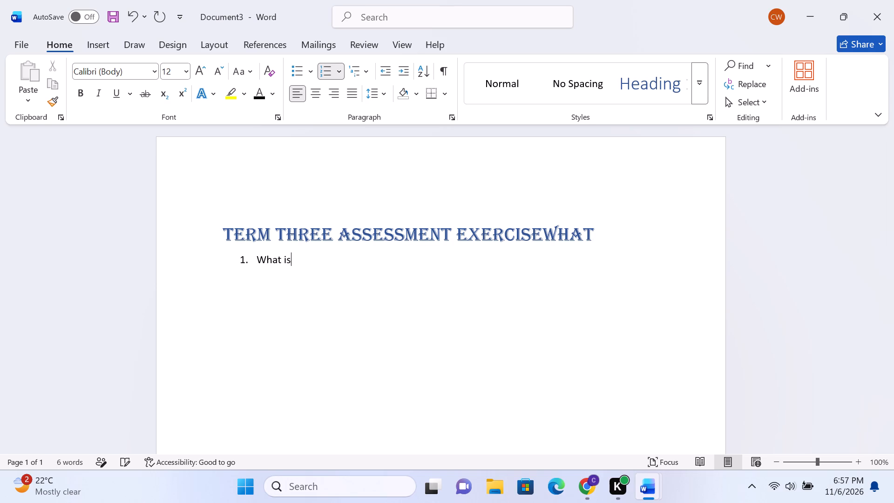
{"action": "key", "text": "BackSpace"}
{"action": "type", "text": "ING"}
{"action": "key", "text": "BackSpace"}
{"action": "key", "text": "BackSpace"}
{"action": "key", "text": "BackSpace"}
{"action": "key", "text": "BackSpace"}
{"action": "key", "text": "BackSpace"}
{"action": "key", "text": "BackSpace"}
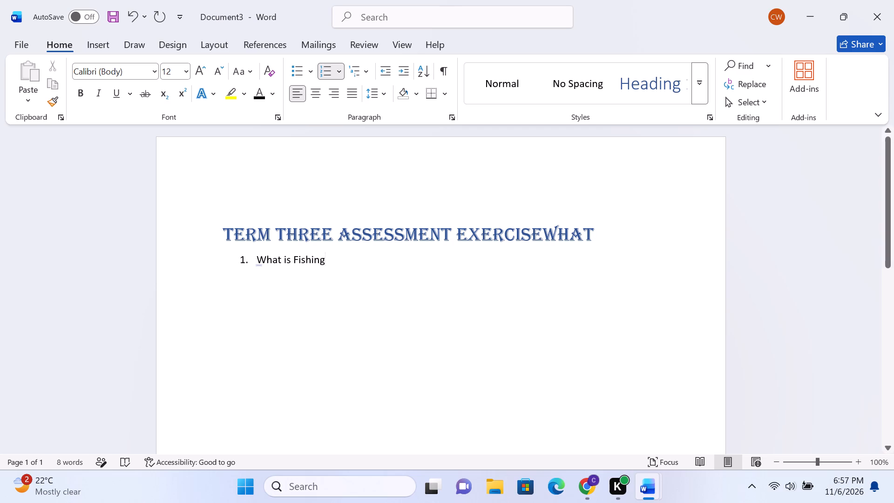
{"action": "key", "text": "shift+question"}
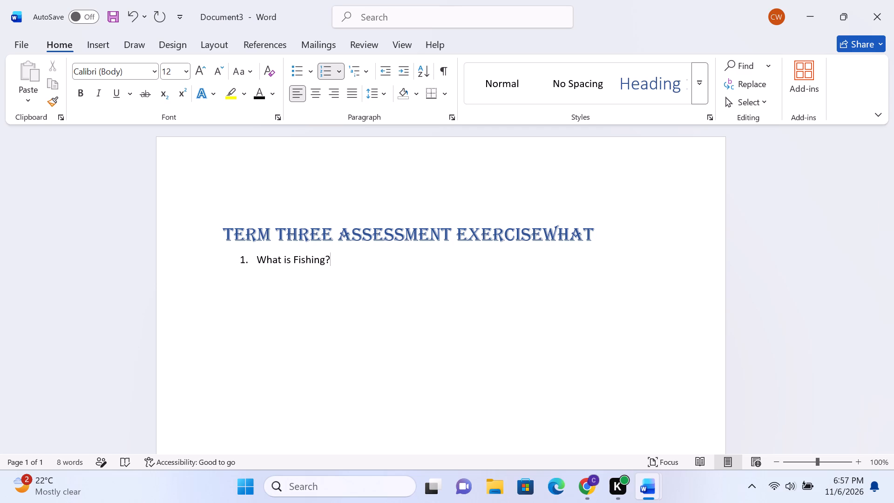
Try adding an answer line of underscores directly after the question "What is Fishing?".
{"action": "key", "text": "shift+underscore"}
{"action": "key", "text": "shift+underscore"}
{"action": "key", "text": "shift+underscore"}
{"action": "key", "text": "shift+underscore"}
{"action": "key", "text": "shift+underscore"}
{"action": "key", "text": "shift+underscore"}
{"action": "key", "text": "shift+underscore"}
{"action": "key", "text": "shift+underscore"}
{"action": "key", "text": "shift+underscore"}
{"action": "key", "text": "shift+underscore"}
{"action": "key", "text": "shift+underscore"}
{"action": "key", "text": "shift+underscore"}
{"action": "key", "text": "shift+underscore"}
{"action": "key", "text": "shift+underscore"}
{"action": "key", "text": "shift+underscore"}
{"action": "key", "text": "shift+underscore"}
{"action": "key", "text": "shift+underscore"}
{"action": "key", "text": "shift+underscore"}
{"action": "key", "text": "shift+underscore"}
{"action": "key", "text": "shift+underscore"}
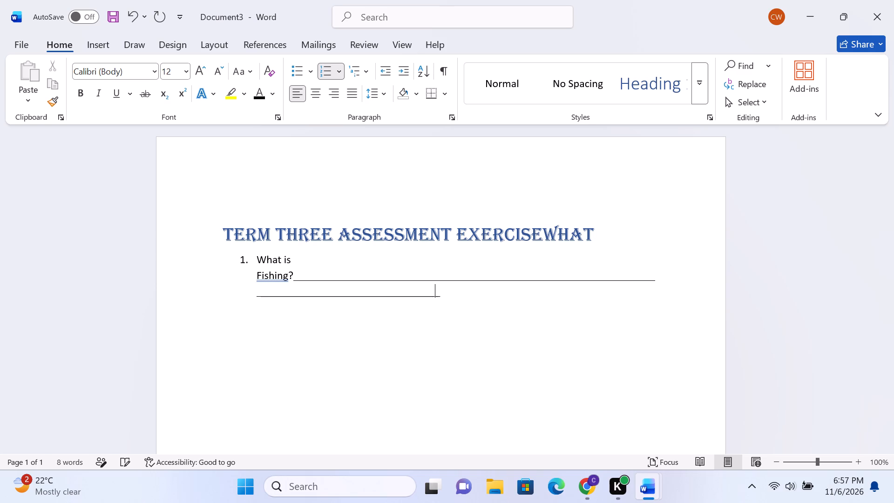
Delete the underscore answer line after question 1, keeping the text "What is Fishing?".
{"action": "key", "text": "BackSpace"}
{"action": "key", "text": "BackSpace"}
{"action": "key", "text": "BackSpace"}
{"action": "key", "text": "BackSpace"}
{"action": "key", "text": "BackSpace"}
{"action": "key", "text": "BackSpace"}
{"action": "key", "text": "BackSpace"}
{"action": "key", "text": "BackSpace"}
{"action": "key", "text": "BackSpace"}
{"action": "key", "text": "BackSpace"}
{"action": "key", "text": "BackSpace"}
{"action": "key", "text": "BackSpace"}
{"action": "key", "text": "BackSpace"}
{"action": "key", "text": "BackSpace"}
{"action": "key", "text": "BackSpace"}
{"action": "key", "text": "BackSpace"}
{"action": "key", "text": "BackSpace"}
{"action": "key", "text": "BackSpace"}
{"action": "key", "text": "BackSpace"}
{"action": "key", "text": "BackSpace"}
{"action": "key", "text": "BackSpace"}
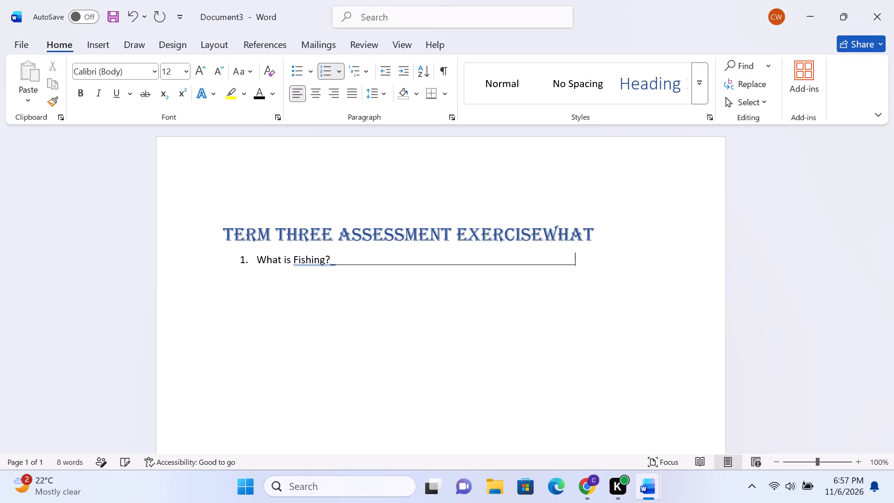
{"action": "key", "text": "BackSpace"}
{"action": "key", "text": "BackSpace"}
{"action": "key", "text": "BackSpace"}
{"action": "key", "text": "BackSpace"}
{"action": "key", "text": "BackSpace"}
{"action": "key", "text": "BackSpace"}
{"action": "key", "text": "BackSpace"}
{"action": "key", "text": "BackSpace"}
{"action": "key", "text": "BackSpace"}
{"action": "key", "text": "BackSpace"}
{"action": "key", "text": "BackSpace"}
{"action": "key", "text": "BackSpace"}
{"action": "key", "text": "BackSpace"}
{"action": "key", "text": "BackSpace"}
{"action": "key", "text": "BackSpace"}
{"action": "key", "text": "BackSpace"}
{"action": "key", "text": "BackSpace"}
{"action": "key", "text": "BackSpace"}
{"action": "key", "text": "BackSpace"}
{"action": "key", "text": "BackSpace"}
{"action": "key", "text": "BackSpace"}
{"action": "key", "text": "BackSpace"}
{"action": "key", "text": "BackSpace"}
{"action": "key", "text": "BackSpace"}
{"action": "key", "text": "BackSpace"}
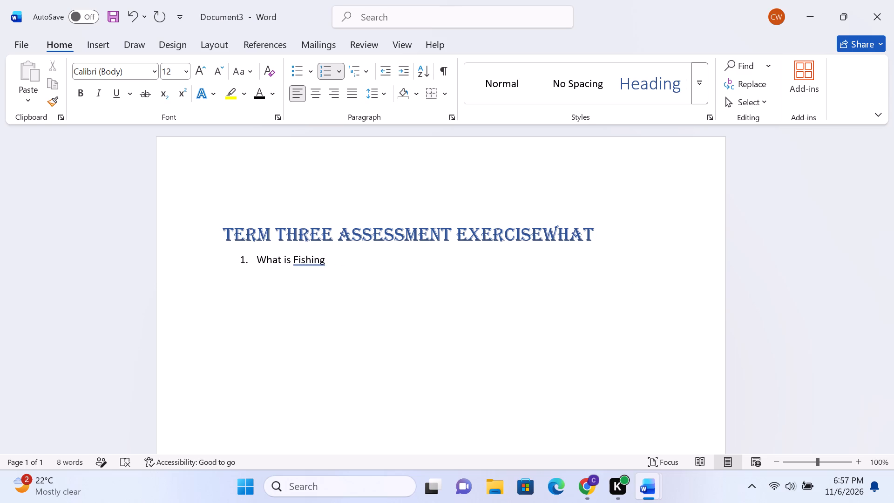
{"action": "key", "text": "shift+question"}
Add an answer space of underscores nearly two full lines long below the question "What is Fishing?".
{"action": "left_click", "coordinate": [346, 256]}
{"action": "key", "text": "space"}
{"action": "key", "text": "shift+underscore"}
{"action": "key", "text": "shift+underscore"}
{"action": "key", "text": "shift+underscore"}
{"action": "key", "text": "shift+underscore"}
{"action": "key", "text": "shift+underscore"}
{"action": "key", "text": "shift+underscore"}
{"action": "key", "text": "shift+underscore"}
{"action": "key", "text": "shift+underscore"}
{"action": "key", "text": "shift+underscore"}
{"action": "key", "text": "shift+underscore"}
{"action": "key", "text": "shift+underscore"}
{"action": "key", "text": "shift+underscore"}
{"action": "key", "text": "shift+underscore"}
{"action": "key", "text": "shift+underscore"}
{"action": "key", "text": "shift+underscore"}
{"action": "key", "text": "shift+underscore"}
{"action": "key", "text": "shift+underscore"}
{"action": "key", "text": "shift+underscore"}
{"action": "key", "text": "shift+underscore"}
{"action": "key", "text": "shift+underscore"}
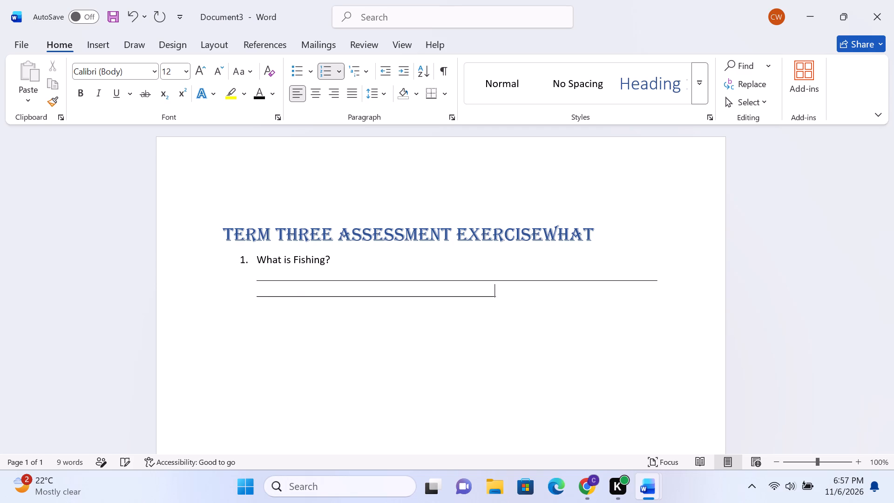
{"action": "key", "text": "BackSpace"}
{"action": "key", "text": "BackSpace"}
{"action": "key", "text": "BackSpace"}
{"action": "key", "text": "BackSpace"}
{"action": "key", "text": "BackSpace"}
{"action": "key", "text": "BackSpace"}
Add question 2 to the list: "Fishing that is carried out in rivers, lakes, dams and fish ponds is called".
{"action": "key", "text": "Return"}
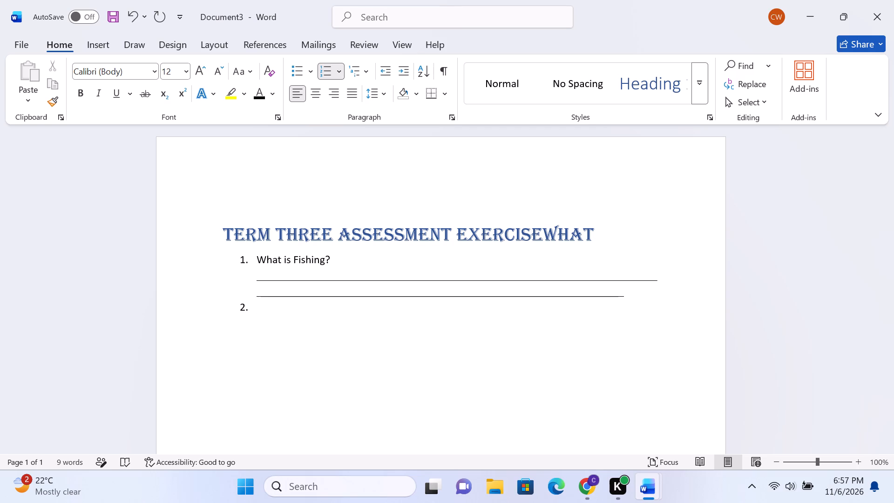
{"action": "type", "text": "fishing that is carried"}
{"action": "key", "text": "space"}
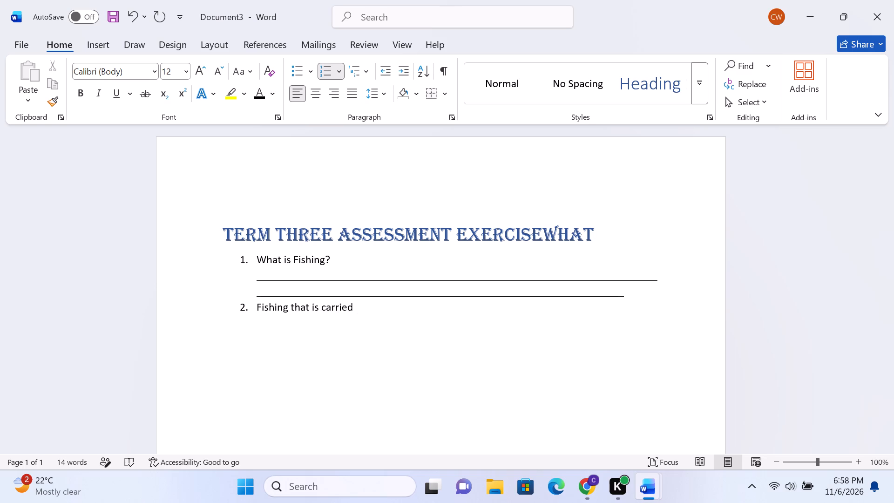
{"action": "type", "text": "out in rivers"}
{"action": "key", "text": "space"}
{"action": "key", "text": "BackSpace"}
{"action": "type", "text": ", l"}
{"action": "key", "text": "BackSpace"}
{"action": "key", "text": "BackSpace"}
{"action": "type", "text": "lak"}
{"action": "key", "text": "BackSpace"}
{"action": "key", "text": "BackSpace"}
{"action": "key", "text": "space"}
{"action": "type", "text": "l"}
{"action": "key", "text": "BackSpace"}
{"action": "key", "text": "BackSpace"}
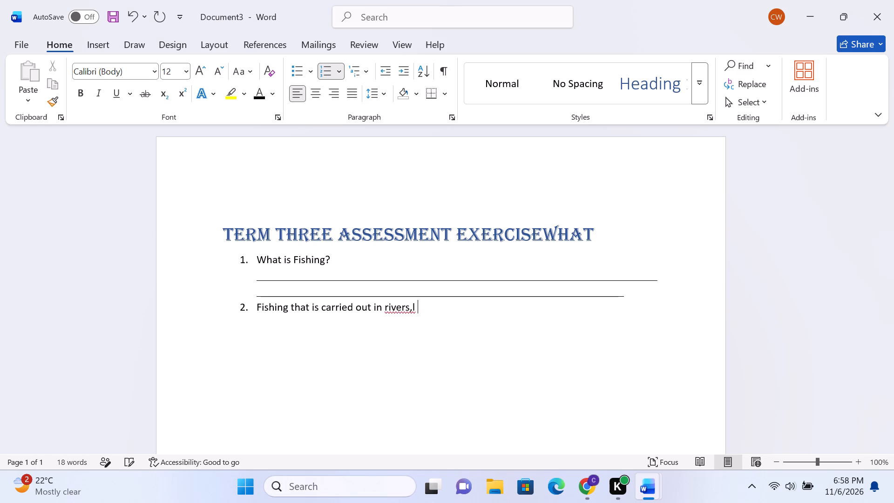
{"action": "key", "text": "BackSpace"}
{"action": "key", "text": "space"}
{"action": "type", "text": "lakes"}
{"action": "type", "text": ", dams"}
{"action": "key", "text": "space"}
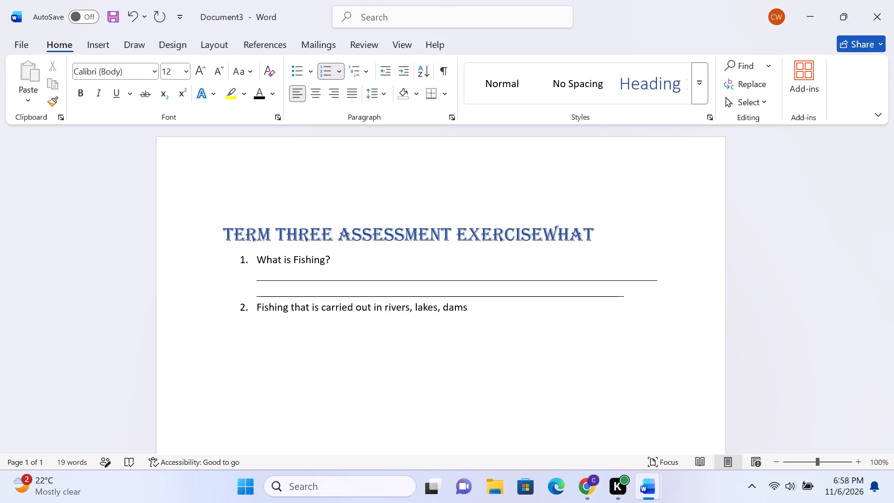
{"action": "type", "text": "and"}
{"action": "key", "text": "space"}
{"action": "key", "text": "f"}
{"action": "type", "text": "ish ponds is called"}
{"action": "key", "text": "space"}
Add a short underscore answer blank at the end of question 2, without any stray dashes.
{"action": "key", "text": "shift+underscore"}
{"action": "key", "text": "shift+underscore"}
{"action": "key", "text": "shift+underscore"}
{"action": "key", "text": "shift+underscore"}
{"action": "key", "text": "shift+underscore"}
{"action": "key", "text": "shift+underscore"}
{"action": "key", "text": "shift+underscore"}
{"action": "key", "text": "shift+underscore"}
{"action": "key", "text": "shift+underscore"}
{"action": "key", "text": "shift+underscore"}
{"action": "key", "text": "shift+underscore"}
{"action": "key", "text": "shift+underscore"}
{"action": "key", "text": "shift+underscore"}
{"action": "key", "text": "shift+underscore"}
{"action": "key", "text": "shift+underscore"}
{"action": "key", "text": "shift+underscore"}
{"action": "key", "text": "shift+underscore"}
{"action": "key", "text": "shift+underscore"}
{"action": "key", "text": "shift+underscore"}
{"action": "key", "text": "shift+underscore"}
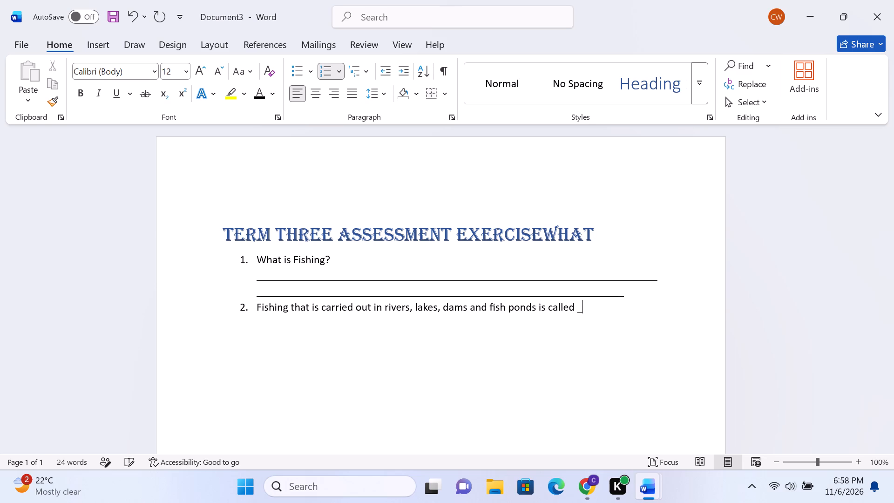
{"action": "key", "text": "BackSpace"}
{"action": "key", "text": "BackSpace"}
{"action": "key", "text": "BackSpace"}
{"action": "key", "text": "BackSpace"}
Add question 3 to the list: "Fishing that is carried out in the sea or ocean is called".
{"action": "key", "text": "Return"}
{"action": "type", "text": "fishing"}
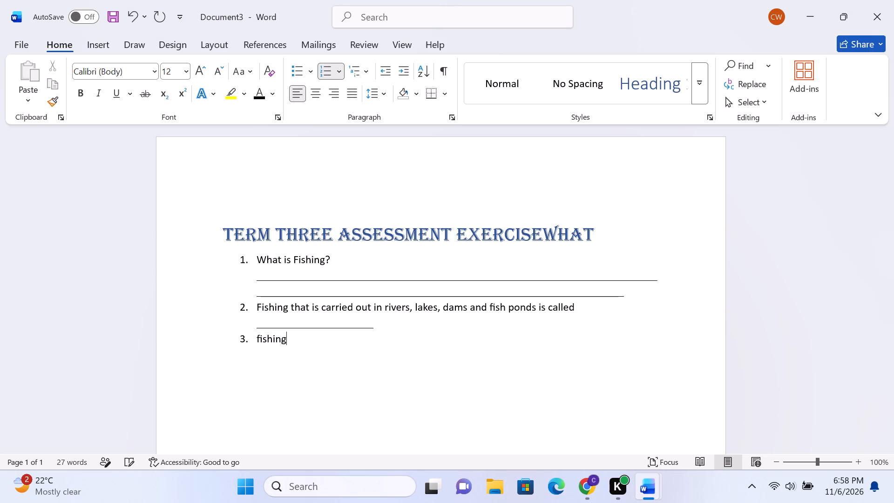
{"action": "key", "text": "space"}
{"action": "type", "text": "that is carried out"}
{"action": "key", "text": "space"}
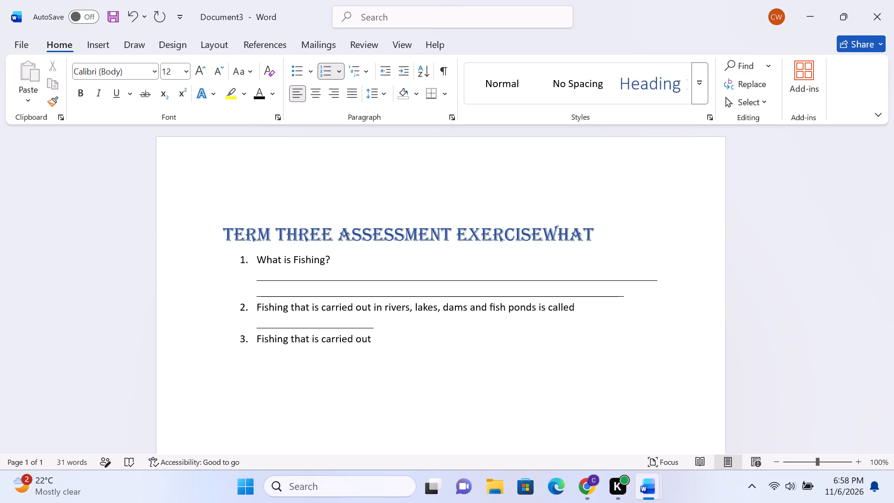
{"action": "type", "text": "in the sea or"}
{"action": "key", "text": "space"}
{"action": "type", "text": "ocean is called"}
{"action": "key", "text": "space"}
Add an underscore answer blank more than half a line long at the end of question 3.
{"action": "key", "text": "shift+underscore"}
{"action": "key", "text": "shift+underscore"}
{"action": "key", "text": "shift+underscore"}
{"action": "key", "text": "shift+underscore"}
{"action": "key", "text": "shift+underscore"}
{"action": "key", "text": "shift+underscore"}
{"action": "key", "text": "shift+underscore"}
{"action": "key", "text": "shift+underscore"}
{"action": "key", "text": "shift+underscore"}
{"action": "key", "text": "shift+underscore"}
{"action": "key", "text": "shift+underscore"}
{"action": "key", "text": "shift+underscore"}
{"action": "key", "text": "shift+underscore"}
{"action": "key", "text": "shift+underscore"}
{"action": "key", "text": "shift+underscore"}
{"action": "key", "text": "shift+underscore"}
{"action": "key", "text": "shift+underscore"}
{"action": "key", "text": "shift+underscore"}
{"action": "key", "text": "shift+underscore"}
{"action": "key", "text": "shift+underscore"}
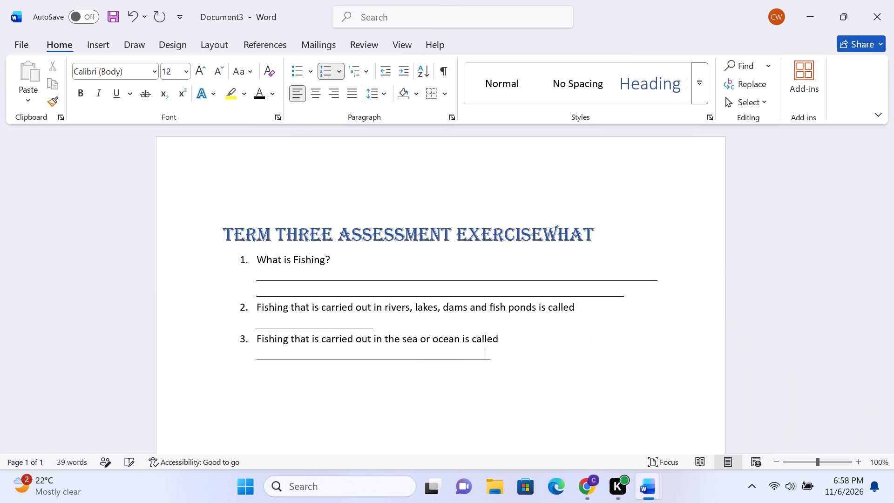
{"action": "key", "text": "BackSpace"}
{"action": "key", "text": "BackSpace"}
{"action": "key", "text": "BackSpace"}
{"action": "key", "text": "BackSpace"}
Add question 4 to the list: "Name four modern methods of fishing".
{"action": "key", "text": "Return"}
{"action": "type", "text": "name four"}
{"action": "key", "text": "space"}
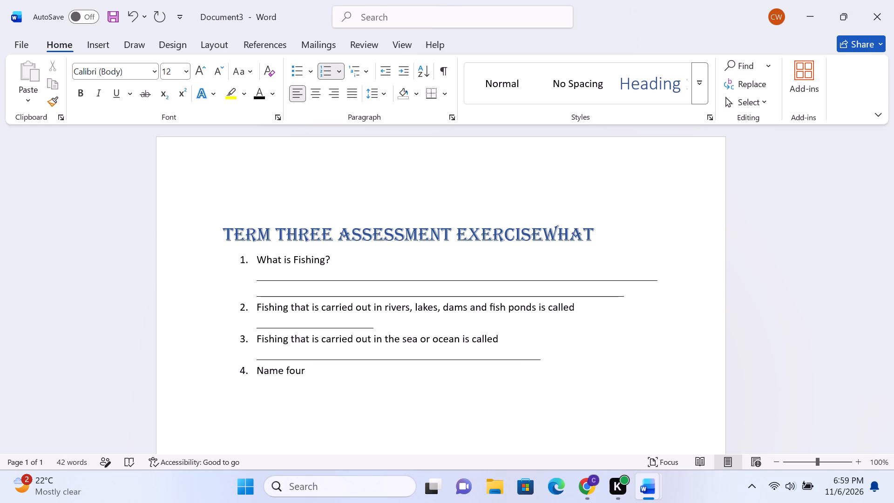
{"action": "type", "text": "modern methods of fishin"}
{"action": "key", "text": "g"}
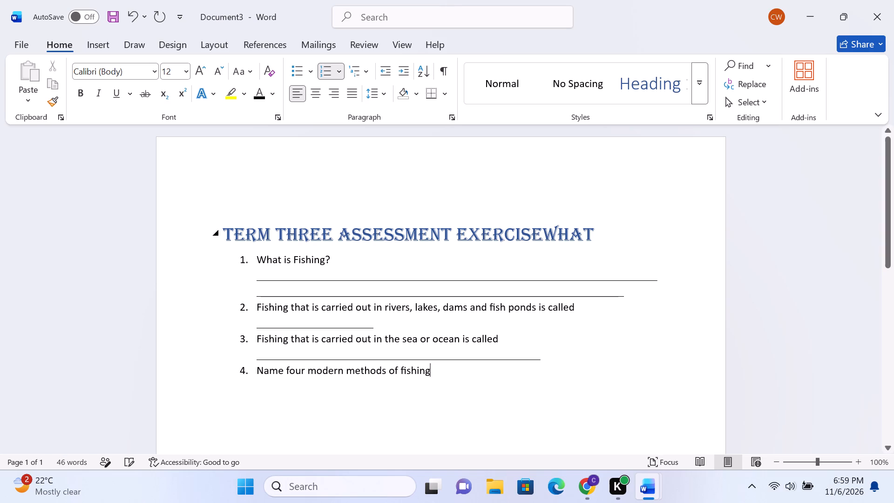
Make the word "four" in question 4 bold.
{"action": "left_click", "coordinate": [286, 368]}
{"action": "left_click_drag", "start_coordinate": [286, 368], "coordinate": [295, 369]}
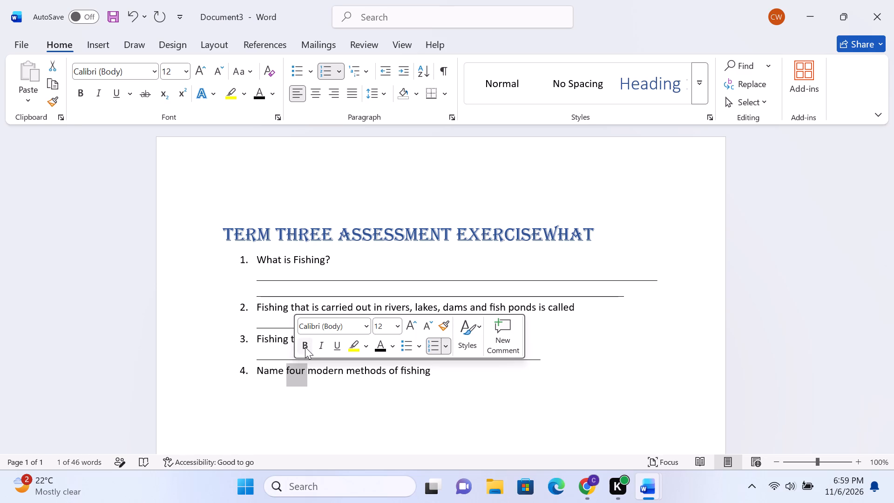
{"action": "left_click", "coordinate": [305, 347]}
{"action": "left_click", "coordinate": [430, 372]}
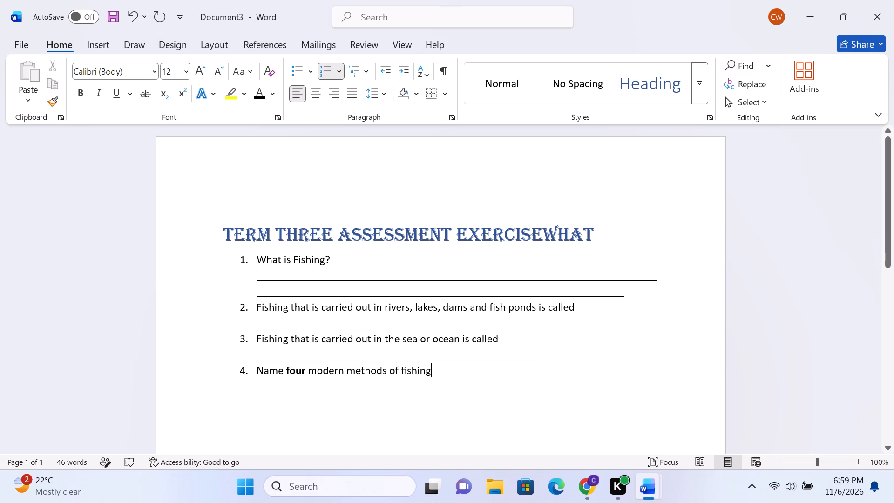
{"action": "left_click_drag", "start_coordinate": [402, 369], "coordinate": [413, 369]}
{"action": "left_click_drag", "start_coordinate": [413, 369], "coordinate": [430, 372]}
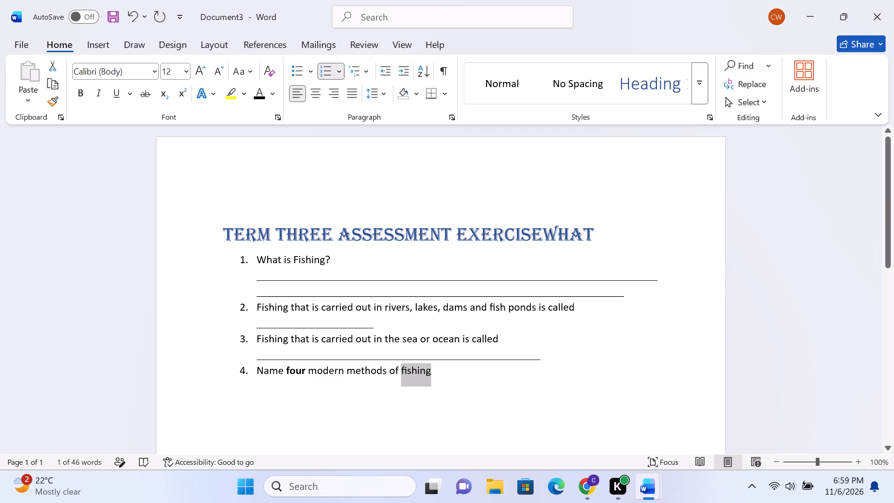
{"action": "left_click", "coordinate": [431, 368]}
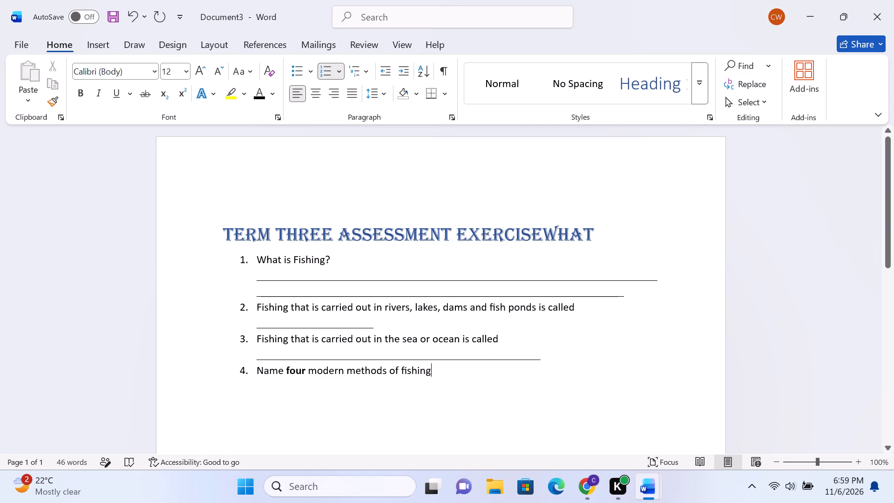
Start an indented numbered sub-list under question 4 with an underscore answer line as item 1, and open item 2.
{"action": "key", "text": "Return"}
{"action": "key", "text": "BackSpace"}
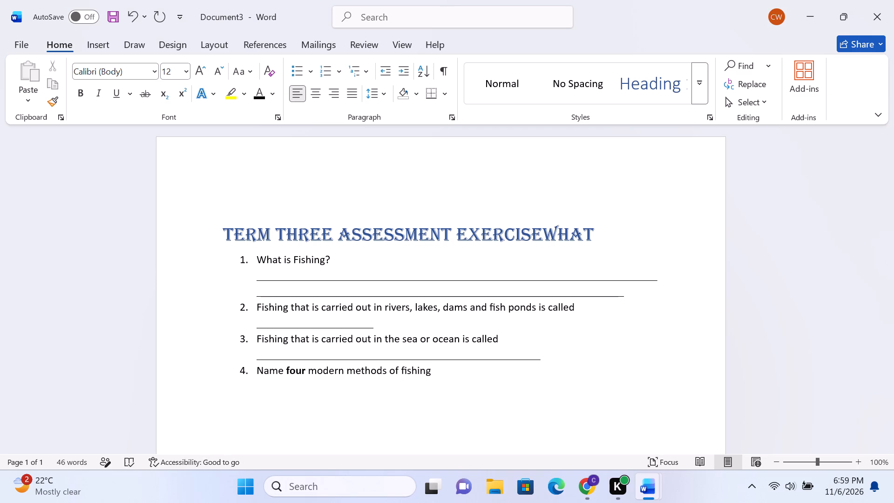
{"action": "type", "text": "1."}
{"action": "key", "text": "space"}
{"action": "key", "text": "shift+underscore"}
{"action": "key", "text": "shift+underscore"}
{"action": "key", "text": "shift+underscore"}
{"action": "key", "text": "shift+underscore"}
{"action": "key", "text": "shift+underscore"}
{"action": "key", "text": "shift+underscore"}
{"action": "key", "text": "shift+underscore"}
{"action": "key", "text": "shift+underscore"}
{"action": "key", "text": "shift+underscore"}
{"action": "key", "text": "shift+underscore"}
{"action": "key", "text": "shift+underscore"}
{"action": "key", "text": "shift+underscore"}
{"action": "key", "text": "shift+underscore"}
{"action": "key", "text": "shift+underscore"}
{"action": "key", "text": "shift+underscore"}
{"action": "key", "text": "shift+underscore"}
{"action": "key", "text": "shift+underscore"}
{"action": "key", "text": "shift+underscore"}
{"action": "key", "text": "shift+underscore"}
{"action": "key", "text": "shift+underscore"}
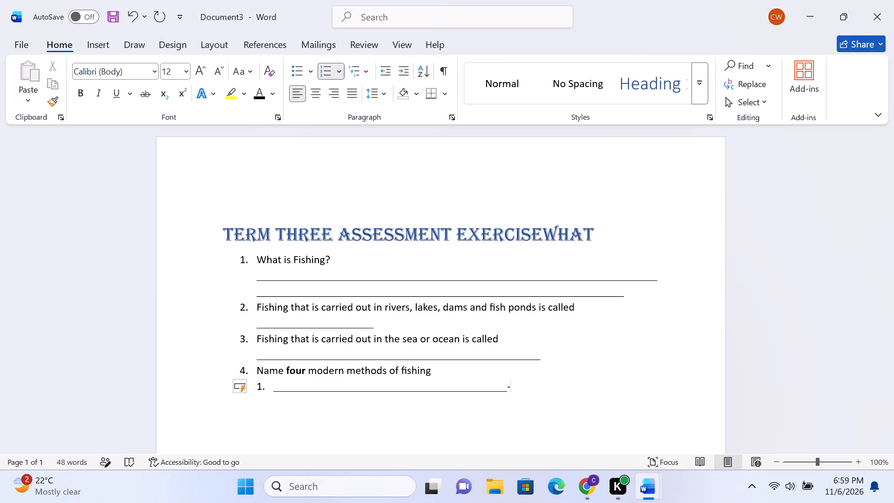
{"action": "key", "text": "BackSpace"}
{"action": "key", "text": "Return"}
Add an underscore answer line to sub-item 2 of question 4, matching the length of sub-item 1's line, without stray dashes.
{"action": "key", "text": "shift+underscore"}
{"action": "key", "text": "shift+underscore"}
{"action": "key", "text": "shift+underscore"}
{"action": "key", "text": "shift+underscore"}
{"action": "key", "text": "shift+underscore"}
{"action": "key", "text": "shift+underscore"}
{"action": "key", "text": "shift+underscore"}
{"action": "key", "text": "shift+underscore"}
{"action": "key", "text": "shift+underscore"}
{"action": "key", "text": "shift+underscore"}
{"action": "key", "text": "shift+underscore"}
{"action": "key", "text": "shift+underscore"}
{"action": "key", "text": "shift+underscore"}
{"action": "key", "text": "shift+underscore"}
{"action": "key", "text": "shift+underscore"}
{"action": "key", "text": "shift+underscore"}
{"action": "key", "text": "shift+underscore"}
{"action": "key", "text": "shift+underscore"}
{"action": "key", "text": "shift+underscore"}
{"action": "key", "text": "shift+underscore"}
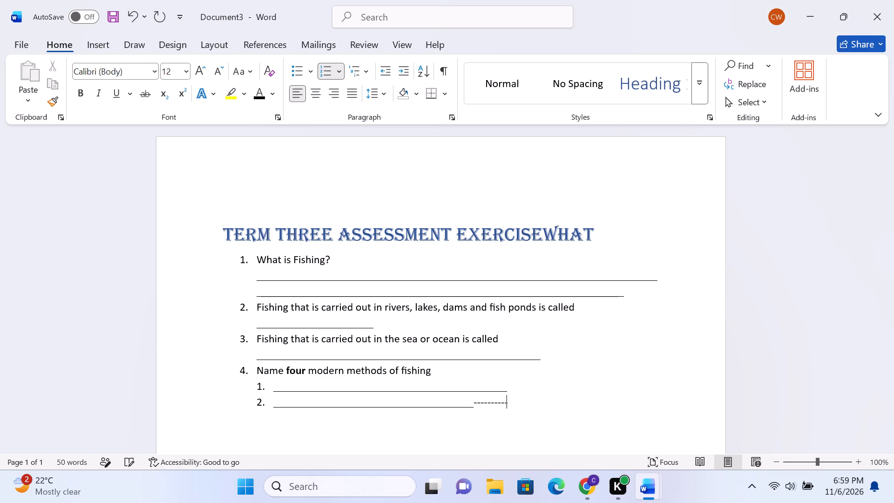
{"action": "key", "text": "BackSpace"}
{"action": "key", "text": "BackSpace"}
{"action": "key", "text": "BackSpace"}
{"action": "key", "text": "BackSpace"}
{"action": "key", "text": "BackSpace"}
{"action": "key", "text": "BackSpace"}
{"action": "key", "text": "BackSpace"}
{"action": "key", "text": "BackSpace"}
{"action": "key", "text": "BackSpace"}
{"action": "key", "text": "BackSpace"}
{"action": "key", "text": "BackSpace"}
{"action": "key", "text": "BackSpace"}
{"action": "key", "text": "BackSpace"}
{"action": "key", "text": "shift+underscore"}
{"action": "key", "text": "shift+underscore"}
{"action": "key", "text": "shift+underscore"}
{"action": "key", "text": "shift+underscore"}
{"action": "key", "text": "shift+underscore"}
{"action": "key", "text": "shift+underscore"}
{"action": "key", "text": "shift+underscore"}
{"action": "key", "text": "shift+underscore"}
{"action": "key", "text": "shift+underscore"}
{"action": "key", "text": "BackSpace"}
{"action": "key", "text": "BackSpace"}
Lengthen the underscore answer line of sub-item 2 to roughly four-fifths of the text width.
{"action": "key", "text": "shift+underscore"}
{"action": "key", "text": "shift+underscore"}
{"action": "key", "text": "shift+underscore"}
{"action": "key", "text": "shift+underscore"}
{"action": "key", "text": "shift+underscore"}
{"action": "key", "text": "shift+underscore"}
{"action": "key", "text": "shift+underscore"}
{"action": "key", "text": "shift+underscore"}
{"action": "key", "text": "shift+underscore"}
{"action": "key", "text": "shift+underscore"}
{"action": "key", "text": "shift+underscore"}
{"action": "key", "text": "shift+underscore"}
{"action": "key", "text": "shift+underscore"}
{"action": "key", "text": "shift+underscore"}
{"action": "key", "text": "shift+underscore"}
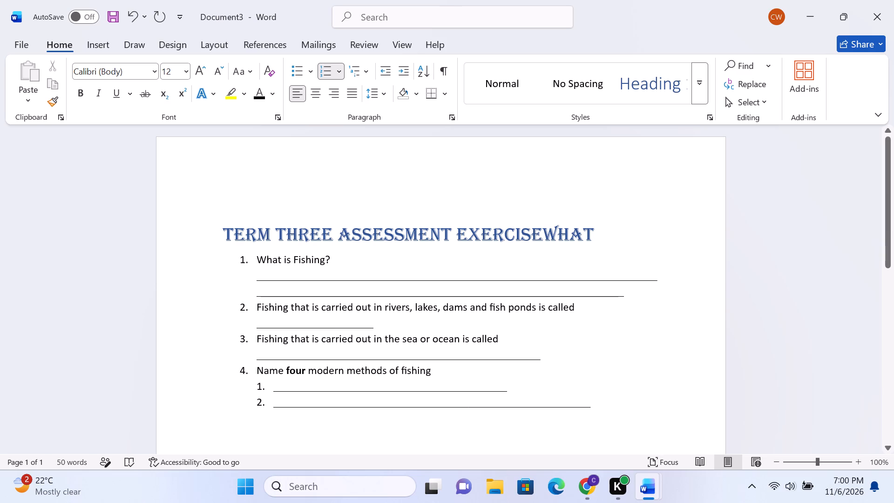
Extend the underscore answer line of sub-item 1 under question 4 to the right margin, keeping it on one row.
{"action": "left_click", "coordinate": [530, 391]}
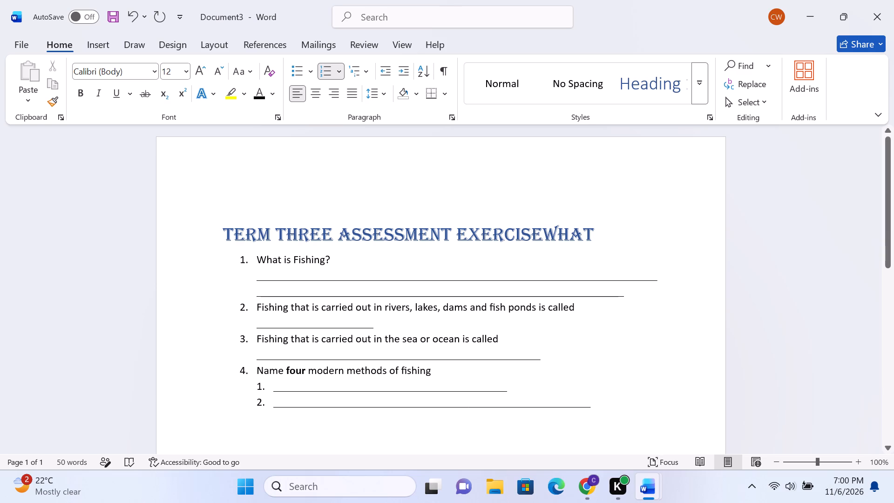
{"action": "left_click", "coordinate": [530, 391]}
{"action": "key", "text": "shift+underscore"}
{"action": "key", "text": "shift+underscore"}
{"action": "key", "text": "shift+underscore"}
{"action": "key", "text": "shift+underscore"}
{"action": "key", "text": "shift+underscore"}
{"action": "key", "text": "shift+underscore"}
{"action": "key", "text": "shift+underscore"}
{"action": "key", "text": "shift+underscore"}
{"action": "key", "text": "shift+underscore"}
{"action": "key", "text": "shift+underscore"}
{"action": "key", "text": "shift+underscore"}
{"action": "key", "text": "shift+underscore"}
{"action": "key", "text": "shift+underscore"}
{"action": "key", "text": "shift+underscore"}
{"action": "key", "text": "shift+underscore"}
{"action": "key", "text": "shift+underscore"}
{"action": "key", "text": "shift+underscore"}
{"action": "key", "text": "shift+underscore"}
{"action": "key", "text": "shift+underscore"}
{"action": "key", "text": "shift+underscore"}
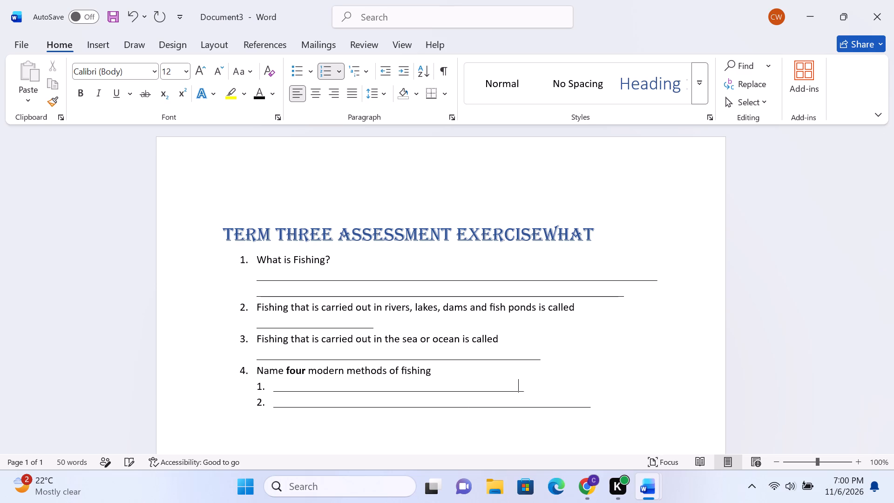
{"action": "key", "text": "BackSpace"}
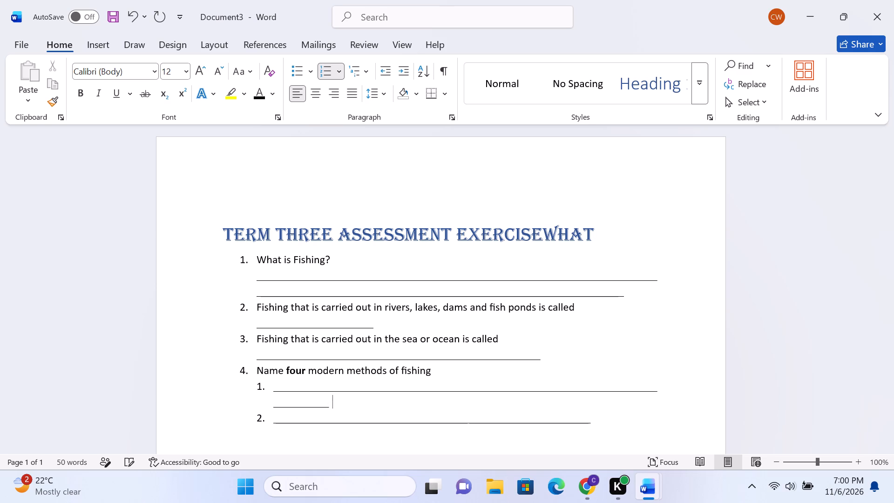
{"action": "key", "text": "BackSpace"}
{"action": "key", "text": "BackSpace"}
{"action": "key", "text": "BackSpace"}
{"action": "key", "text": "BackSpace"}
{"action": "key", "text": "BackSpace"}
{"action": "key", "text": "BackSpace"}
{"action": "key", "text": "BackSpace"}
{"action": "key", "text": "BackSpace"}
{"action": "key", "text": "BackSpace"}
{"action": "key", "text": "BackSpace"}
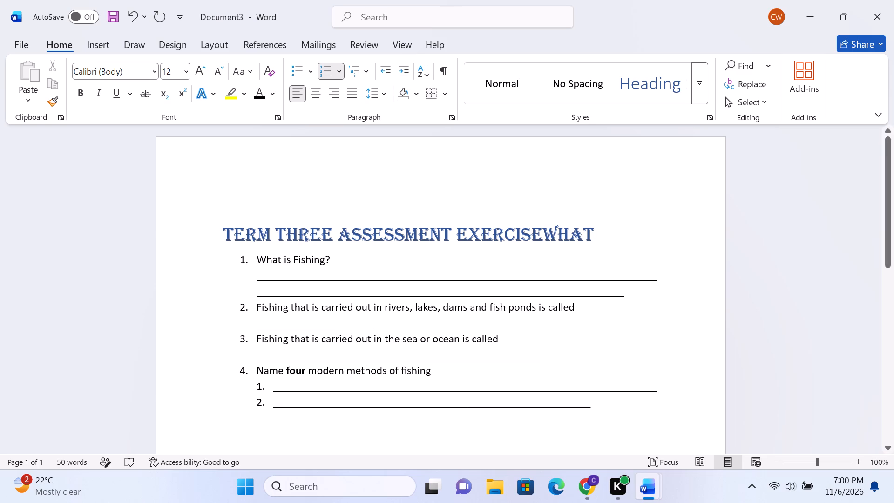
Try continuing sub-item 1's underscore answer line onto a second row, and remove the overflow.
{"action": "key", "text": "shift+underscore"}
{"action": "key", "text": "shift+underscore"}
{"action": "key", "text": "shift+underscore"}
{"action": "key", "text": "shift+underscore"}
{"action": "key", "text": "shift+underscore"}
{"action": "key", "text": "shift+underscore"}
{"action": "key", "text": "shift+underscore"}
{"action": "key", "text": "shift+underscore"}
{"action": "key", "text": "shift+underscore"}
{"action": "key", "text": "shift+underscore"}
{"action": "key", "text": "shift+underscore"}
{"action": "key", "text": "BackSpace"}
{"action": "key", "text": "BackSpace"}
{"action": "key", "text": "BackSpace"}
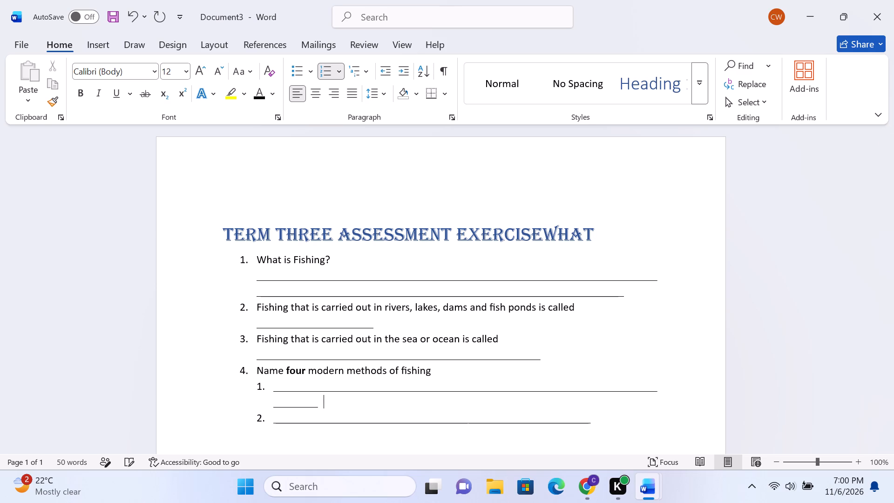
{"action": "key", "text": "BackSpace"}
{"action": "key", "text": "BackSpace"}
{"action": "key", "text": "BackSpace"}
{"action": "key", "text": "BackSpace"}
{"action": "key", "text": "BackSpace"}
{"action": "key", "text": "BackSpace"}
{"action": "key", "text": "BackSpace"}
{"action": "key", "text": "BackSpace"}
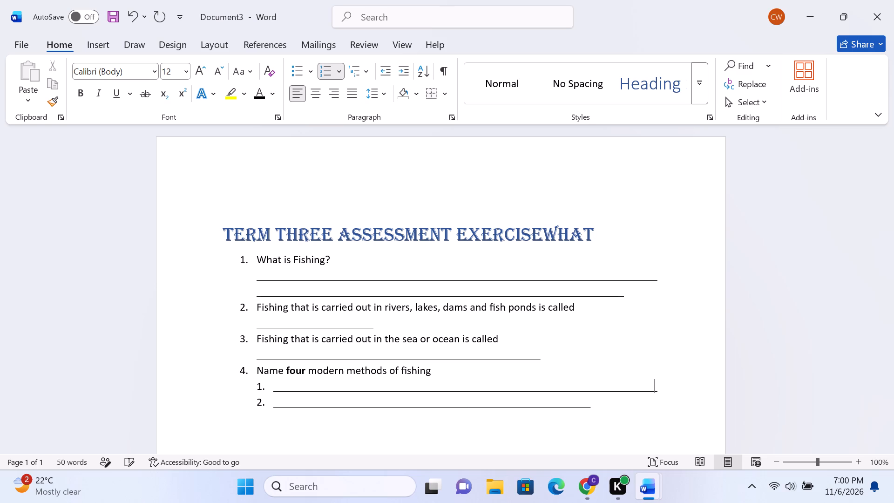
Extend sub-item 2's underscore answer line to the right margin on a single row, and open sub-item 3.
{"action": "left_click", "coordinate": [596, 409]}
{"action": "key", "text": "shift+underscore"}
{"action": "key", "text": "shift+underscore"}
{"action": "key", "text": "shift+underscore"}
{"action": "key", "text": "shift+underscore"}
{"action": "key", "text": "shift+underscore"}
{"action": "key", "text": "shift+underscore"}
{"action": "key", "text": "shift+underscore"}
{"action": "key", "text": "shift+underscore"}
{"action": "key", "text": "shift+underscore"}
{"action": "key", "text": "shift+underscore"}
{"action": "key", "text": "shift+underscore"}
{"action": "key", "text": "shift+underscore"}
{"action": "key", "text": "shift+underscore"}
{"action": "key", "text": "shift+underscore"}
{"action": "key", "text": "shift+underscore"}
{"action": "key", "text": "shift+underscore"}
{"action": "key", "text": "shift+underscore"}
{"action": "key", "text": "shift+underscore"}
{"action": "key", "text": "shift+underscore"}
{"action": "key", "text": "shift+underscore"}
{"action": "key", "text": "BackSpace"}
{"action": "key", "text": "BackSpace"}
{"action": "key", "text": "BackSpace"}
{"action": "key", "text": "BackSpace"}
{"action": "key", "text": "BackSpace"}
{"action": "key", "text": "BackSpace"}
{"action": "key", "text": "BackSpace"}
{"action": "key", "text": "BackSpace"}
{"action": "key", "text": "BackSpace"}
{"action": "key", "text": "Return"}
Fill sub-item 3 under question 4 with an underscore answer line reaching the right margin on a single row.
{"action": "key", "text": "shift+underscore"}
{"action": "key", "text": "shift+underscore"}
{"action": "key", "text": "shift+underscore"}
{"action": "key", "text": "shift+underscore"}
{"action": "key", "text": "shift+underscore"}
{"action": "key", "text": "shift+underscore"}
{"action": "key", "text": "shift+underscore"}
{"action": "key", "text": "shift+underscore"}
{"action": "key", "text": "shift+underscore"}
{"action": "key", "text": "shift+underscore"}
{"action": "key", "text": "shift+underscore"}
{"action": "key", "text": "shift+underscore"}
{"action": "key", "text": "shift+underscore"}
{"action": "key", "text": "shift+underscore"}
{"action": "key", "text": "shift+underscore"}
{"action": "key", "text": "shift+underscore"}
{"action": "key", "text": "shift+underscore"}
{"action": "key", "text": "shift+underscore"}
{"action": "key", "text": "shift+underscore"}
{"action": "key", "text": "shift+underscore"}
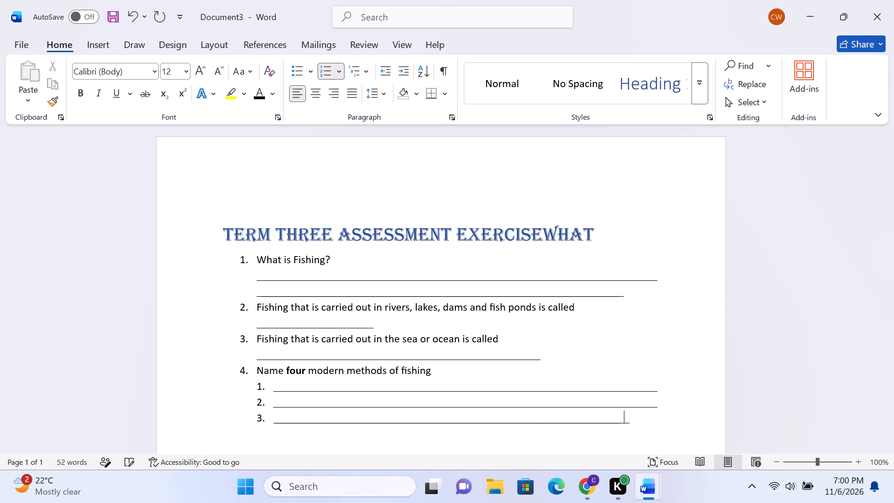
{"action": "key", "text": "BackSpace"}
{"action": "key", "text": "BackSpace"}
{"action": "key", "text": "BackSpace"}
Add sub-item 4 under question 4 with an underscore answer line to the right margin, trimming any overflow onto a second row.
{"action": "key", "text": "Return"}
{"action": "key", "text": "shift+underscore"}
{"action": "key", "text": "shift+underscore"}
{"action": "key", "text": "shift+underscore"}
{"action": "key", "text": "shift+underscore"}
{"action": "key", "text": "shift+underscore"}
{"action": "key", "text": "shift+underscore"}
{"action": "key", "text": "shift+underscore"}
{"action": "key", "text": "shift+underscore"}
{"action": "key", "text": "shift+underscore"}
{"action": "key", "text": "shift+underscore"}
{"action": "key", "text": "shift+underscore"}
{"action": "key", "text": "shift+underscore"}
{"action": "key", "text": "shift+underscore"}
{"action": "key", "text": "shift+underscore"}
{"action": "key", "text": "shift+underscore"}
{"action": "key", "text": "shift+underscore"}
{"action": "key", "text": "shift+underscore"}
{"action": "key", "text": "shift+underscore"}
{"action": "key", "text": "shift+underscore"}
{"action": "key", "text": "shift+underscore"}
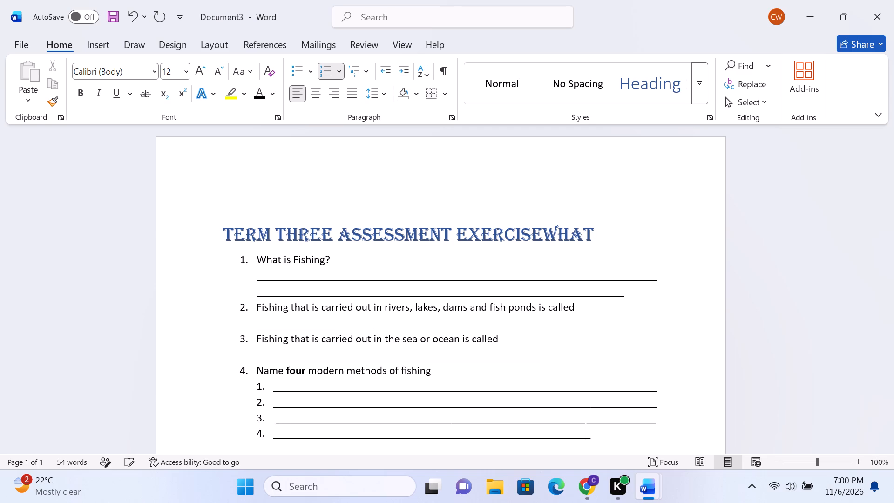
{"action": "key", "text": "BackSpace"}
{"action": "left_click_drag", "start_coordinate": [887, 259], "coordinate": [887, 283]}
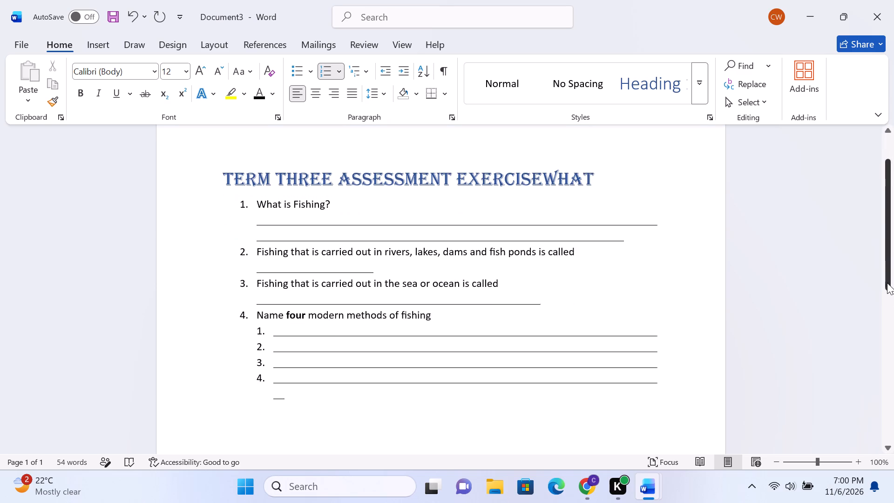
{"action": "left_click_drag", "start_coordinate": [887, 283], "coordinate": [882, 294]}
{"action": "key", "text": "BackSpace"}
{"action": "key", "text": "BackSpace"}
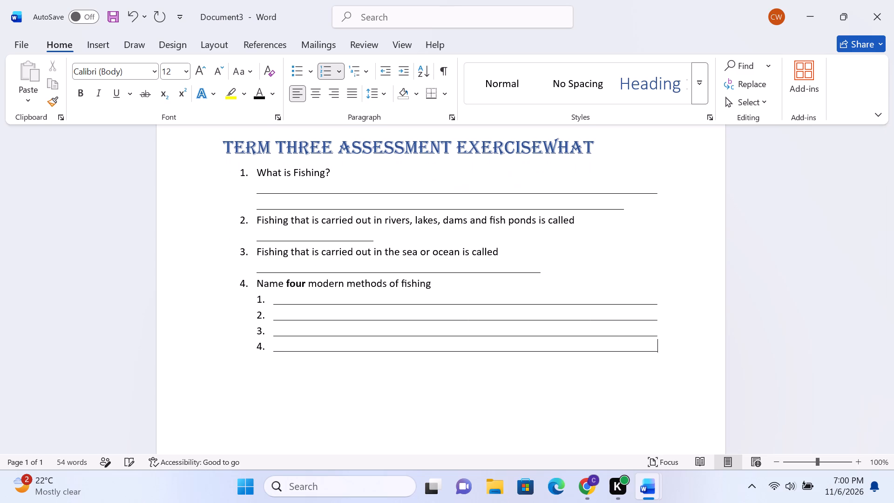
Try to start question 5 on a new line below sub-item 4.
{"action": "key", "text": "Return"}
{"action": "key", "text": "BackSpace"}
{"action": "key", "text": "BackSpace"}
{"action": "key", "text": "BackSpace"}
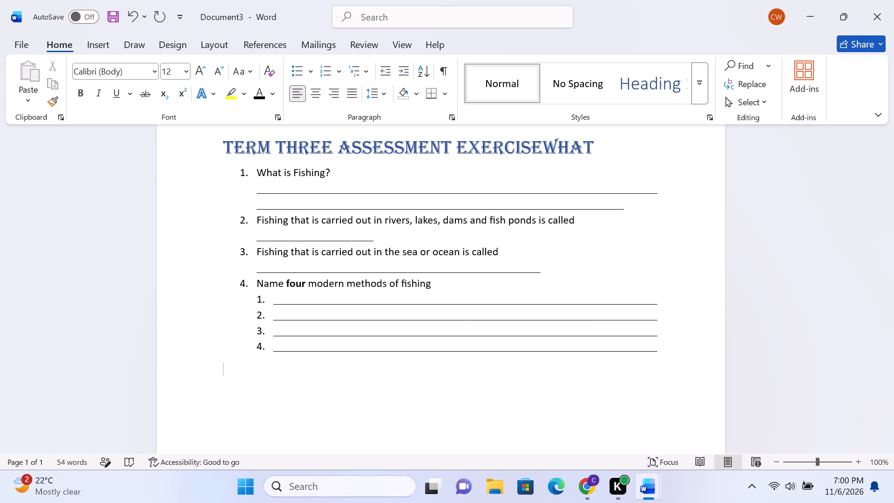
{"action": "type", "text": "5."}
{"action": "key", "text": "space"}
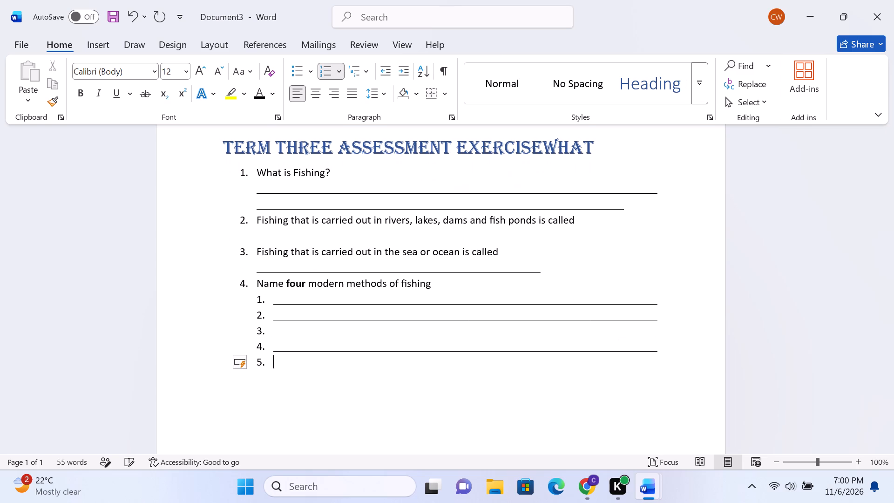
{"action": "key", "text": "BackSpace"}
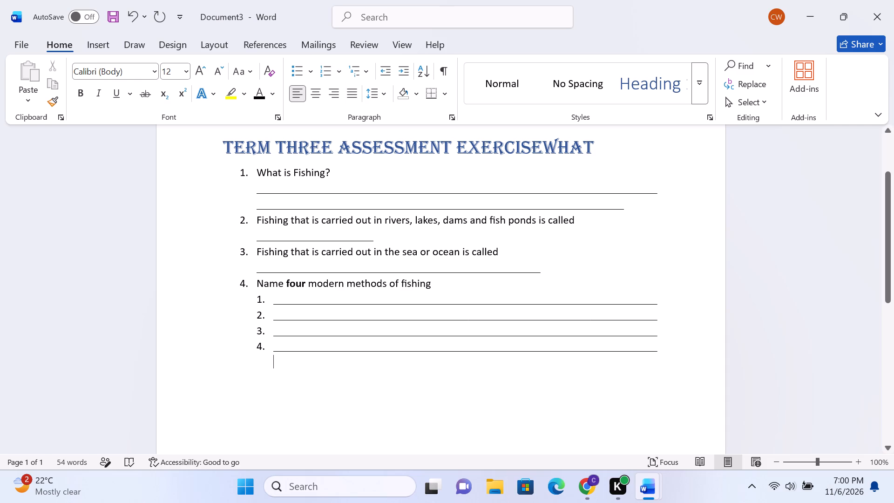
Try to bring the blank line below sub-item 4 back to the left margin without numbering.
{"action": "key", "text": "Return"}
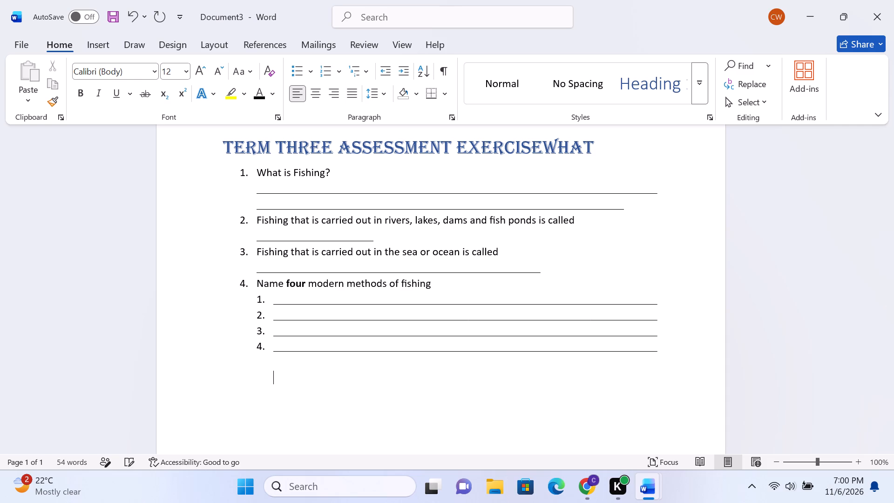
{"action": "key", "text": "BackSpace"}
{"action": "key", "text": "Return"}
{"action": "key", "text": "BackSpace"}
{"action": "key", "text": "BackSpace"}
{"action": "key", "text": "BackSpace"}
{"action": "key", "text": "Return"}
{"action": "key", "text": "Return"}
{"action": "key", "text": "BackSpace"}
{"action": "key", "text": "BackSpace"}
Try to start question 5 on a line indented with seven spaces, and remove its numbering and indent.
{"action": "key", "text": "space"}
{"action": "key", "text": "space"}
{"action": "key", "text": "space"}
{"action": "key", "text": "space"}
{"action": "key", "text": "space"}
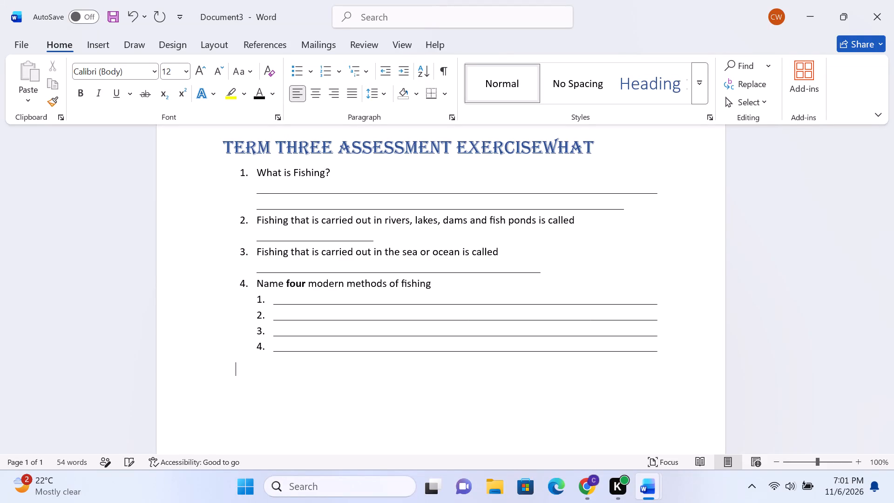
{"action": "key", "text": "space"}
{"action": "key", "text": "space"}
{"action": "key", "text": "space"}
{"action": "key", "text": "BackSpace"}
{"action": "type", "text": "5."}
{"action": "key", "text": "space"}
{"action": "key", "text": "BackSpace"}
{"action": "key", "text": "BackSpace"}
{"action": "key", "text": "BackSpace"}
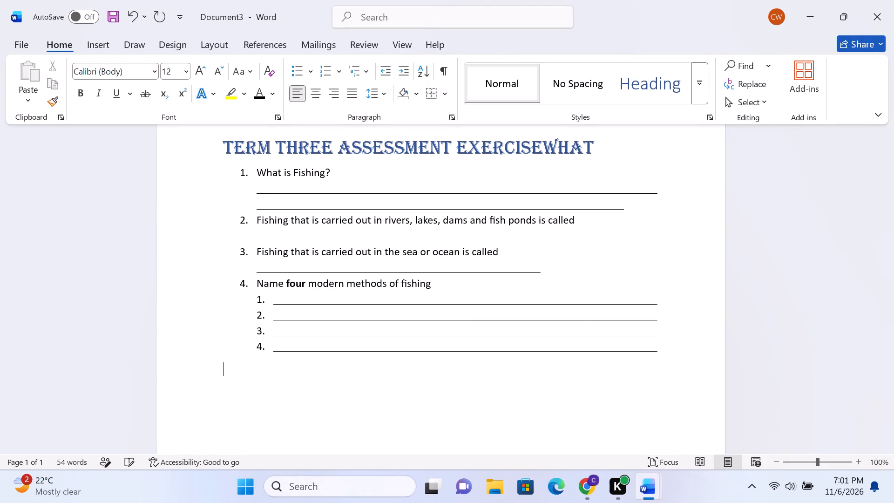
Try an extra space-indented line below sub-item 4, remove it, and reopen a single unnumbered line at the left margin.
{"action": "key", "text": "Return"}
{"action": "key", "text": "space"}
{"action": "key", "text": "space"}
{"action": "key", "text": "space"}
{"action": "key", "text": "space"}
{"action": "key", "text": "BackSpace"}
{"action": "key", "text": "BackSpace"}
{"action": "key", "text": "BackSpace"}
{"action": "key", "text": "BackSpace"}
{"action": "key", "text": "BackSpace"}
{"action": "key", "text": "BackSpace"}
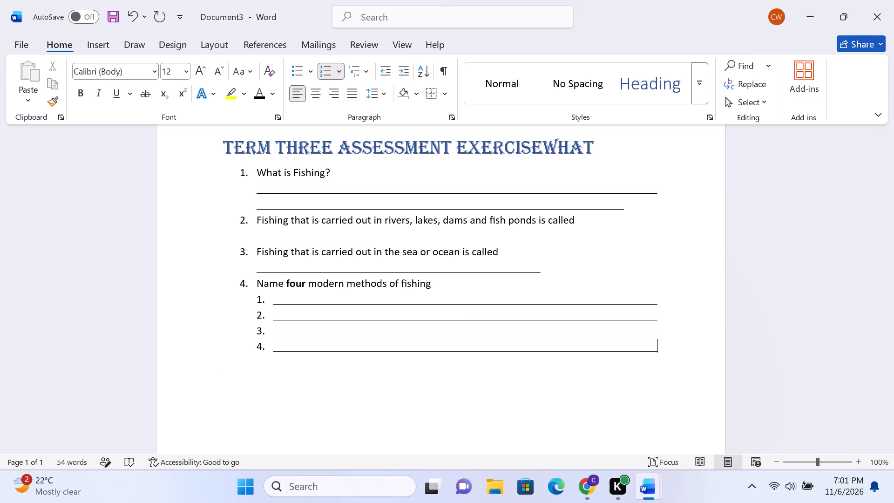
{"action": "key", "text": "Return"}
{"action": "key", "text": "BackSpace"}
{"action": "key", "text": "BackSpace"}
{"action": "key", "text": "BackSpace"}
Change the numbering of the four sub-items under question 4 to lowercase Roman numerals (i., ii., iii.).
{"action": "left_click", "coordinate": [261, 300]}
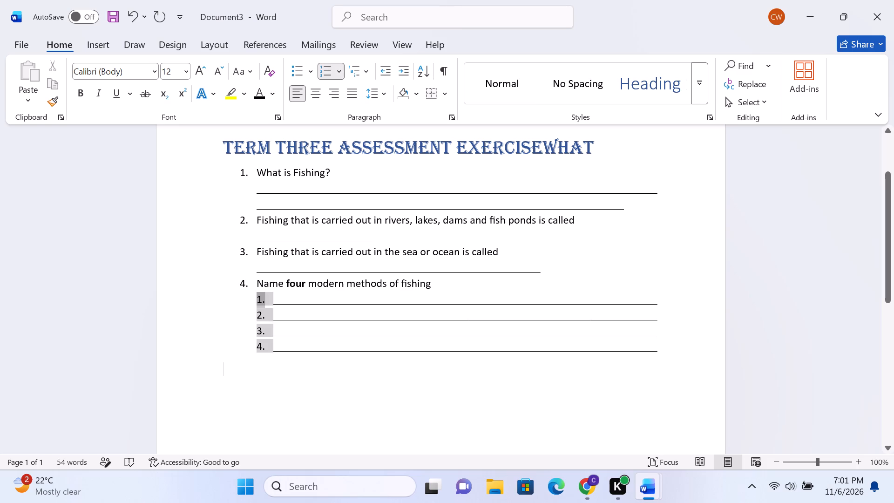
{"action": "left_click", "coordinate": [261, 300]}
{"action": "right_click", "coordinate": [261, 300]}
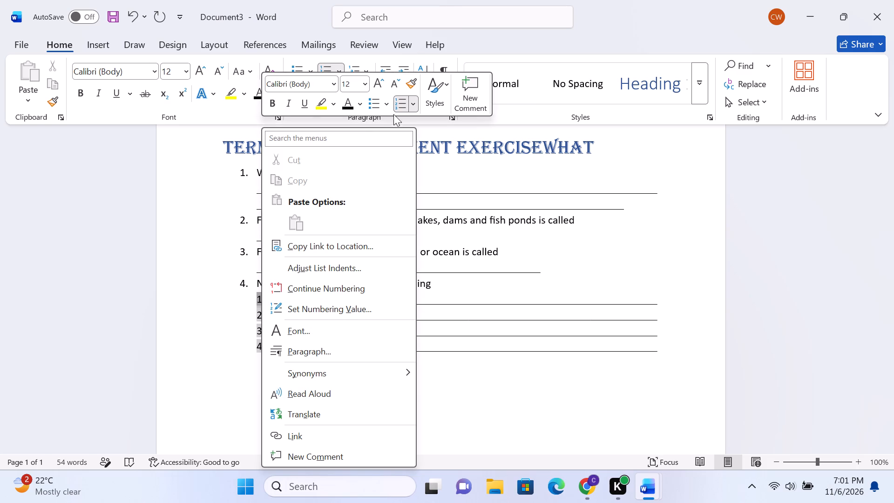
{"action": "left_click", "coordinate": [410, 106]}
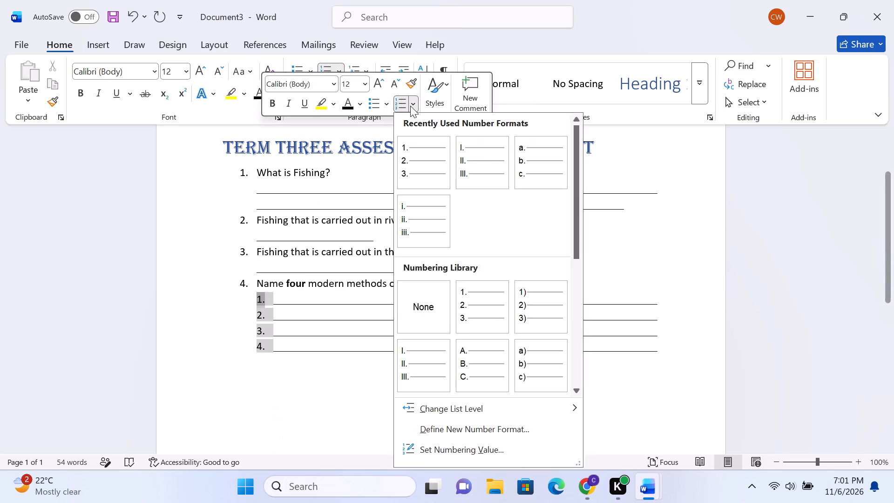
{"action": "left_click", "coordinate": [404, 219]}
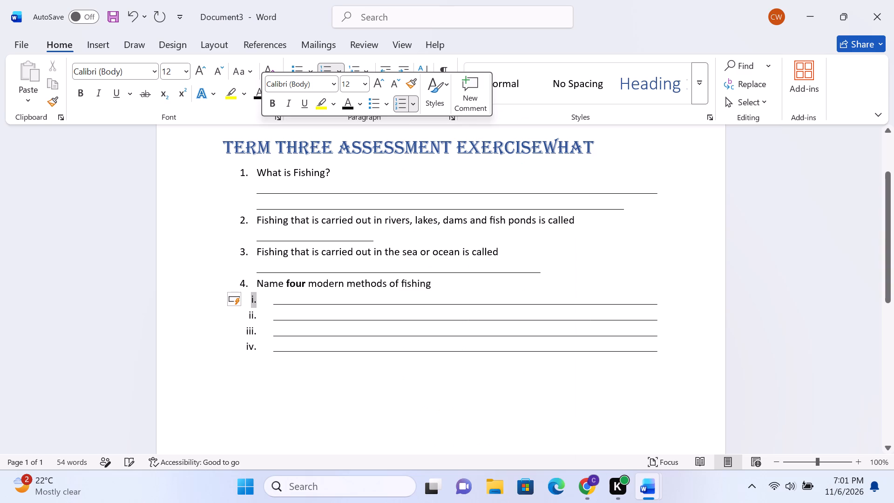
{"action": "left_click", "coordinate": [295, 364]}
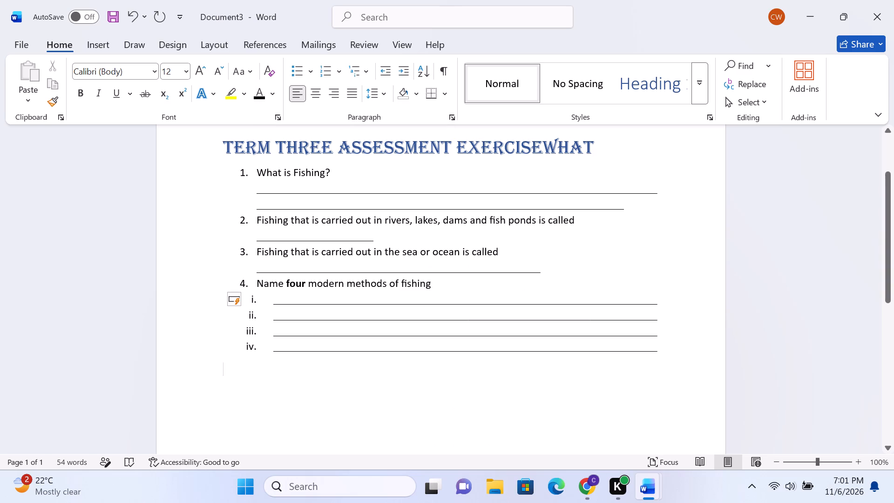
Add numbered item 5 below sub-item iv, at the same list level as the main questions.
{"action": "left_click", "coordinate": [675, 345]}
{"action": "key", "text": "Return"}
{"action": "key", "text": "BackSpace"}
{"action": "key", "text": "BackSpace"}
{"action": "key", "text": "BackSpace"}
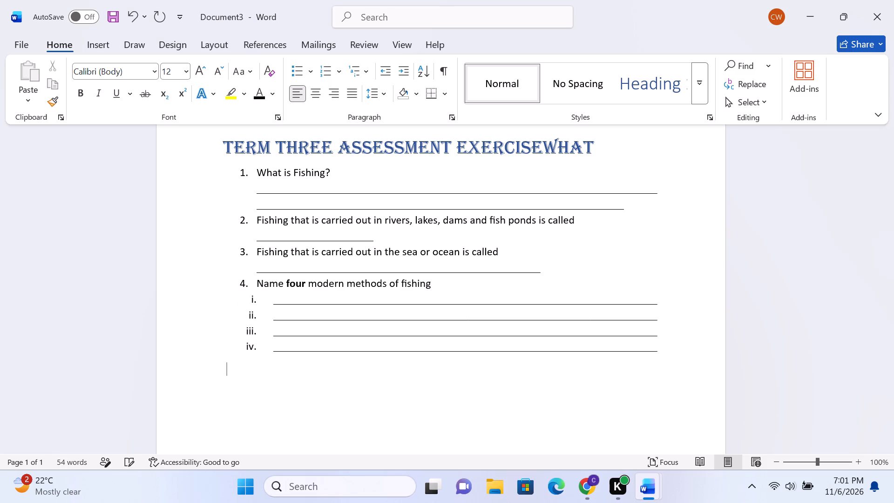
{"action": "type", "text": "5."}
{"action": "key", "text": "space"}
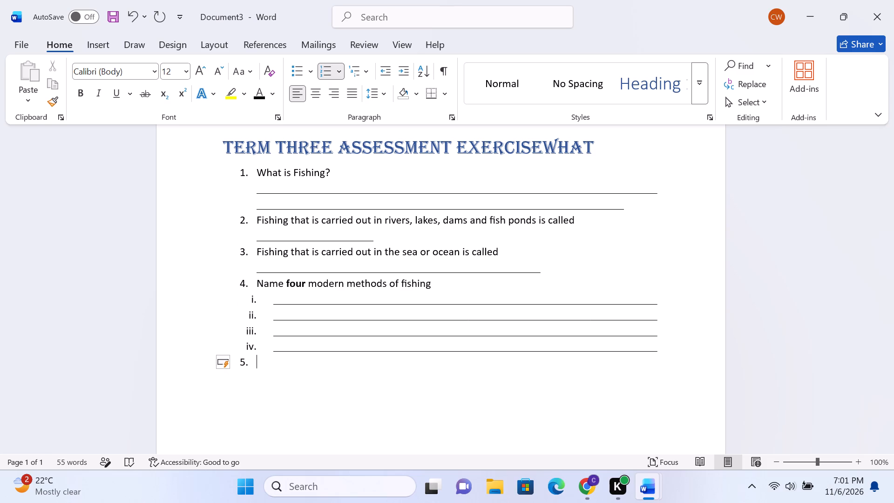
Write question 5 as "With the help of your parents or guardian, state five benefits of fishing in Kenya", with "five" in bold.
{"action": "type", "text": "with rh"}
{"action": "key", "text": "BackSpace"}
{"action": "key", "text": "BackSpace"}
{"action": "type", "text": "the help of"}
{"action": "key", "text": "space"}
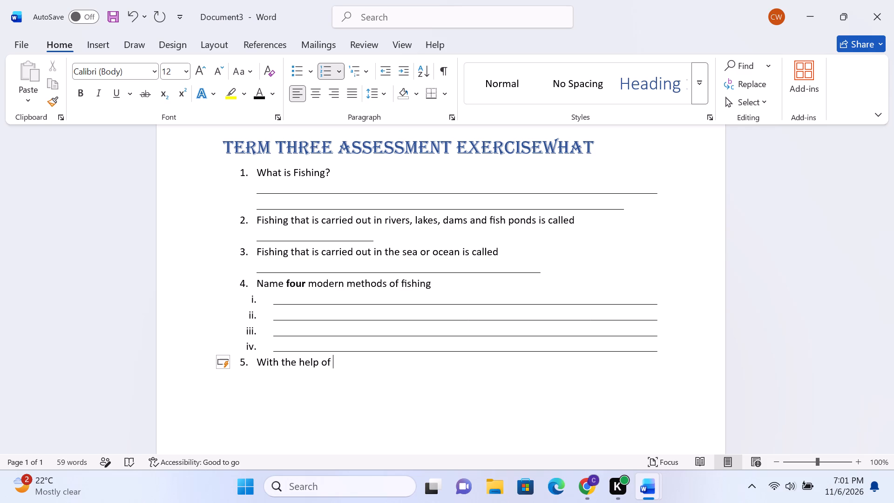
{"action": "type", "text": "yp"}
{"action": "key", "text": "BackSpace"}
{"action": "key", "text": "p"}
{"action": "key", "text": "BackSpace"}
{"action": "type", "text": "or"}
{"action": "key", "text": "BackSpace"}
{"action": "type", "text": "ou"}
{"action": "key", "text": "BackSpace"}
{"action": "key", "text": "BackSpace"}
{"action": "type", "text": "ur"}
{"action": "key", "text": "space"}
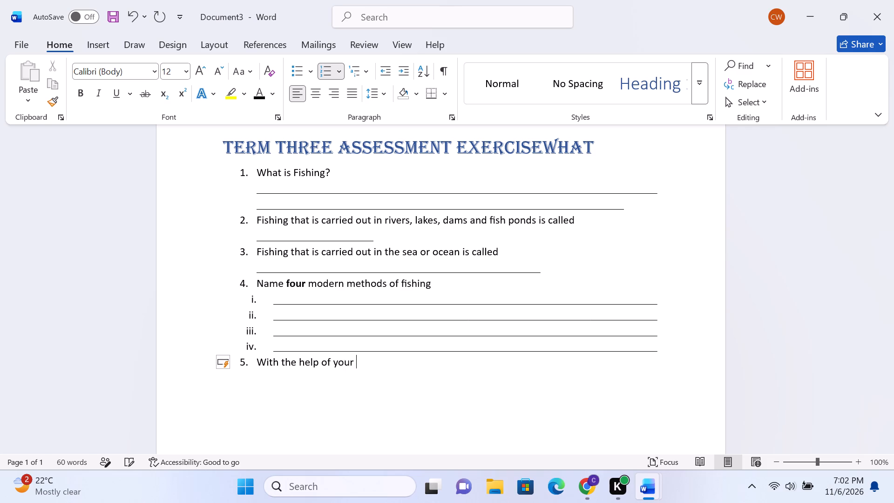
{"action": "type", "text": "paarents or g"}
{"action": "key", "text": "u"}
{"action": "type", "text": "ardian,"}
{"action": "key", "text": "space"}
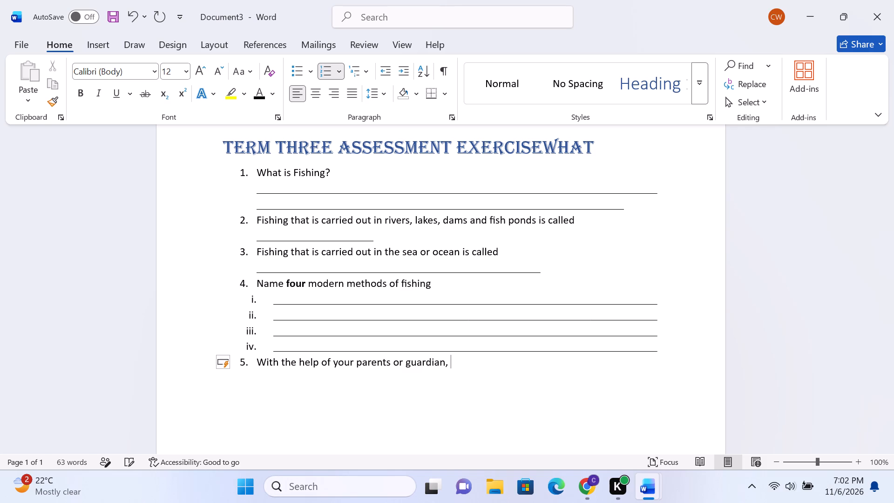
{"action": "type", "text": "state five"}
{"action": "key", "text": "space"}
{"action": "type", "text": "benefits of"}
{"action": "key", "text": "space"}
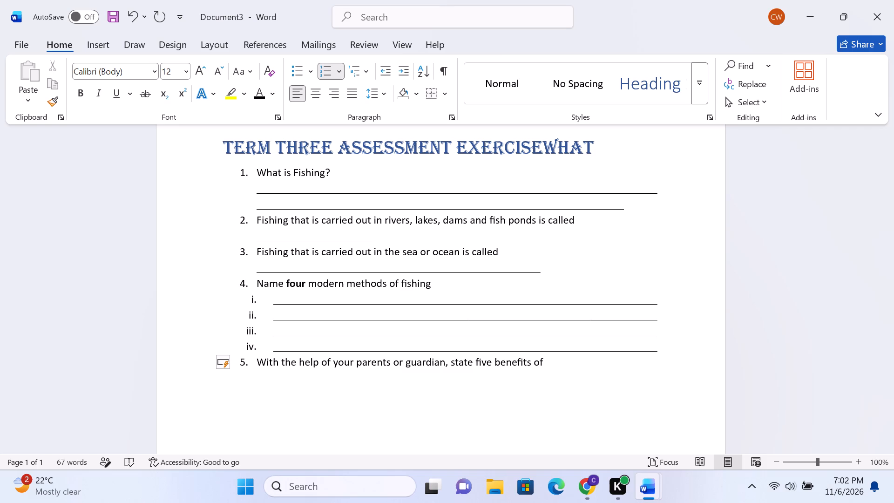
Complete question 5 with the words "fishing in Kenya" and make the word "five" bold.
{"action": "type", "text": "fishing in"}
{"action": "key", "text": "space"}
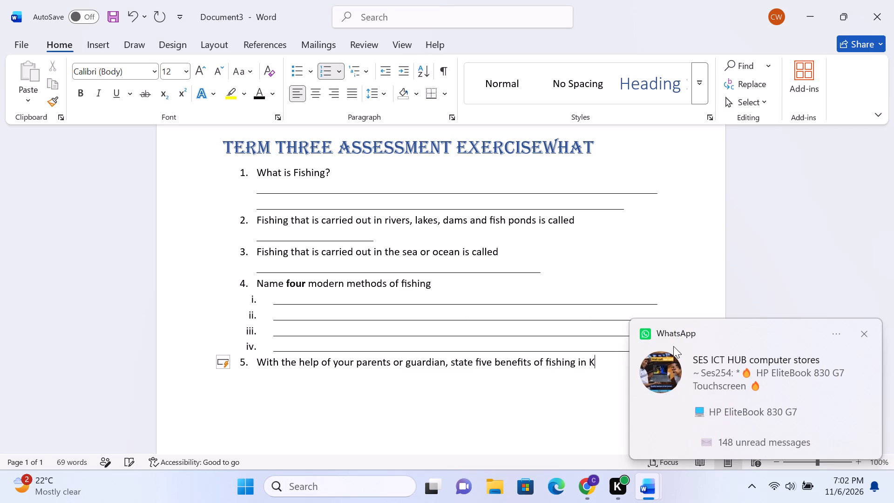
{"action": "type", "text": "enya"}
{"action": "double_click", "coordinate": [867, 337]}
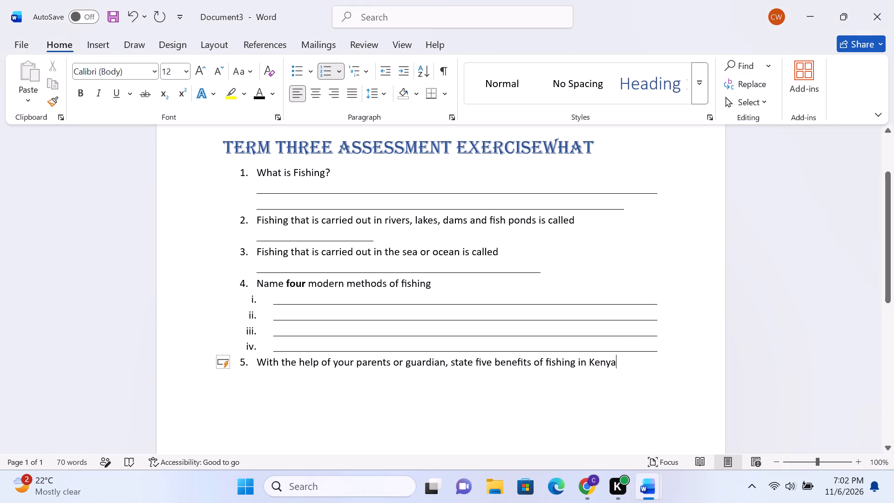
{"action": "left_click_drag", "start_coordinate": [474, 360], "coordinate": [483, 363]}
{"action": "left_click", "coordinate": [483, 363]}
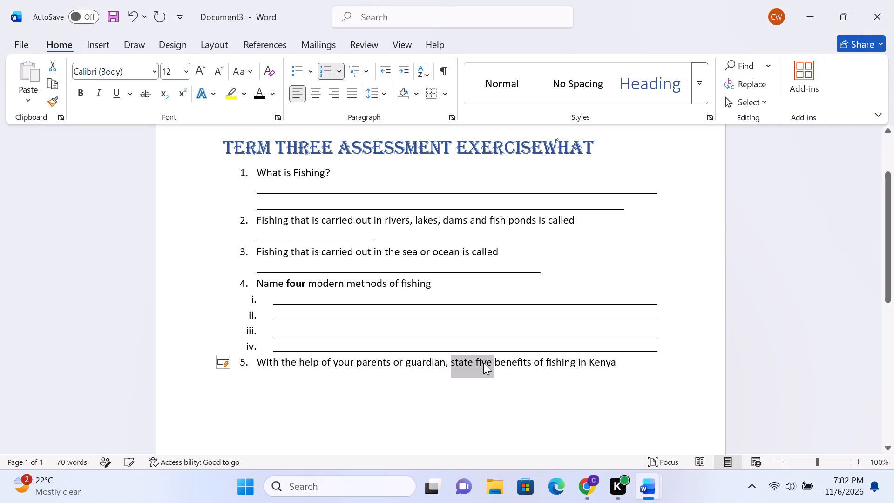
{"action": "left_click_drag", "start_coordinate": [475, 358], "coordinate": [492, 361]}
{"action": "left_click", "coordinate": [502, 339]}
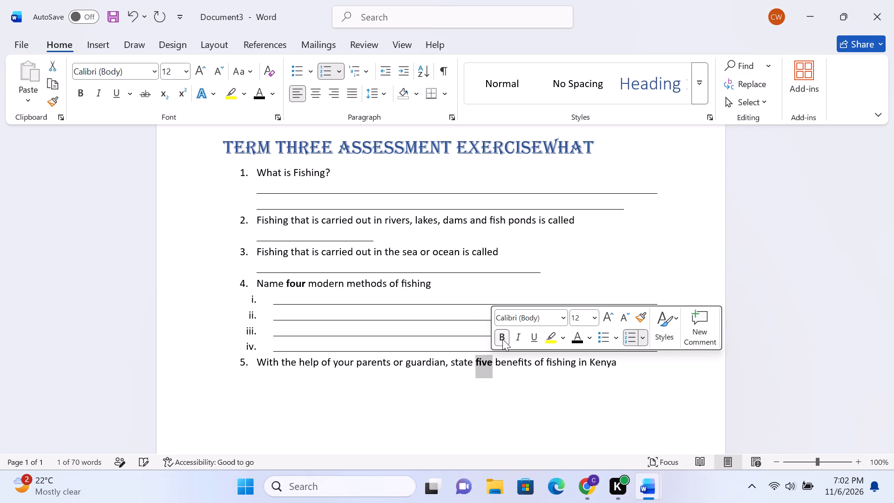
Start an indented numbered sub-list at 1. beneath question 5, with a blank underscored answer line.
{"action": "left_click", "coordinate": [624, 361]}
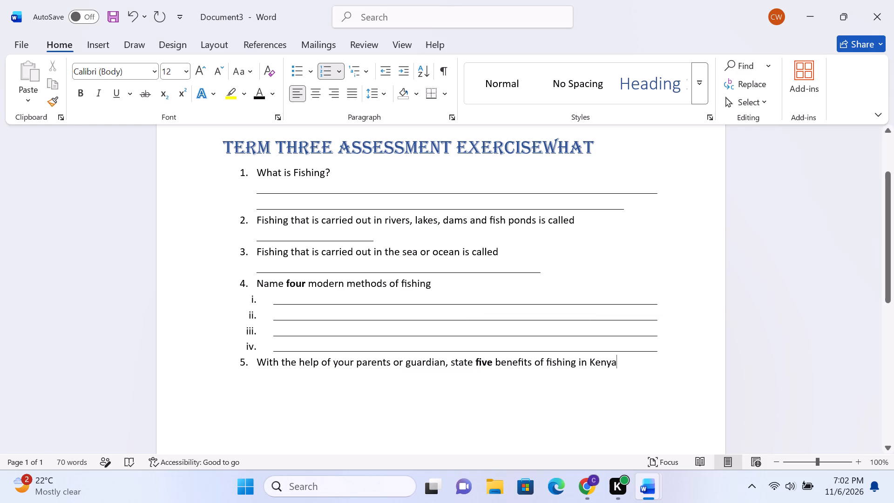
{"action": "key", "text": "Return"}
{"action": "key", "text": "BackSpace"}
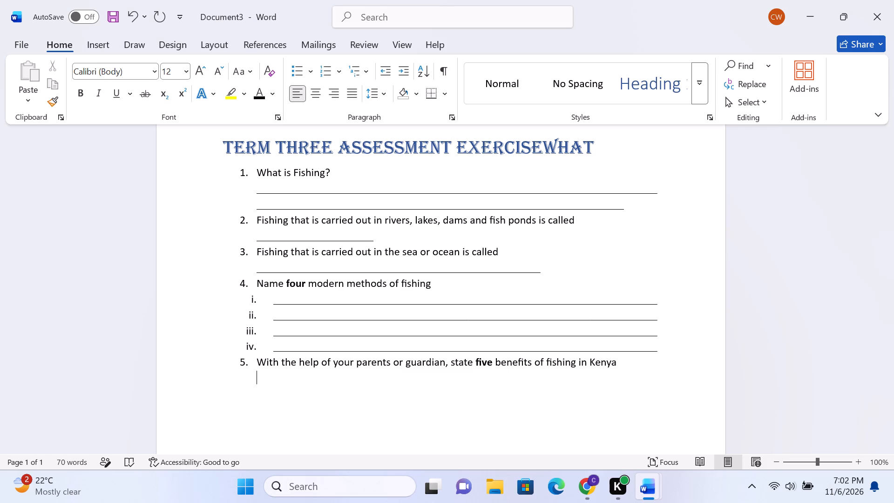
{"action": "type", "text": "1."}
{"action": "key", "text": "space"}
Fill sub-item 1 under question 5 with an underscore answer line reaching the right margin, trimming the overflow.
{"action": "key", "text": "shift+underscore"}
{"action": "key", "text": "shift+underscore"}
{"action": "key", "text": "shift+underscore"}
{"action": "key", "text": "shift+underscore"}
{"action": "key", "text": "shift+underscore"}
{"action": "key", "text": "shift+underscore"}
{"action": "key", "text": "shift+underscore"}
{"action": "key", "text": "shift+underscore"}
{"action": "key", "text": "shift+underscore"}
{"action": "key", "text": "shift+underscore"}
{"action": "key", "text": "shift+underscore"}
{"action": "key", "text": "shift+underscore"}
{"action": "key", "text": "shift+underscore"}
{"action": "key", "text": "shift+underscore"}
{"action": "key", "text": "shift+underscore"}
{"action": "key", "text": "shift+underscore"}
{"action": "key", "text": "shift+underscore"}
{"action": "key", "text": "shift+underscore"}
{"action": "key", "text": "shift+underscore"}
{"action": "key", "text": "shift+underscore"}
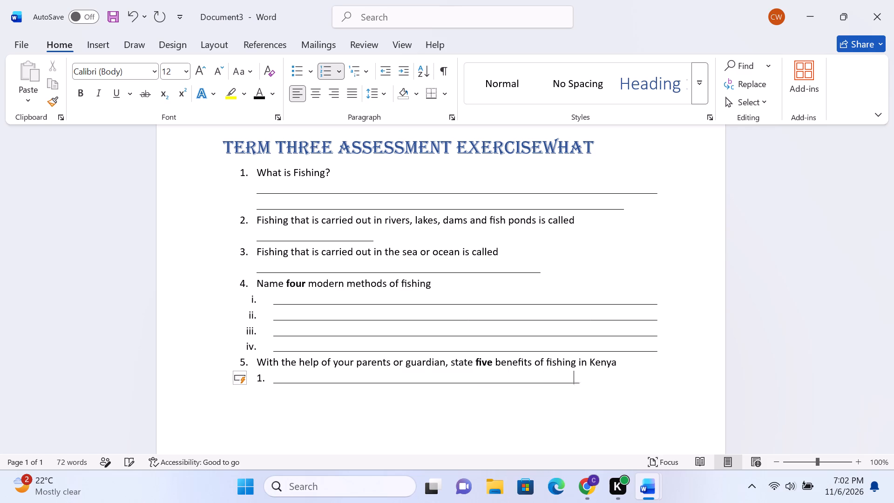
{"action": "key", "text": "BackSpace"}
{"action": "key", "text": "BackSpace"}
{"action": "key", "text": "BackSpace"}
{"action": "key", "text": "BackSpace"}
{"action": "key", "text": "BackSpace"}
{"action": "key", "text": "BackSpace"}
{"action": "key", "text": "BackSpace"}
{"action": "key", "text": "BackSpace"}
Add sub-item 2 under question 5 with a single full-width underscore answer line.
{"action": "key", "text": "Return"}
{"action": "key", "text": "shift+underscore"}
{"action": "key", "text": "shift+underscore"}
{"action": "key", "text": "shift+underscore"}
{"action": "key", "text": "shift+underscore"}
{"action": "key", "text": "shift+underscore"}
{"action": "key", "text": "shift+underscore"}
{"action": "key", "text": "shift+underscore"}
{"action": "key", "text": "shift+underscore"}
{"action": "key", "text": "shift+underscore"}
{"action": "key", "text": "shift+underscore"}
{"action": "key", "text": "shift+underscore"}
{"action": "key", "text": "shift+underscore"}
{"action": "key", "text": "shift+underscore"}
{"action": "key", "text": "shift+underscore"}
{"action": "key", "text": "shift+underscore"}
{"action": "key", "text": "shift+underscore"}
{"action": "key", "text": "shift+underscore"}
{"action": "key", "text": "shift+underscore"}
{"action": "key", "text": "shift+underscore"}
{"action": "key", "text": "shift+underscore"}
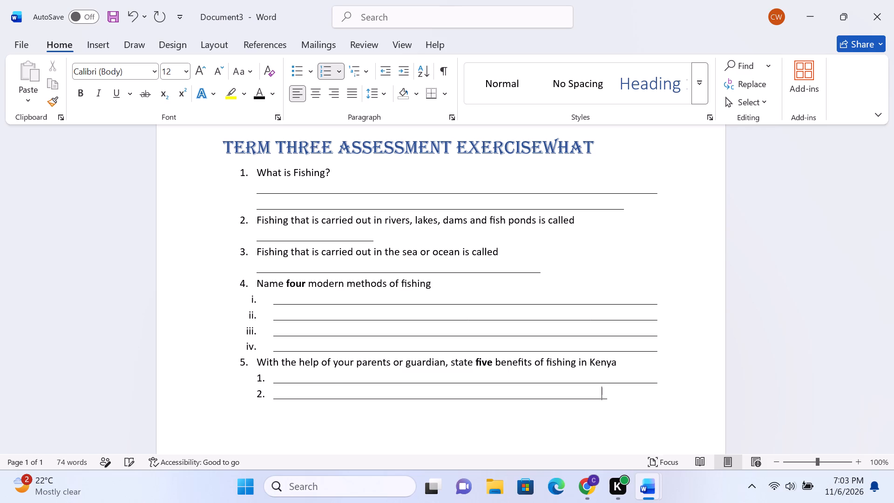
{"action": "key", "text": "BackSpace"}
{"action": "key", "text": "BackSpace"}
{"action": "key", "text": "BackSpace"}
Add sub-item 3 under question 5 with a single full-width underscore answer line.
{"action": "key", "text": "Return"}
{"action": "key", "text": "shift+underscore"}
{"action": "key", "text": "shift+underscore"}
{"action": "key", "text": "shift+underscore"}
{"action": "key", "text": "shift+underscore"}
{"action": "key", "text": "shift+underscore"}
{"action": "key", "text": "shift+underscore"}
{"action": "key", "text": "shift+underscore"}
{"action": "key", "text": "shift+underscore"}
{"action": "key", "text": "shift+underscore"}
{"action": "key", "text": "shift+underscore"}
{"action": "key", "text": "shift+underscore"}
{"action": "key", "text": "shift+underscore"}
{"action": "key", "text": "shift+underscore"}
{"action": "key", "text": "shift+underscore"}
{"action": "key", "text": "shift+underscore"}
{"action": "key", "text": "shift+underscore"}
{"action": "key", "text": "shift+underscore"}
{"action": "key", "text": "shift+underscore"}
{"action": "key", "text": "shift+underscore"}
{"action": "key", "text": "shift+underscore"}
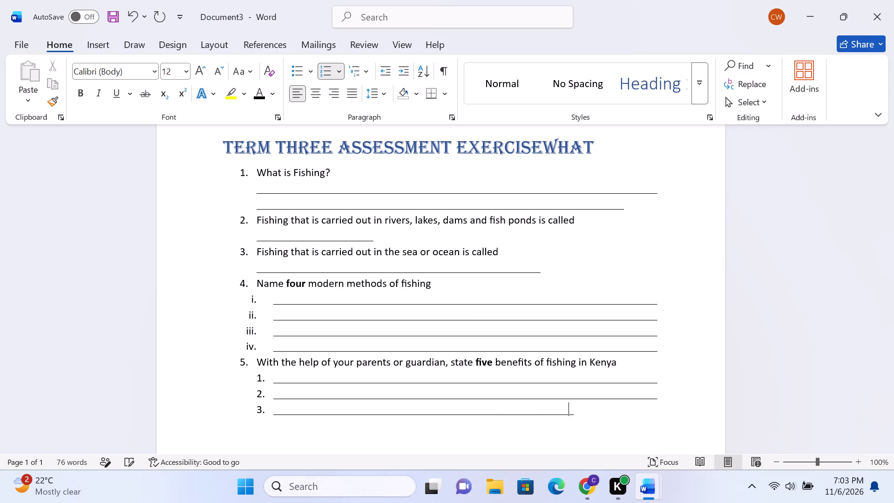
{"action": "key", "text": "BackSpace"}
{"action": "key", "text": "BackSpace"}
{"action": "key", "text": "BackSpace"}
Add sub-item 4 under question 5 with an underscore answer line to the right margin, replacing stray hyphens with underscores.
{"action": "key", "text": "Return"}
{"action": "key", "text": "shift+underscore"}
{"action": "key", "text": "shift+underscore"}
{"action": "key", "text": "shift+underscore"}
{"action": "key", "text": "shift+underscore"}
{"action": "key", "text": "shift+underscore"}
{"action": "key", "text": "shift+underscore"}
{"action": "key", "text": "shift+underscore"}
{"action": "key", "text": "shift+underscore"}
{"action": "key", "text": "shift+underscore"}
{"action": "key", "text": "shift+underscore"}
{"action": "key", "text": "shift+underscore"}
{"action": "key", "text": "shift+underscore"}
{"action": "key", "text": "shift+underscore"}
{"action": "key", "text": "shift+underscore"}
{"action": "key", "text": "shift+underscore"}
{"action": "key", "text": "shift+underscore"}
{"action": "key", "text": "shift+underscore"}
{"action": "key", "text": "shift+underscore"}
{"action": "key", "text": "shift+underscore"}
{"action": "key", "text": "shift+underscore"}
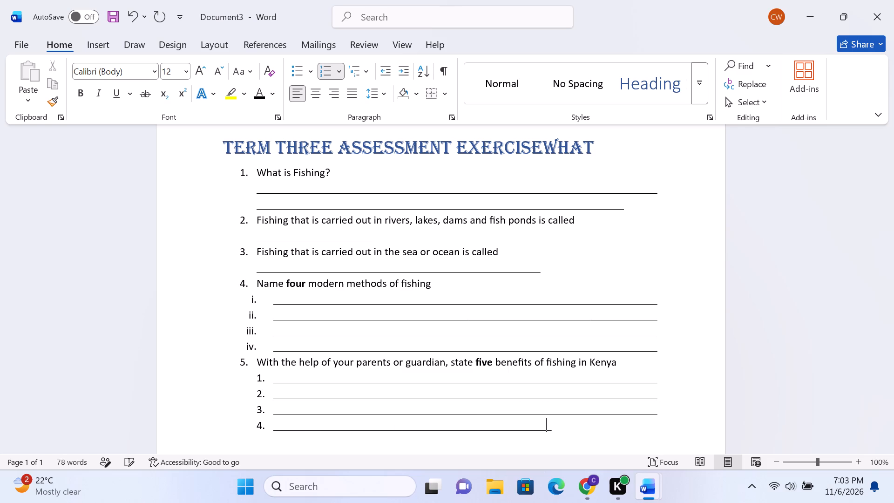
{"action": "key", "text": "BackSpace"}
{"action": "key", "text": "BackSpace"}
{"action": "key", "text": "shift+underscore"}
Add sub-item 5 under question 5 with an underscore answer line extending to the right margin.
{"action": "key", "text": "Return"}
{"action": "key", "text": "shift+underscore"}
{"action": "key", "text": "shift+underscore"}
{"action": "key", "text": "shift+underscore"}
{"action": "key", "text": "shift+underscore"}
{"action": "key", "text": "shift+underscore"}
{"action": "key", "text": "shift+underscore"}
{"action": "key", "text": "shift+underscore"}
{"action": "key", "text": "shift+underscore"}
{"action": "key", "text": "shift+underscore"}
{"action": "key", "text": "shift+underscore"}
{"action": "key", "text": "shift+underscore"}
{"action": "key", "text": "shift+underscore"}
{"action": "key", "text": "shift+underscore"}
{"action": "key", "text": "shift+underscore"}
{"action": "key", "text": "shift+underscore"}
{"action": "key", "text": "shift+underscore"}
{"action": "key", "text": "shift+underscore"}
{"action": "key", "text": "shift+underscore"}
{"action": "key", "text": "shift+underscore"}
{"action": "key", "text": "shift+underscore"}
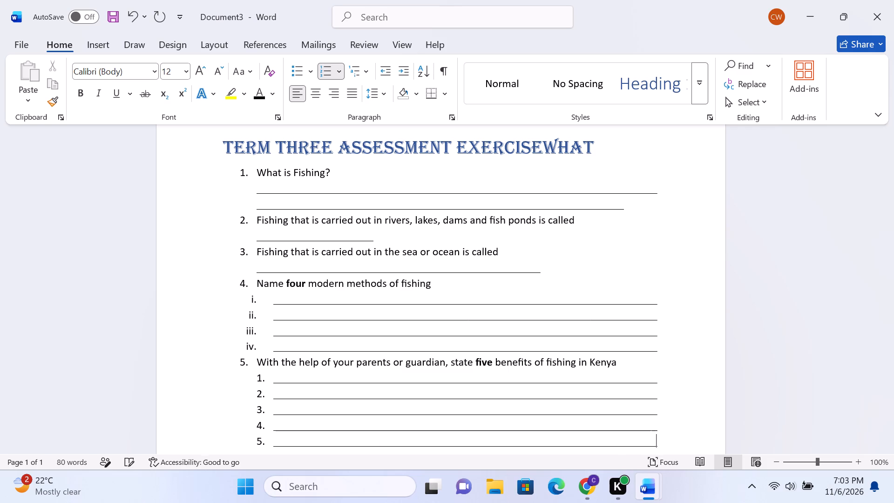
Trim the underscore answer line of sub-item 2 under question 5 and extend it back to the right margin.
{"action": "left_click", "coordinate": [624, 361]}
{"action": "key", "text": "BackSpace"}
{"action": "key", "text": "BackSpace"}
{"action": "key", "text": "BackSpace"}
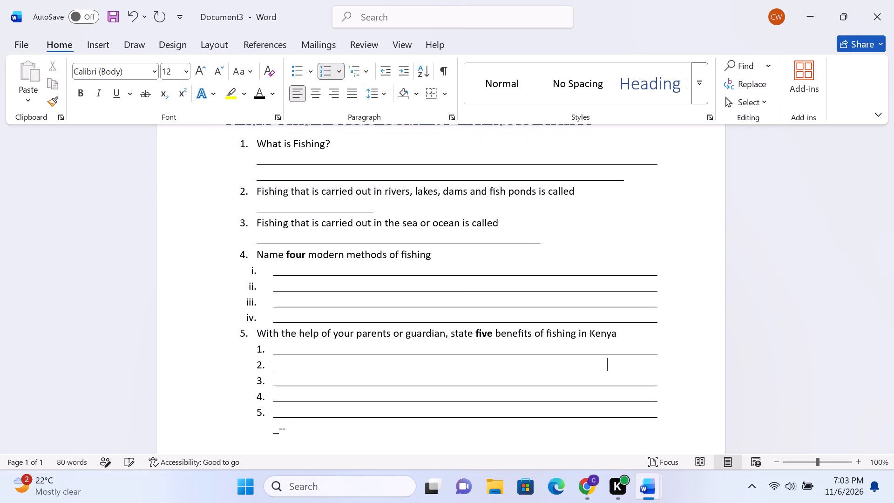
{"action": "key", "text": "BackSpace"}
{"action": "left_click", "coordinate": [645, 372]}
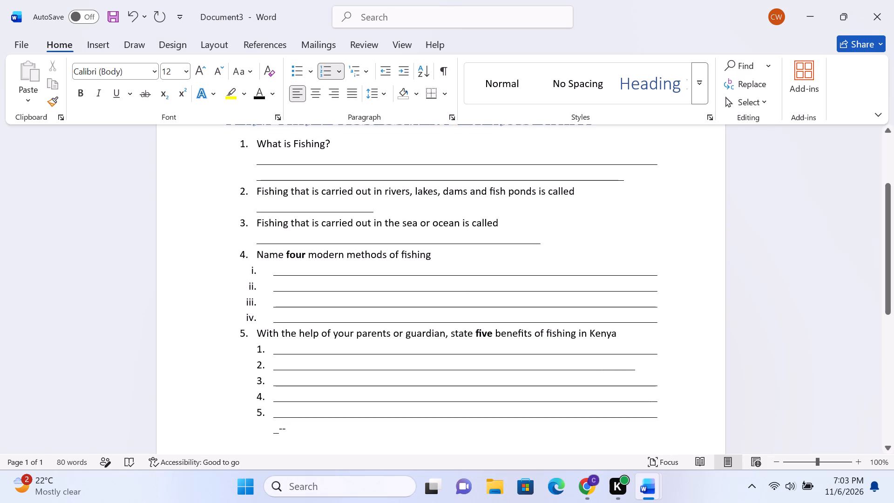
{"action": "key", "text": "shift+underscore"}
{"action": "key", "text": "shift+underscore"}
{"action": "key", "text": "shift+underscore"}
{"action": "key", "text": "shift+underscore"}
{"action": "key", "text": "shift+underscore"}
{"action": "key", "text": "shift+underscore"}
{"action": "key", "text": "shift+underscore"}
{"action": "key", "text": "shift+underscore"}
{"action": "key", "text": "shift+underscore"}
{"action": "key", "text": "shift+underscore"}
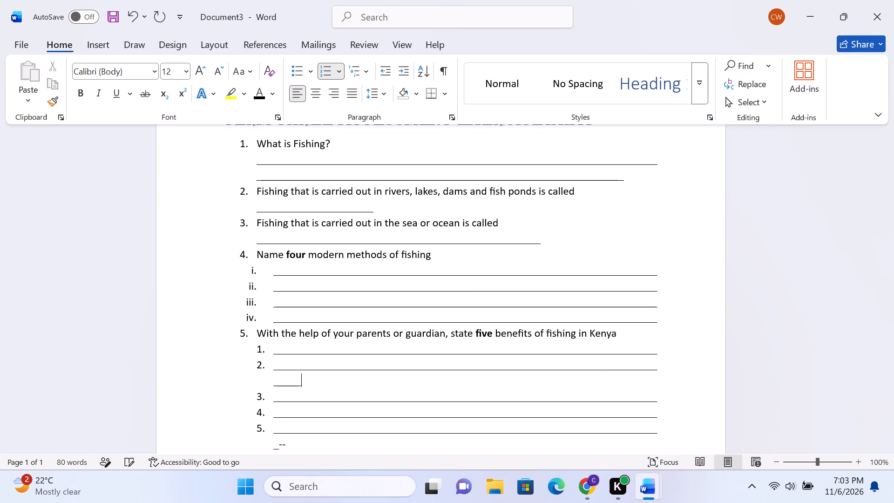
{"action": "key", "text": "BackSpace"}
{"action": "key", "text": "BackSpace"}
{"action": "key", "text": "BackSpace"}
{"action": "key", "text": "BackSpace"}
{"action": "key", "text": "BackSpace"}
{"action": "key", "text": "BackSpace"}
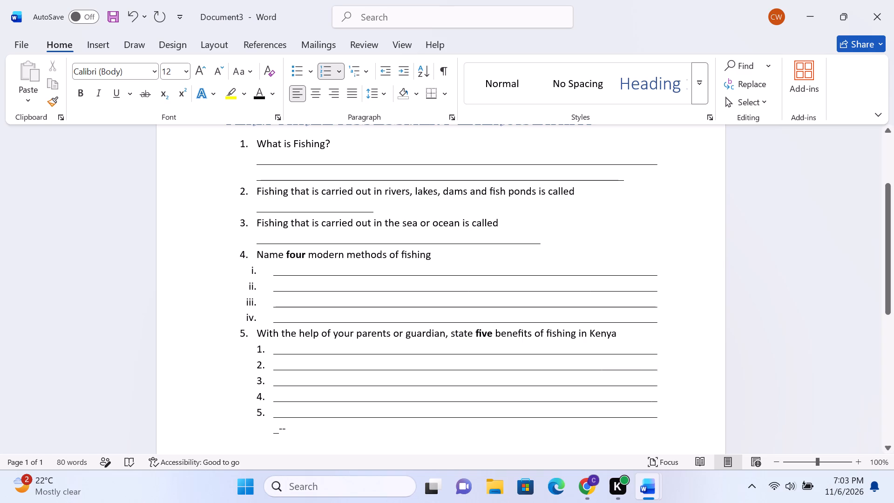
Delete the stray underscore and hyphens that spill below the answer line of sub-item 5 under question 5.
{"action": "left_click_drag", "start_coordinate": [888, 279], "coordinate": [881, 316]}
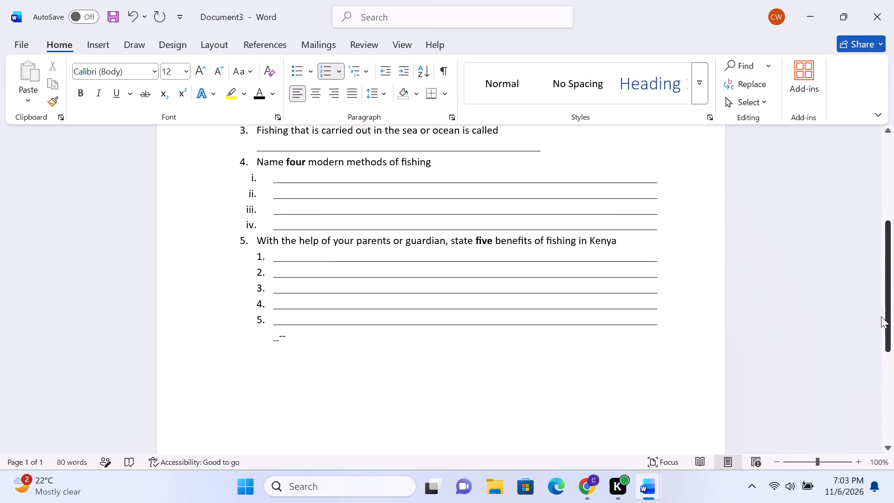
{"action": "left_click_drag", "start_coordinate": [881, 316], "coordinate": [881, 317]}
{"action": "left_click", "coordinate": [317, 342]}
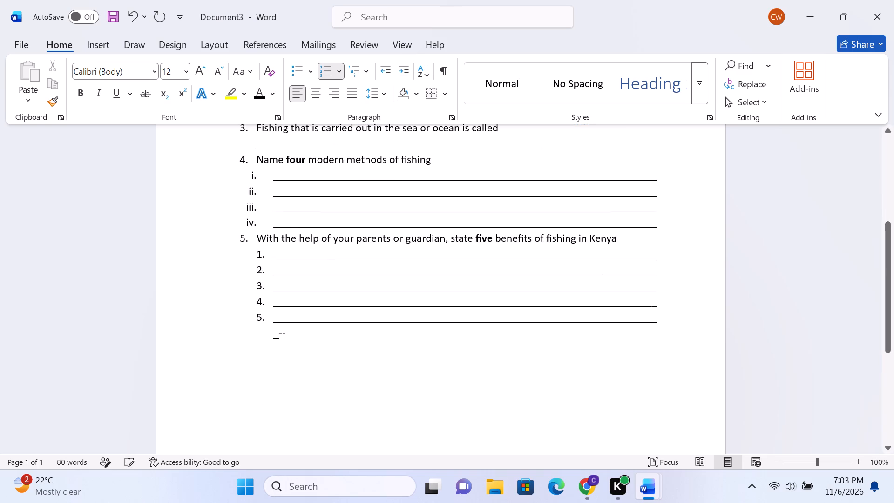
{"action": "key", "text": "BackSpace"}
{"action": "key", "text": "BackSpace"}
{"action": "key", "text": "BackSpace"}
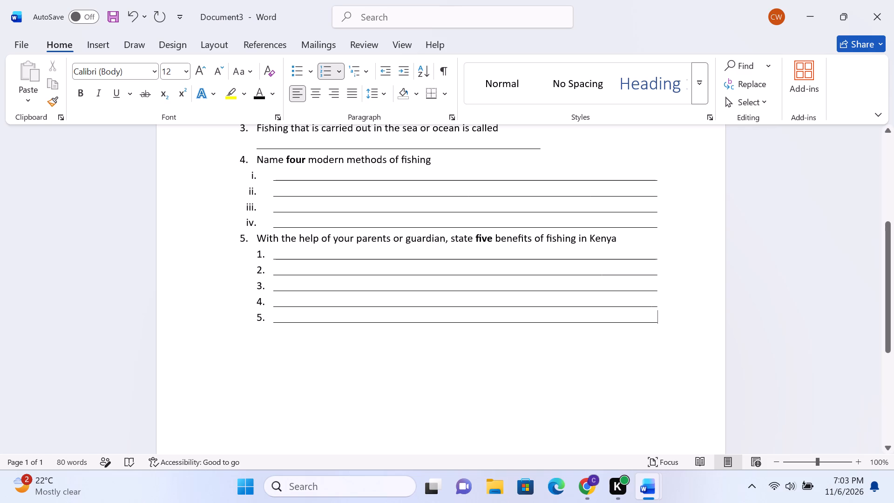
Change the numbering of question 5's five sub-items to lowercase Roman numerals (i., ii., iii.).
{"action": "left_click_drag", "start_coordinate": [250, 253], "coordinate": [255, 256]}
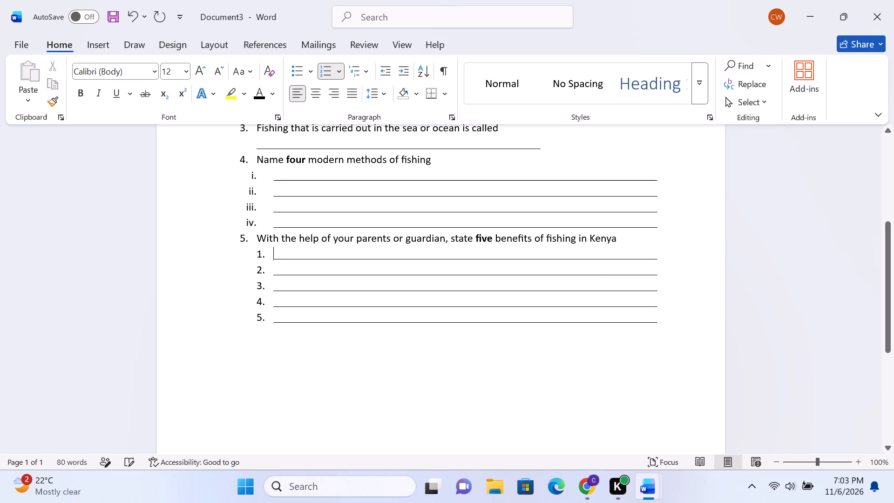
{"action": "left_click", "coordinate": [255, 256]}
{"action": "left_click_drag", "start_coordinate": [255, 256], "coordinate": [261, 280]}
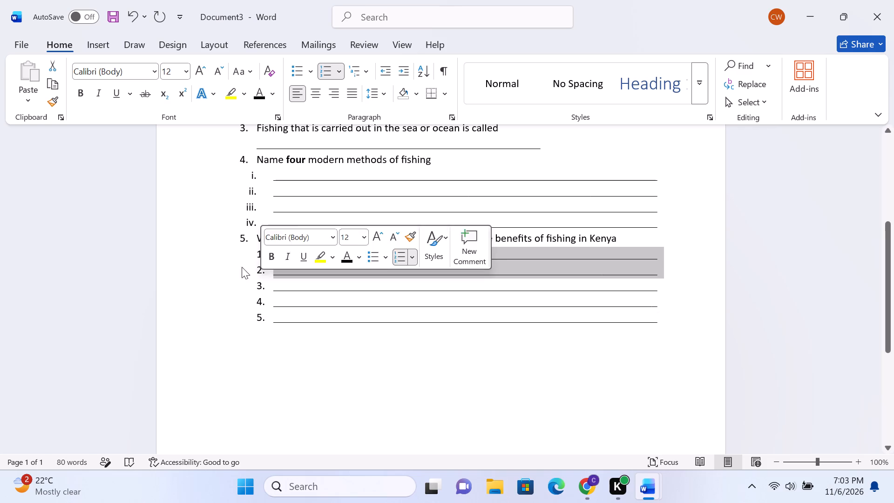
{"action": "left_click", "coordinate": [235, 265]}
{"action": "left_click_drag", "start_coordinate": [249, 252], "coordinate": [263, 268]}
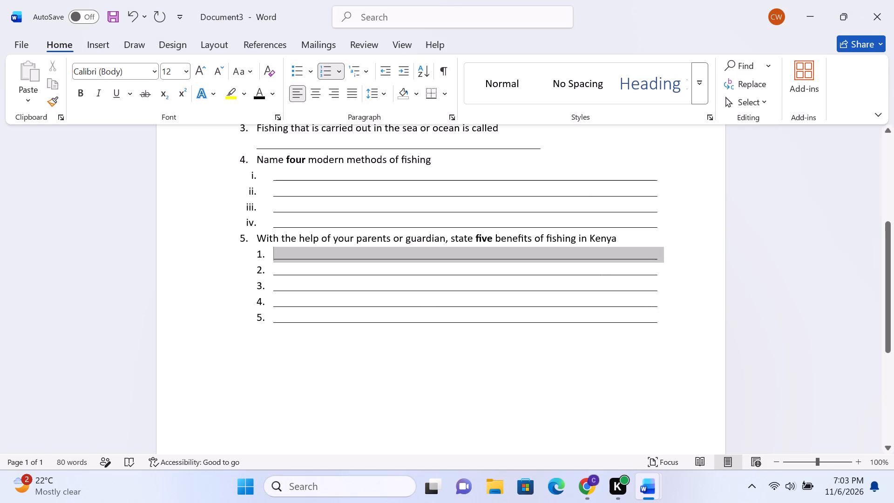
{"action": "left_click_drag", "start_coordinate": [263, 268], "coordinate": [265, 271]}
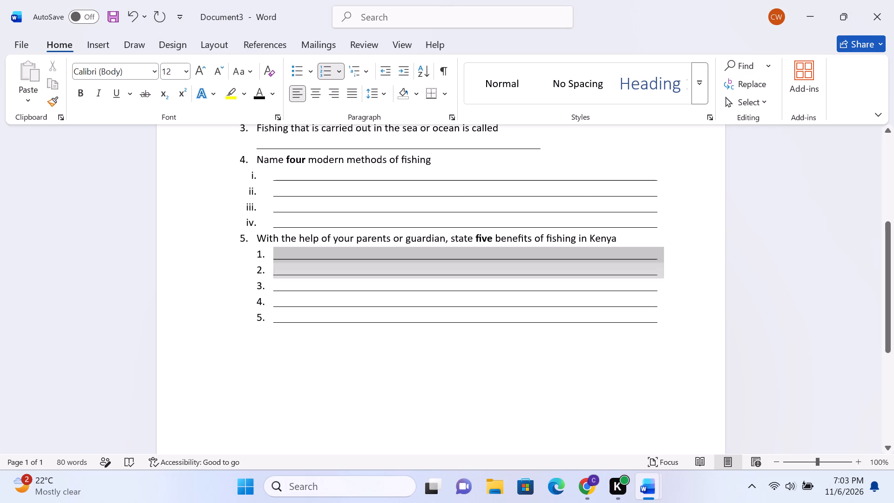
{"action": "left_click_drag", "start_coordinate": [265, 271], "coordinate": [257, 255]}
{"action": "left_click_drag", "start_coordinate": [257, 255], "coordinate": [264, 249]}
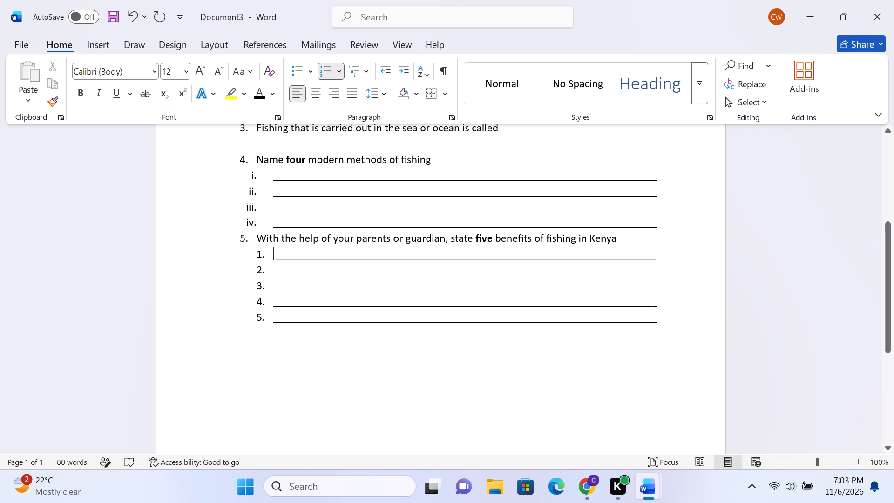
{"action": "left_click_drag", "start_coordinate": [264, 249], "coordinate": [260, 268]}
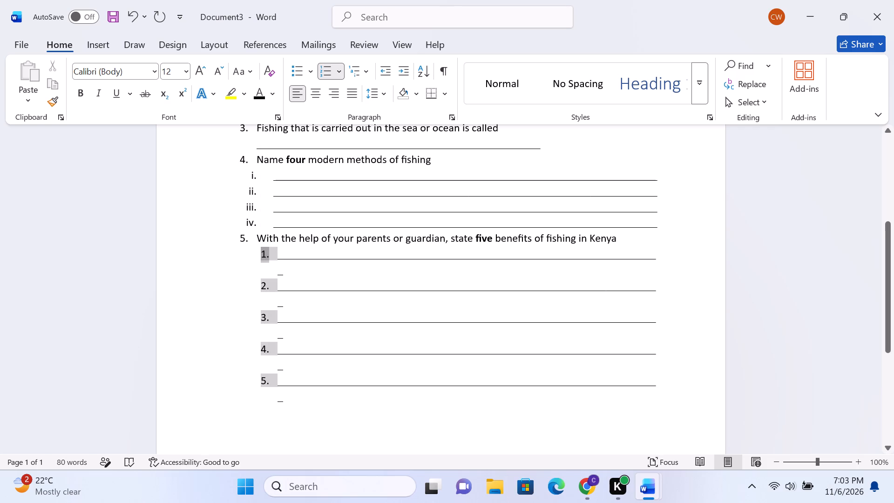
{"action": "right_click", "coordinate": [263, 269]}
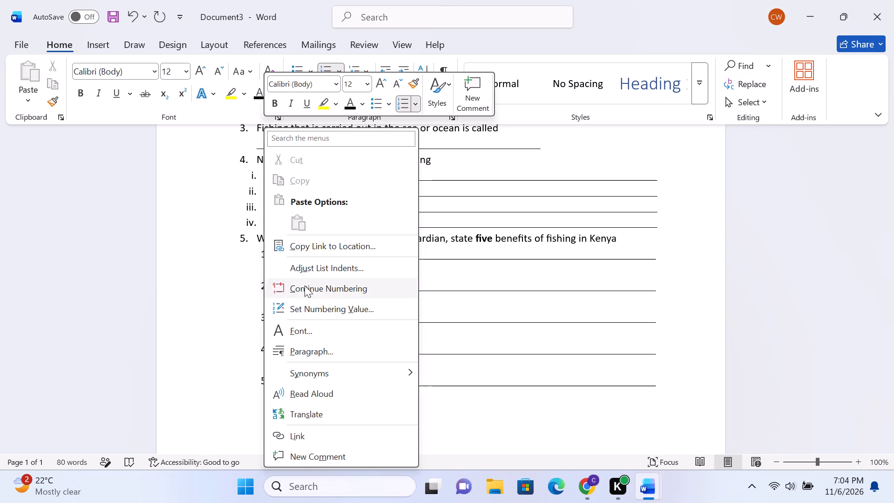
{"action": "left_click", "coordinate": [415, 107]}
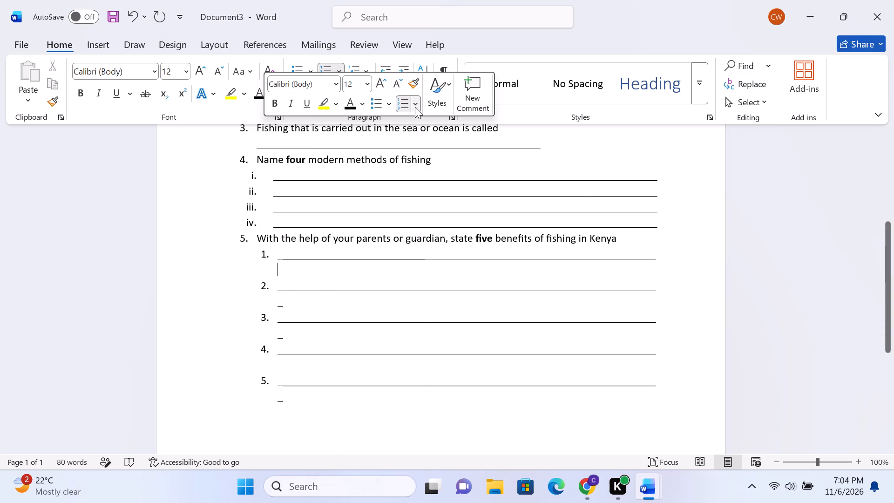
{"action": "left_click", "coordinate": [408, 168]}
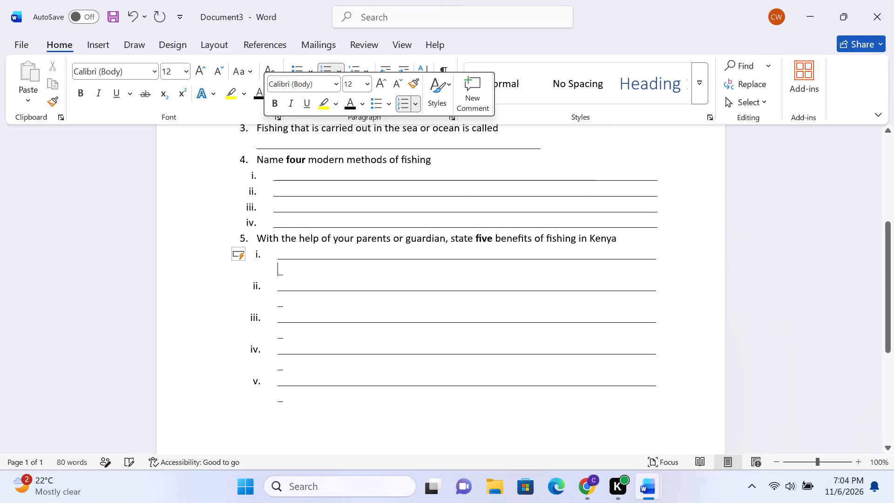
Delete the overflowing underscore from each of question 5's five answer lines so each fits on one line.
{"action": "left_click", "coordinate": [291, 274]}
{"action": "key", "text": "BackSpace"}
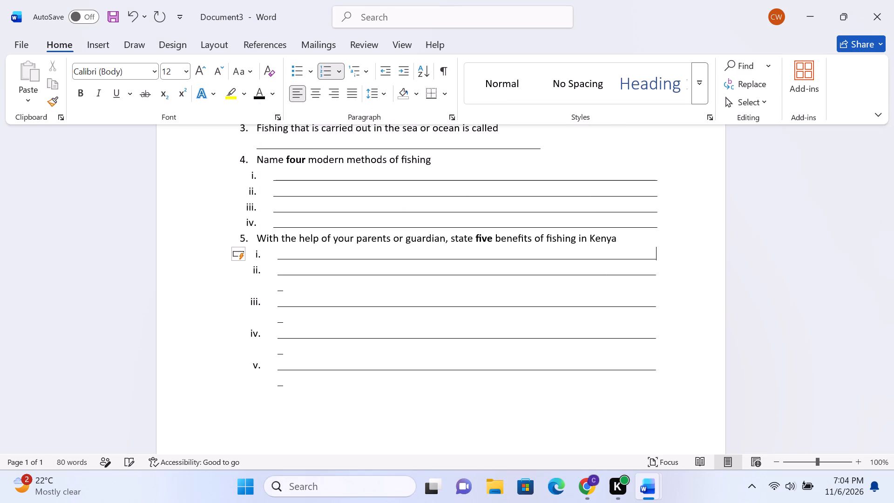
{"action": "left_click", "coordinate": [303, 290]}
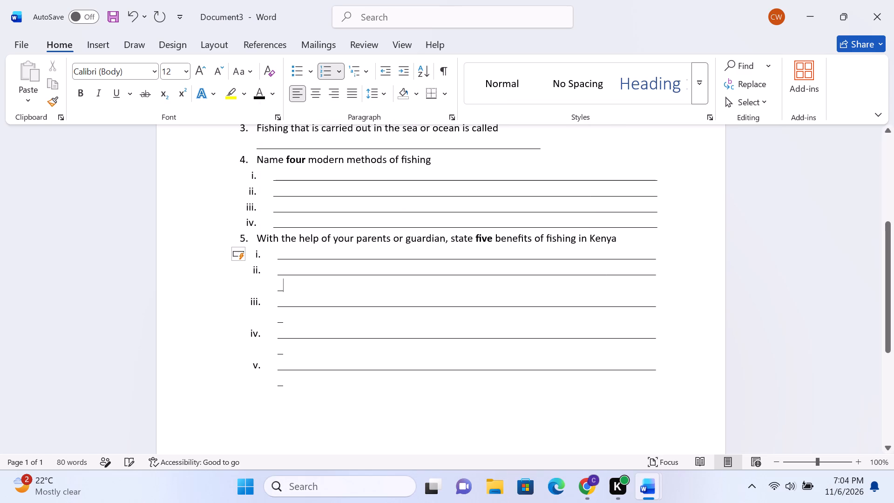
{"action": "key", "text": "BackSpace"}
{"action": "left_click", "coordinate": [293, 310]}
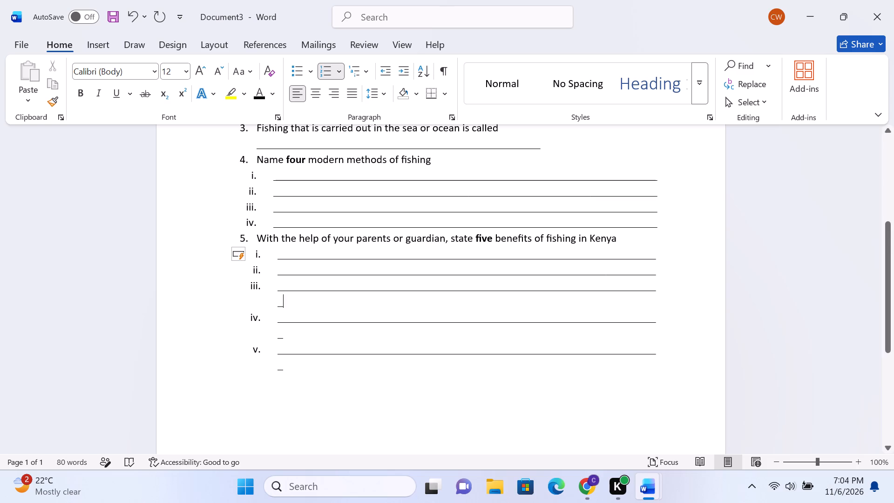
{"action": "key", "text": "BackSpace"}
{"action": "left_click", "coordinate": [291, 318]}
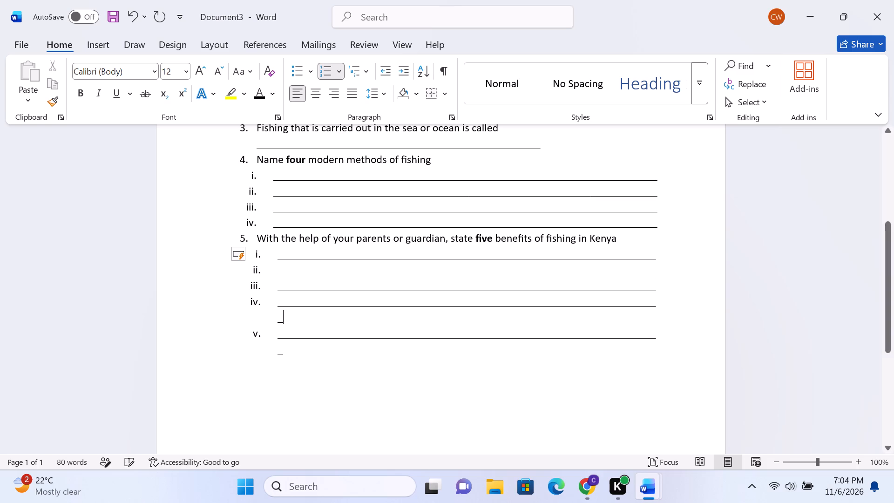
{"action": "key", "text": "BackSpace"}
{"action": "left_click", "coordinate": [294, 333]}
{"action": "key", "text": "BackSpace"}
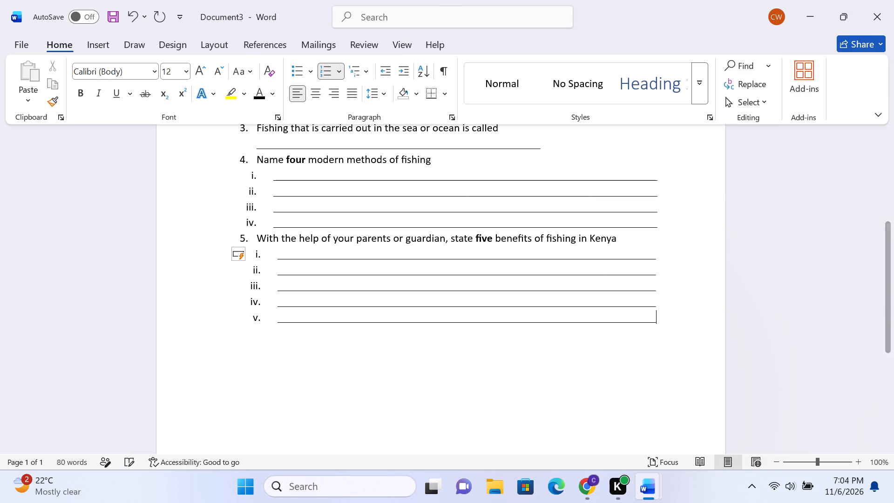
End question 5's sub-list and add question 6 at the main numbering level: "What is transport?".
{"action": "key", "text": "Return"}
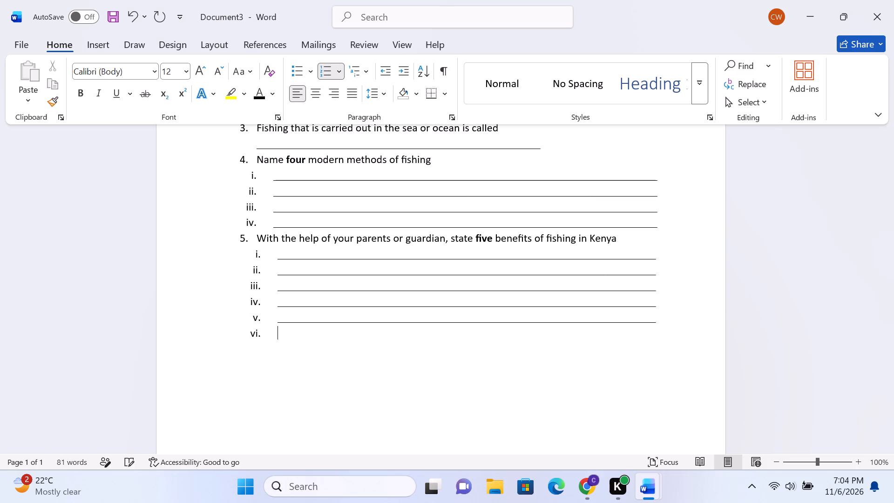
{"action": "key", "text": "BackSpace"}
{"action": "key", "text": "BackSpace"}
{"action": "key", "text": "BackSpace"}
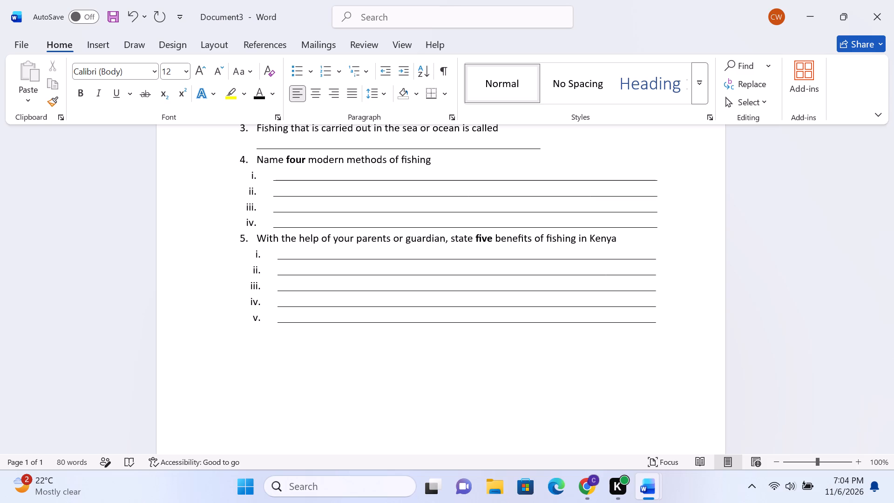
{"action": "type", "text": "6."}
{"action": "key", "text": "space"}
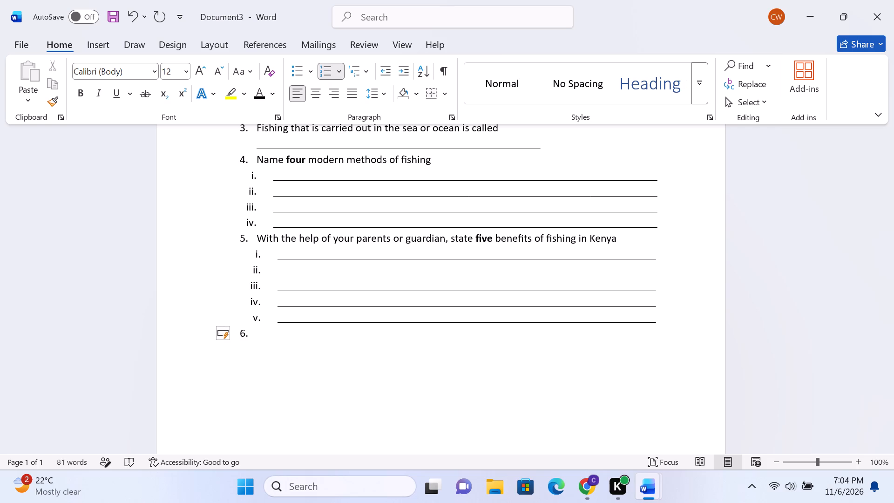
{"action": "type", "text": "what is transport"}
{"action": "type", "text": "?"}
{"action": "key", "text": "space"}
Add underscore answer lines under question 6, one full-width line and a second about two-thirds as long.
{"action": "key", "text": "shift+underscore"}
{"action": "key", "text": "shift+underscore"}
{"action": "key", "text": "shift+underscore"}
{"action": "key", "text": "shift+underscore"}
{"action": "key", "text": "shift+underscore"}
{"action": "key", "text": "shift+underscore"}
{"action": "key", "text": "shift+underscore"}
{"action": "key", "text": "shift+underscore"}
{"action": "key", "text": "shift+underscore"}
{"action": "key", "text": "shift+underscore"}
{"action": "key", "text": "shift+underscore"}
{"action": "key", "text": "shift+underscore"}
{"action": "key", "text": "shift+underscore"}
{"action": "key", "text": "shift+underscore"}
{"action": "key", "text": "shift+underscore"}
{"action": "key", "text": "shift+underscore"}
{"action": "key", "text": "shift+underscore"}
{"action": "key", "text": "shift+underscore"}
{"action": "key", "text": "shift+underscore"}
{"action": "key", "text": "shift+underscore"}
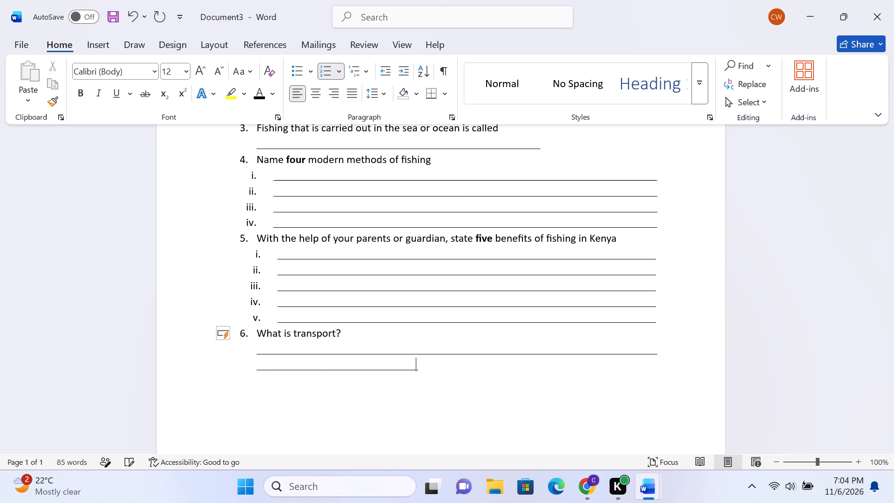
{"action": "key", "text": "BackSpace"}
{"action": "key", "text": "BackSpace"}
Add question 7 with the text "Name five forms of modern transport in Kenya".
{"action": "key", "text": "Return"}
{"action": "type", "text": "name"}
{"action": "key", "text": "space"}
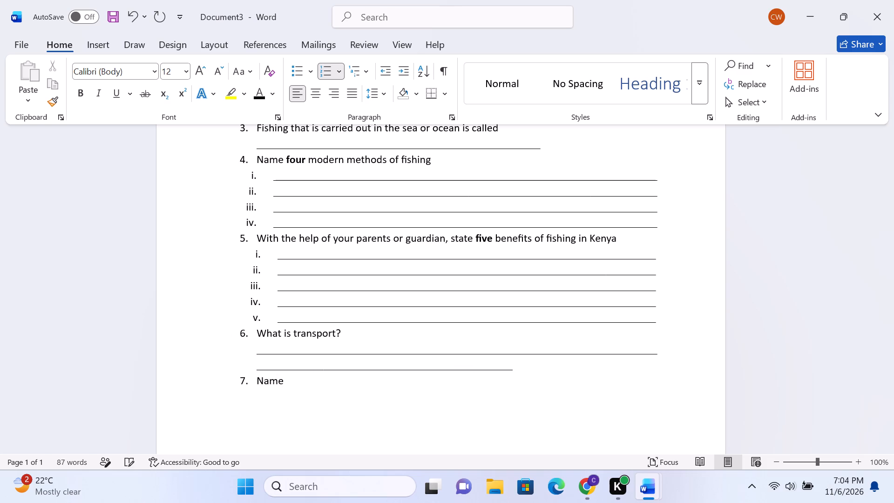
{"action": "type", "text": "five fi"}
{"action": "key", "text": "BackSpace"}
{"action": "type", "text": "orms of modern"}
{"action": "key", "text": "space"}
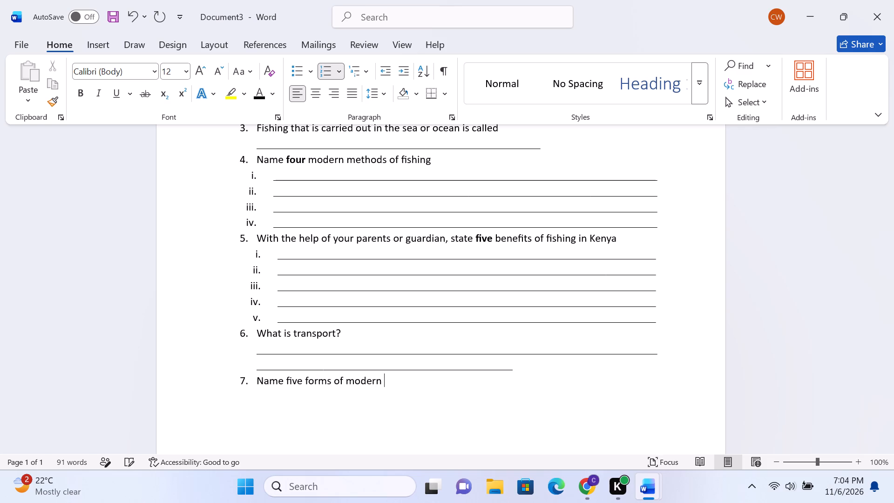
{"action": "type", "text": "transport in"}
{"action": "key", "text": "space"}
{"action": "type", "text": "enya"}
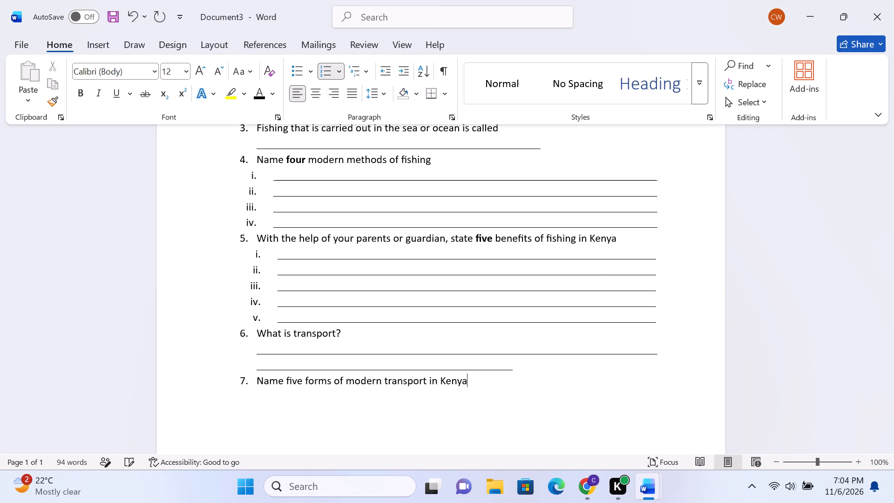
Start the first answer line under question 7 with "1." followed by a full-width row of underscores.
{"action": "key", "text": "Return"}
{"action": "key", "text": "BackSpace"}
{"action": "type", "text": "1."}
{"action": "key", "text": "shift+underscore"}
{"action": "key", "text": "shift+underscore"}
{"action": "key", "text": "shift+underscore"}
{"action": "key", "text": "shift+underscore"}
{"action": "key", "text": "shift+underscore"}
{"action": "key", "text": "shift+underscore"}
{"action": "key", "text": "shift+underscore"}
{"action": "key", "text": "shift+underscore"}
{"action": "key", "text": "shift+underscore"}
{"action": "key", "text": "shift+underscore"}
{"action": "key", "text": "shift+underscore"}
{"action": "key", "text": "shift+underscore"}
{"action": "key", "text": "shift+underscore"}
{"action": "key", "text": "shift+underscore"}
{"action": "key", "text": "shift+underscore"}
{"action": "key", "text": "shift+underscore"}
{"action": "key", "text": "shift+underscore"}
{"action": "key", "text": "shift+underscore"}
{"action": "key", "text": "shift+underscore"}
{"action": "key", "text": "shift+underscore"}
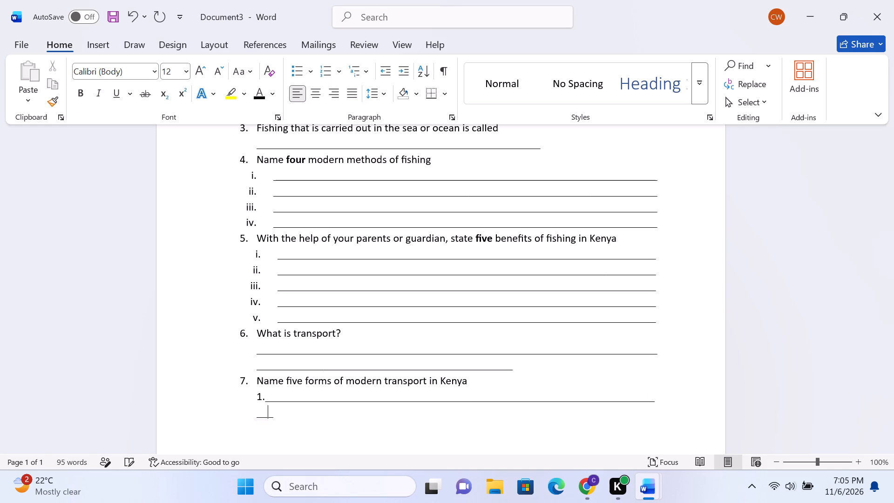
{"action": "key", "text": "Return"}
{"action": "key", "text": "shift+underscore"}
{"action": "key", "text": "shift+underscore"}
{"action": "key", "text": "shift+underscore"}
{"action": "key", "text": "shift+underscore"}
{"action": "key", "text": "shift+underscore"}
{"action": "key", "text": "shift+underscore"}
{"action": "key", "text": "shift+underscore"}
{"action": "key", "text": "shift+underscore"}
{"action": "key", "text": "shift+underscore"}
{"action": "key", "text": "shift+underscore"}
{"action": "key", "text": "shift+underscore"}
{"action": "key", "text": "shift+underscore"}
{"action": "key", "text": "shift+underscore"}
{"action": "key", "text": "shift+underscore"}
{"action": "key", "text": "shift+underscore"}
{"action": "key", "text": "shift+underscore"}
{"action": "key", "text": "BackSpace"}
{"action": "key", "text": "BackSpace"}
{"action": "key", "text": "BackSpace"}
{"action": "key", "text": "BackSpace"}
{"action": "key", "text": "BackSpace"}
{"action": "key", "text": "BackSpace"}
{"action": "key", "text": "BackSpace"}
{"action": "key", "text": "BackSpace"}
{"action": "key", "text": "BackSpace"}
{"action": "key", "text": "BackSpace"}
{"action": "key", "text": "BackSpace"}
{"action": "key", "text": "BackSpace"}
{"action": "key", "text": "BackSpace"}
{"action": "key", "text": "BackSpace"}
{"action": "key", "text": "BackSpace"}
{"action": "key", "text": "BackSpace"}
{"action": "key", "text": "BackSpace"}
Delete the overflowing underscores after question 7's first answer line so that it fits on one line.
{"action": "key", "text": "BackSpace"}
{"action": "key", "text": "BackSpace"}
{"action": "key", "text": "BackSpace"}
{"action": "key", "text": "BackSpace"}
{"action": "key", "text": "BackSpace"}
{"action": "key", "text": "BackSpace"}
{"action": "key", "text": "BackSpace"}
{"action": "key", "text": "BackSpace"}
{"action": "key", "text": "BackSpace"}
{"action": "key", "text": "BackSpace"}
{"action": "key", "text": "BackSpace"}
{"action": "key", "text": "BackSpace"}
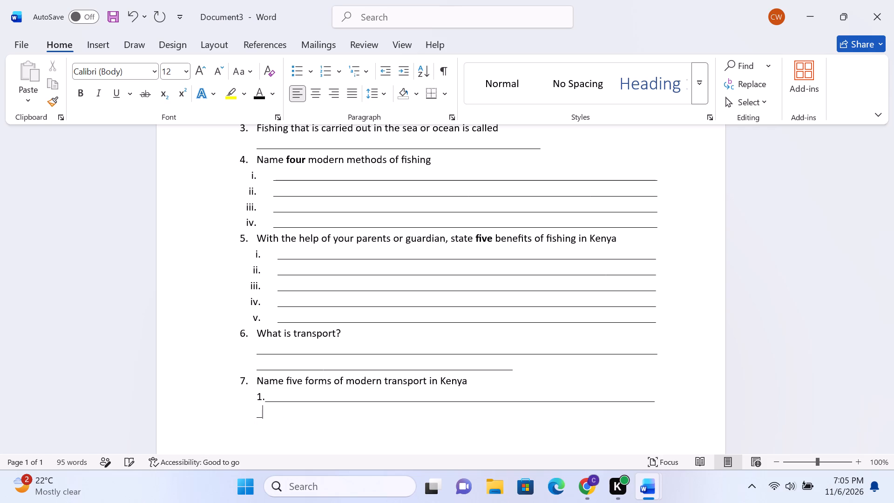
{"action": "key", "text": "BackSpace"}
{"action": "key", "text": "Return"}
Turn question 7's "1." answer line into an automatic list item numbered with uppercase Roman numerals (I., II., III.).
{"action": "left_click", "coordinate": [267, 395]}
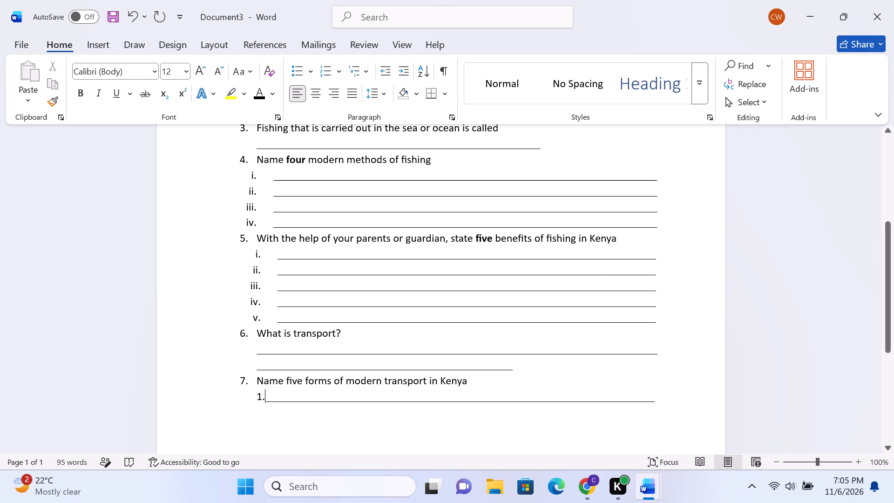
{"action": "key", "text": "space"}
{"action": "left_click", "coordinate": [270, 396]}
{"action": "left_click", "coordinate": [244, 399]}
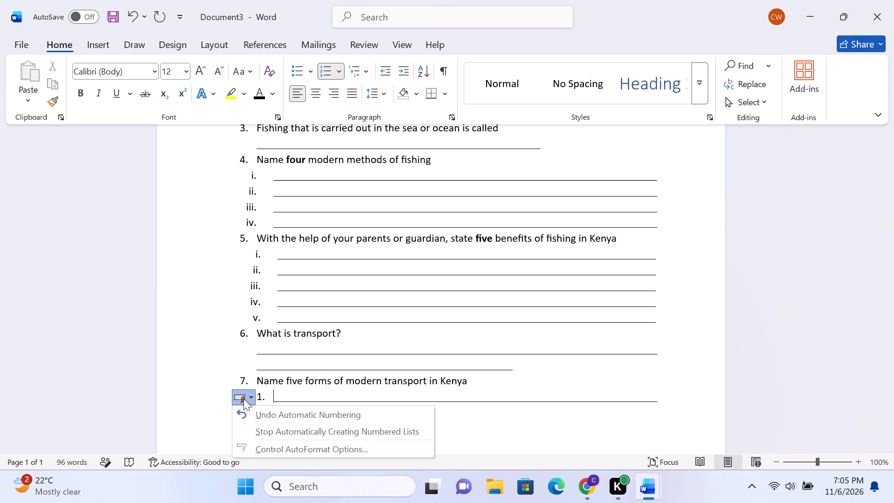
{"action": "left_click", "coordinate": [249, 399]}
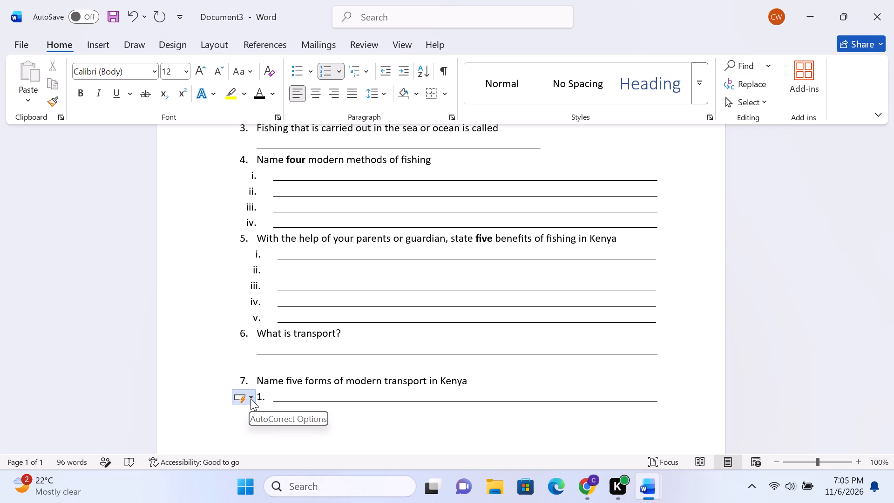
{"action": "left_click", "coordinate": [251, 398]}
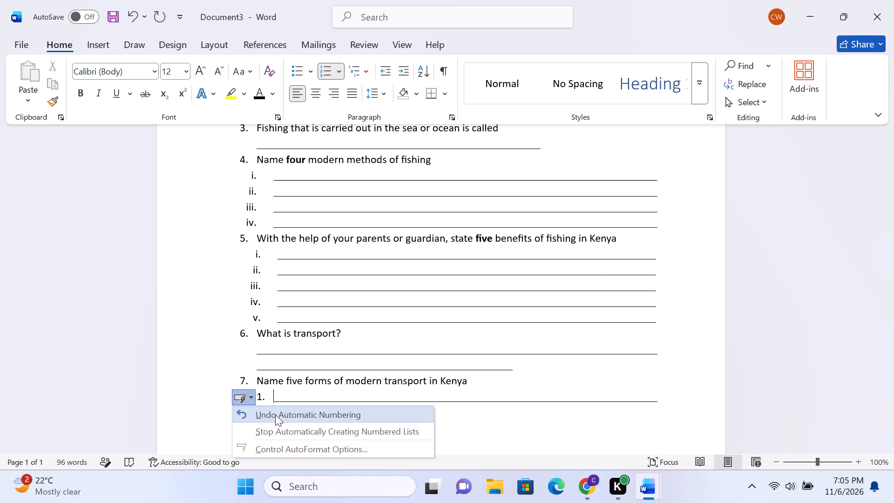
{"action": "left_click", "coordinate": [212, 413]}
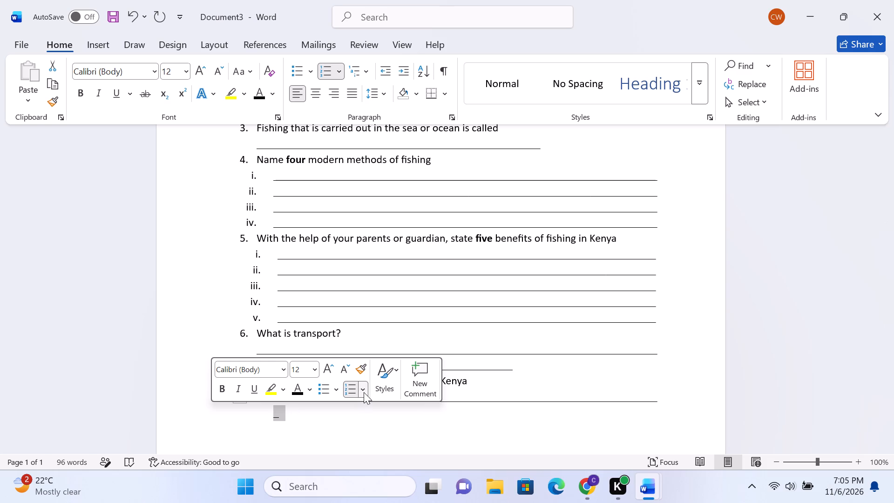
{"action": "left_click", "coordinate": [364, 392]}
{"action": "left_click", "coordinate": [370, 271]}
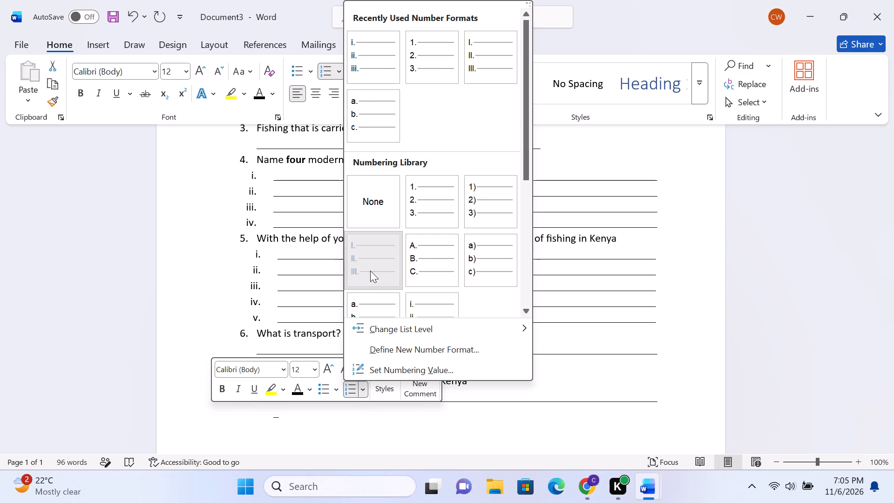
Delete the overflowing underscore from item I of question 7 so its answer line fits on one line.
{"action": "left_click", "coordinate": [332, 415]}
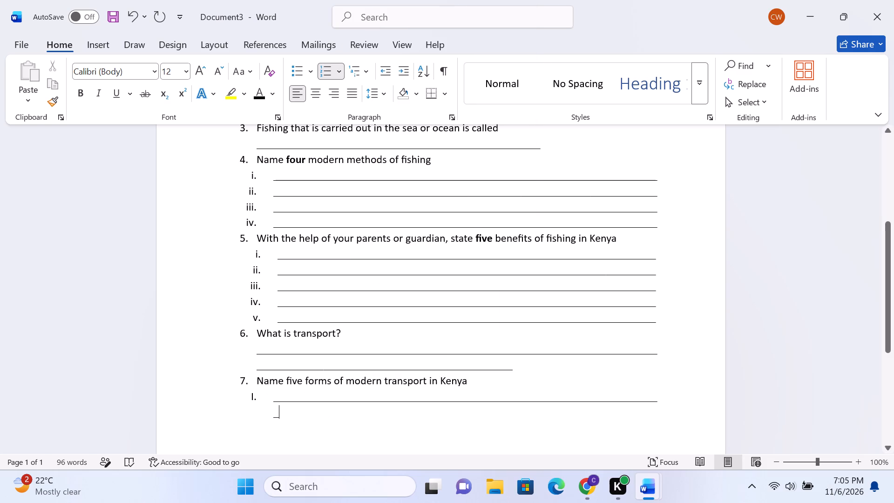
{"action": "key", "text": "BackSpace"}
Add item II under question 7 with an underscore answer line trimmed to one full-width line.
{"action": "key", "text": "Return"}
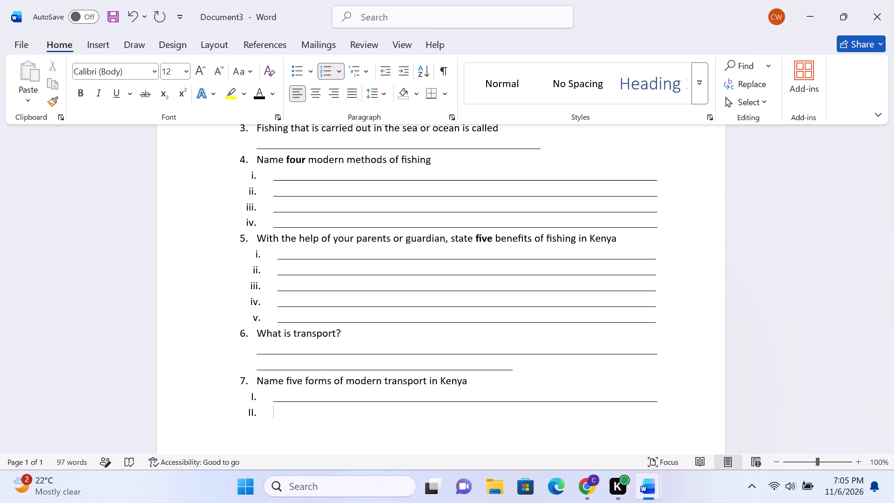
{"action": "key", "text": "shift+underscore"}
{"action": "key", "text": "shift+underscore"}
{"action": "key", "text": "shift+underscore"}
{"action": "key", "text": "shift+underscore"}
{"action": "key", "text": "shift+underscore"}
{"action": "key", "text": "shift+underscore"}
{"action": "key", "text": "shift+underscore"}
{"action": "key", "text": "shift+underscore"}
{"action": "key", "text": "shift+underscore"}
{"action": "key", "text": "shift+underscore"}
{"action": "key", "text": "shift+underscore"}
{"action": "key", "text": "shift+underscore"}
{"action": "key", "text": "shift+underscore"}
{"action": "key", "text": "shift+underscore"}
{"action": "key", "text": "shift+underscore"}
{"action": "key", "text": "shift+underscore"}
{"action": "key", "text": "shift+underscore"}
{"action": "key", "text": "shift+underscore"}
{"action": "key", "text": "shift+underscore"}
{"action": "key", "text": "shift+underscore"}
{"action": "key", "text": "BackSpace"}
{"action": "key", "text": "BackSpace"}
{"action": "key", "text": "shift+underscore"}
{"action": "key", "text": "shift+underscore"}
{"action": "key", "text": "shift+underscore"}
{"action": "key", "text": "shift+underscore"}
{"action": "key", "text": "shift+underscore"}
{"action": "key", "text": "shift+underscore"}
{"action": "key", "text": "shift+underscore"}
{"action": "key", "text": "shift+underscore"}
{"action": "key", "text": "shift+underscore"}
{"action": "key", "text": "shift+underscore"}
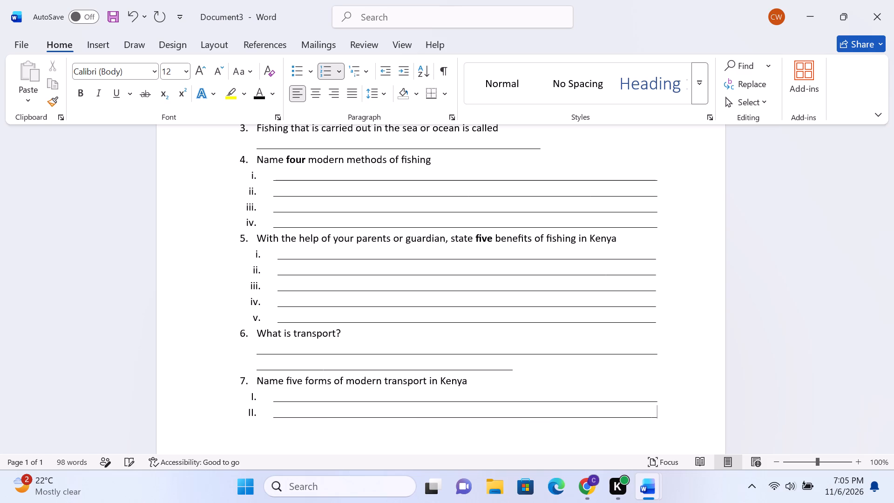
{"action": "key", "text": "BackSpace"}
{"action": "key", "text": "BackSpace"}
{"action": "key", "text": "BackSpace"}
{"action": "key", "text": "BackSpace"}
{"action": "key", "text": "BackSpace"}
{"action": "key", "text": "BackSpace"}
{"action": "key", "text": "BackSpace"}
{"action": "key", "text": "BackSpace"}
{"action": "key", "text": "BackSpace"}
Add item III under question 7 with an underscore answer line trimmed to one full-width line.
{"action": "key", "text": "Return"}
{"action": "key", "text": "shift+underscore"}
{"action": "key", "text": "shift+underscore"}
{"action": "key", "text": "shift+underscore"}
{"action": "key", "text": "shift+underscore"}
{"action": "key", "text": "shift+underscore"}
{"action": "key", "text": "shift+underscore"}
{"action": "key", "text": "shift+underscore"}
{"action": "key", "text": "shift+underscore"}
{"action": "key", "text": "shift+underscore"}
{"action": "key", "text": "shift+underscore"}
{"action": "key", "text": "shift+underscore"}
{"action": "key", "text": "shift+underscore"}
{"action": "key", "text": "shift+underscore"}
{"action": "key", "text": "shift+underscore"}
{"action": "key", "text": "shift+underscore"}
{"action": "key", "text": "shift+underscore"}
{"action": "key", "text": "shift+underscore"}
{"action": "key", "text": "shift+underscore"}
{"action": "key", "text": "shift+underscore"}
{"action": "key", "text": "shift+underscore"}
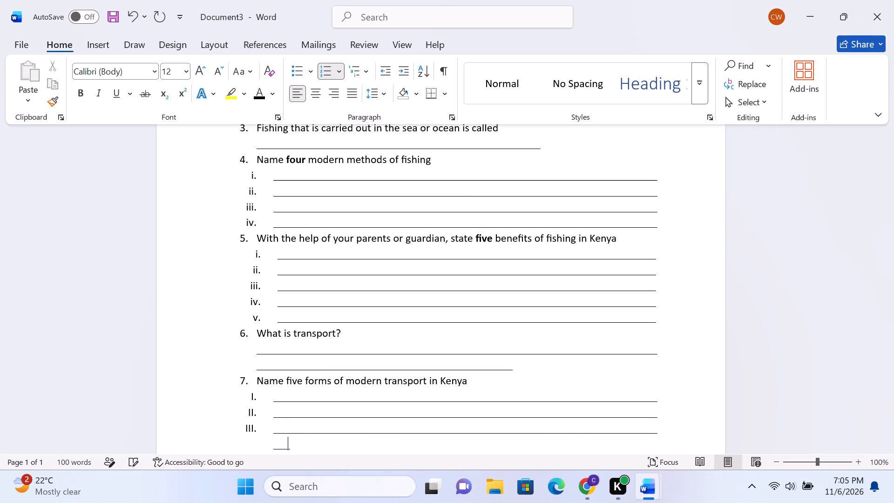
{"action": "key", "text": "BackSpace"}
{"action": "key", "text": "BackSpace"}
{"action": "key", "text": "BackSpace"}
{"action": "key", "text": "BackSpace"}
{"action": "key", "text": "BackSpace"}
{"action": "key", "text": "BackSpace"}
{"action": "key", "text": "BackSpace"}
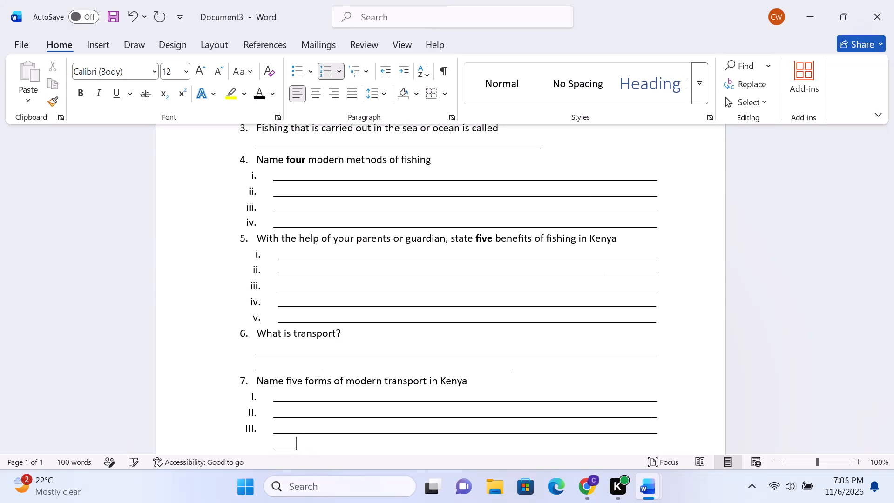
{"action": "key", "text": "BackSpace"}
{"action": "key", "text": "BackSpace"}
{"action": "key", "text": "BackSpace"}
{"action": "key", "text": "BackSpace"}
Add item IV under question 7 with an underscore answer line trimmed to one full-width line.
{"action": "key", "text": "Return"}
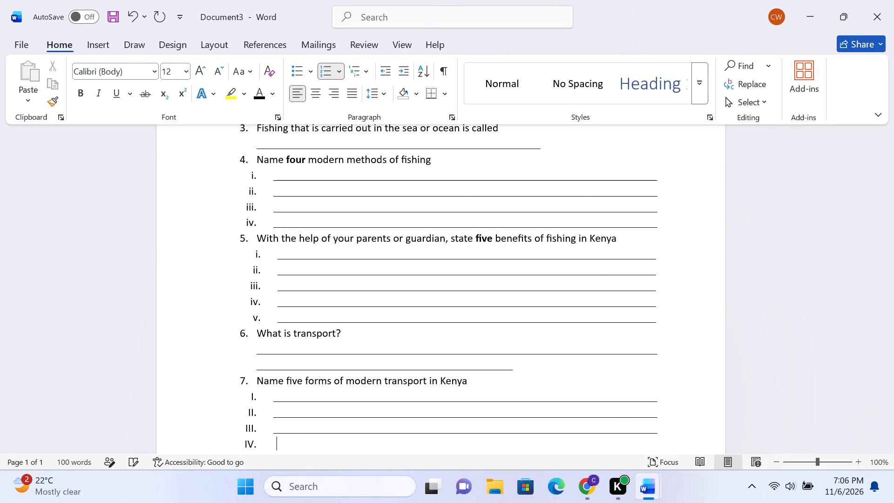
{"action": "key", "text": "shift+underscore"}
{"action": "key", "text": "shift+underscore"}
{"action": "key", "text": "shift+underscore"}
{"action": "key", "text": "shift+underscore"}
{"action": "key", "text": "shift+underscore"}
{"action": "key", "text": "shift+underscore"}
{"action": "key", "text": "shift+underscore"}
{"action": "key", "text": "shift+underscore"}
{"action": "key", "text": "shift+underscore"}
{"action": "key", "text": "shift+underscore"}
{"action": "key", "text": "shift+underscore"}
{"action": "key", "text": "shift+underscore"}
{"action": "key", "text": "shift+underscore"}
{"action": "key", "text": "shift+underscore"}
{"action": "key", "text": "shift+underscore"}
{"action": "key", "text": "shift+underscore"}
{"action": "key", "text": "shift+underscore"}
{"action": "key", "text": "shift+underscore"}
{"action": "key", "text": "shift+underscore"}
{"action": "key", "text": "shift+underscore"}
{"action": "key", "text": "BackSpace"}
{"action": "key", "text": "BackSpace"}
{"action": "key", "text": "BackSpace"}
{"action": "key", "text": "BackSpace"}
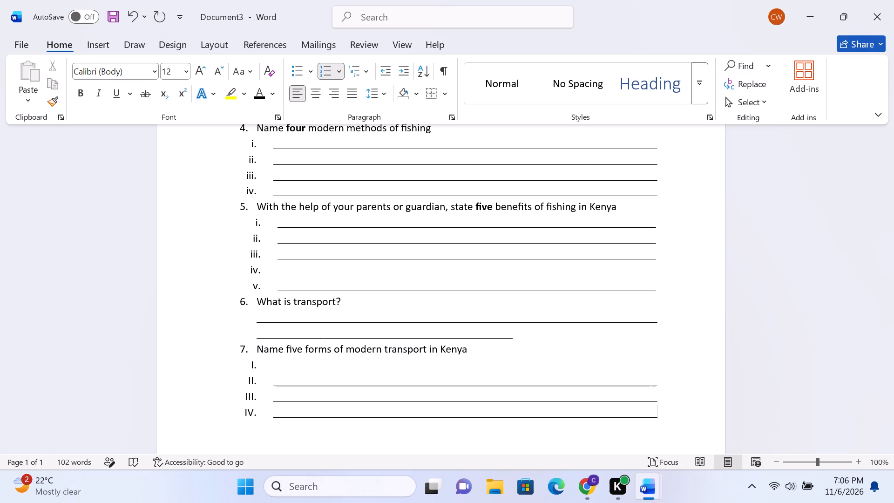
{"action": "key", "text": "shift+underscore"}
{"action": "key", "text": "shift+underscore"}
{"action": "key", "text": "shift+underscore"}
{"action": "key", "text": "shift+underscore"}
{"action": "key", "text": "shift+underscore"}
{"action": "key", "text": "shift+underscore"}
{"action": "key", "text": "shift+underscore"}
{"action": "key", "text": "shift+underscore"}
{"action": "key", "text": "shift+underscore"}
{"action": "key", "text": "BackSpace"}
{"action": "key", "text": "BackSpace"}
{"action": "key", "text": "BackSpace"}
{"action": "key", "text": "BackSpace"}
{"action": "key", "text": "BackSpace"}
{"action": "key", "text": "BackSpace"}
{"action": "key", "text": "BackSpace"}
{"action": "key", "text": "BackSpace"}
{"action": "key", "text": "BackSpace"}
Add item V under question 7 with an underscore answer line trimmed to one full-width line.
{"action": "key", "text": "Return"}
{"action": "key", "text": "shift+underscore"}
{"action": "key", "text": "shift+underscore"}
{"action": "key", "text": "shift+underscore"}
{"action": "key", "text": "shift+underscore"}
{"action": "key", "text": "shift+underscore"}
{"action": "key", "text": "shift+underscore"}
{"action": "key", "text": "shift+underscore"}
{"action": "key", "text": "shift+underscore"}
{"action": "key", "text": "shift+underscore"}
{"action": "key", "text": "shift+underscore"}
{"action": "key", "text": "shift+underscore"}
{"action": "key", "text": "shift+underscore"}
{"action": "key", "text": "shift+underscore"}
{"action": "key", "text": "shift+underscore"}
{"action": "key", "text": "shift+underscore"}
{"action": "key", "text": "shift+underscore"}
{"action": "key", "text": "shift+underscore"}
{"action": "key", "text": "shift+underscore"}
{"action": "key", "text": "shift+underscore"}
{"action": "key", "text": "shift+underscore"}
{"action": "key", "text": "BackSpace"}
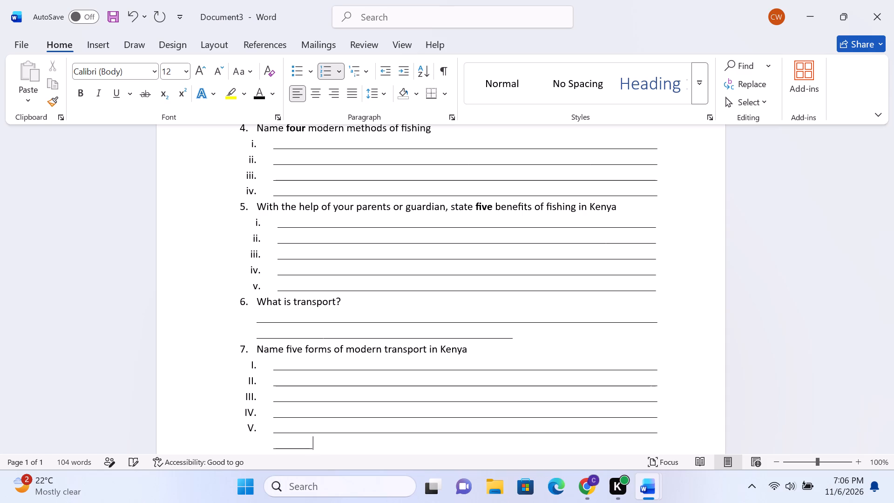
{"action": "key", "text": "BackSpace"}
{"action": "key", "text": "BackSpace"}
{"action": "key", "text": "BackSpace"}
{"action": "key", "text": "BackSpace"}
{"action": "key", "text": "BackSpace"}
{"action": "key", "text": "BackSpace"}
{"action": "key", "text": "BackSpace"}
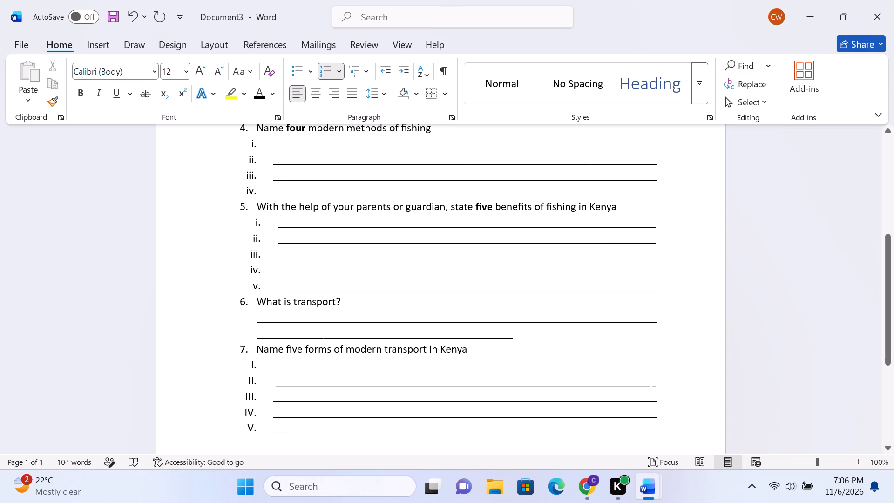
Make the word "five" bold in question 7.
{"action": "double_click", "coordinate": [288, 345]}
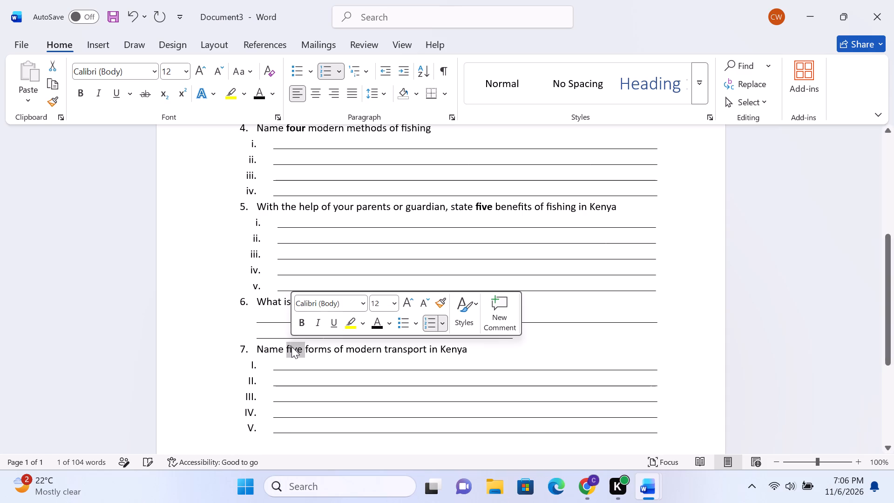
{"action": "left_click", "coordinate": [303, 323]}
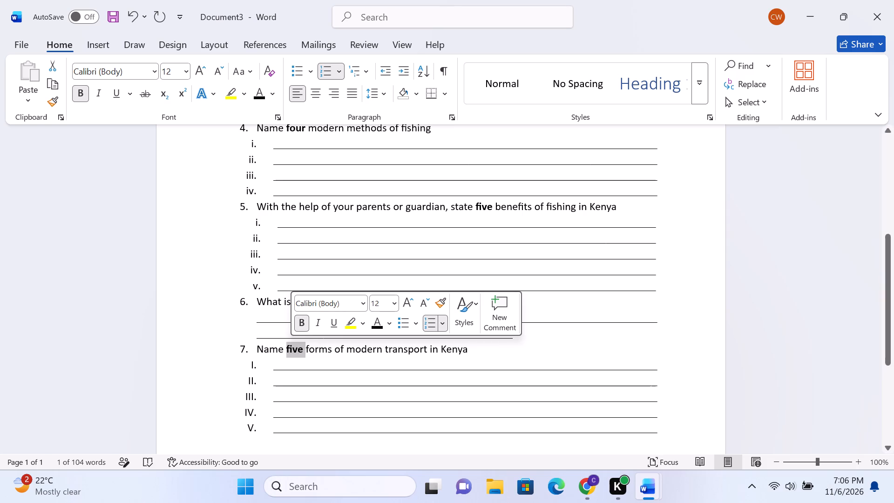
{"action": "left_click", "coordinate": [479, 352]}
Add question 8 to the main numbered list below item V, reading "Write five causes of road accidents in Kenya".
{"action": "left_click", "coordinate": [661, 428]}
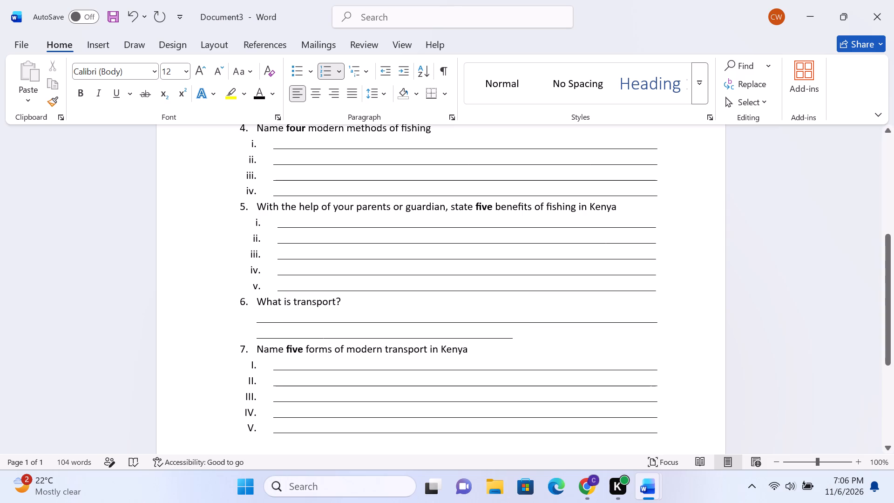
{"action": "key", "text": "Return"}
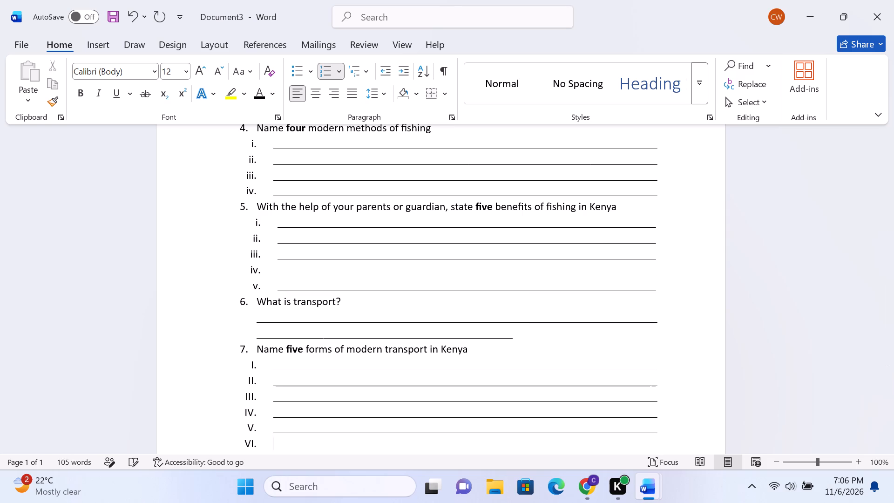
{"action": "key", "text": "BackSpace"}
{"action": "key", "text": "BackSpace"}
{"action": "key", "text": "BackSpace"}
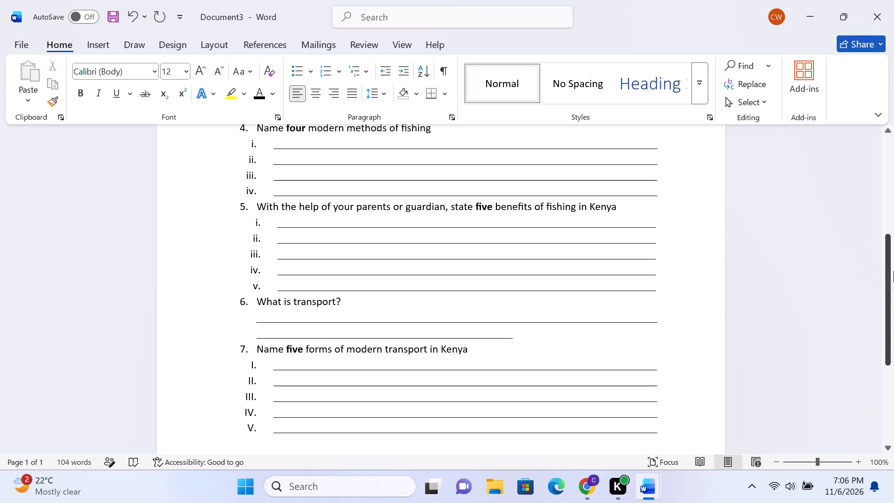
{"action": "left_click_drag", "start_coordinate": [887, 275], "coordinate": [886, 310]}
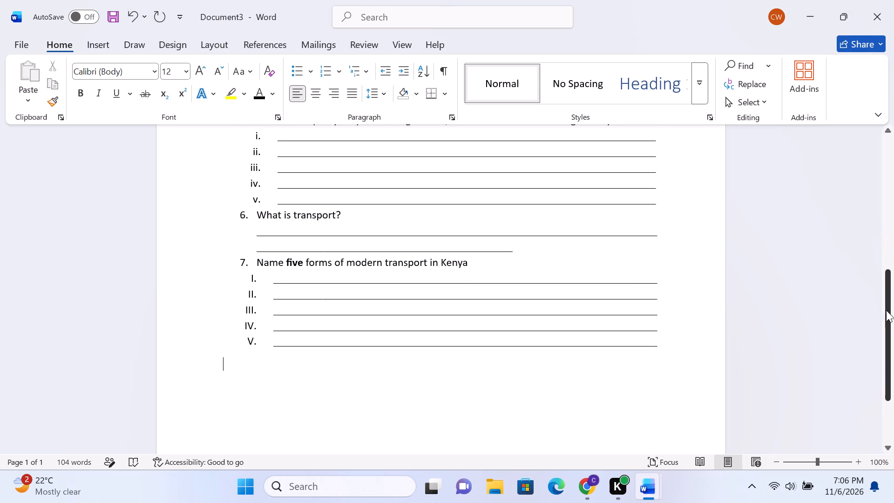
{"action": "left_click_drag", "start_coordinate": [886, 310], "coordinate": [885, 314]}
{"action": "type", "text": "8."}
{"action": "key", "text": "space"}
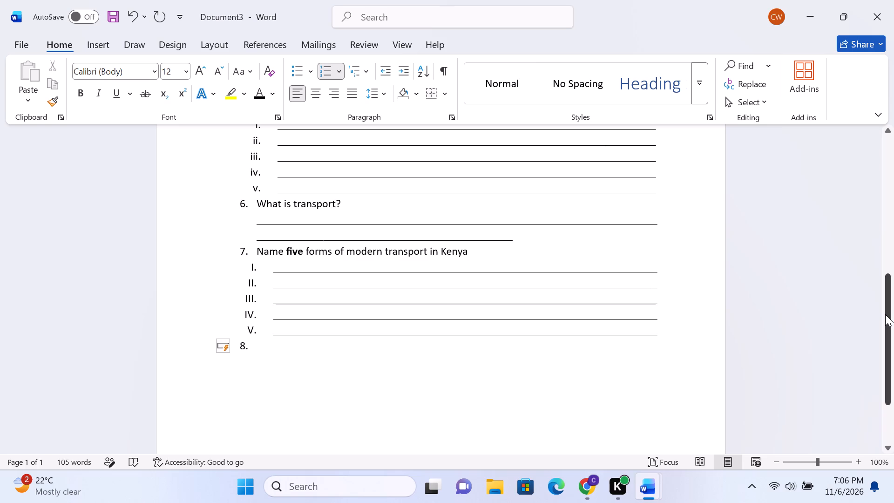
{"action": "type", "text": "write five causes"}
{"action": "key", "text": "space"}
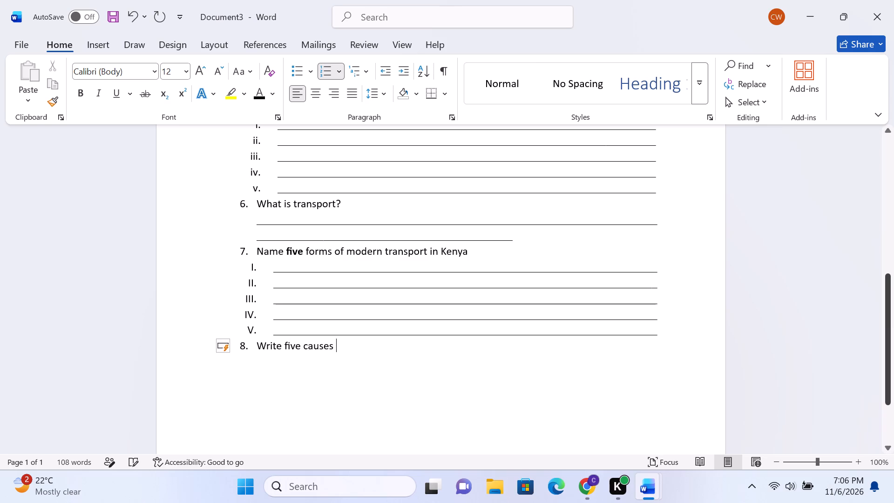
{"action": "type", "text": "of road accident"}
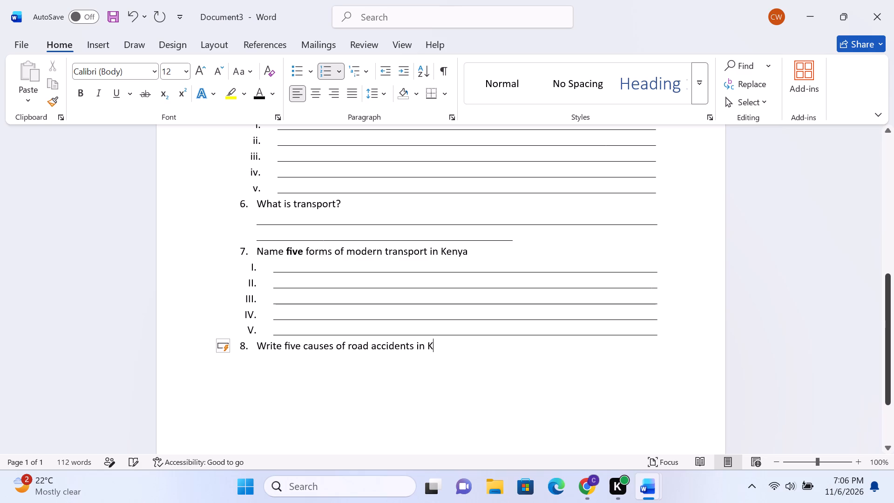
{"action": "type", "text": "enya"}
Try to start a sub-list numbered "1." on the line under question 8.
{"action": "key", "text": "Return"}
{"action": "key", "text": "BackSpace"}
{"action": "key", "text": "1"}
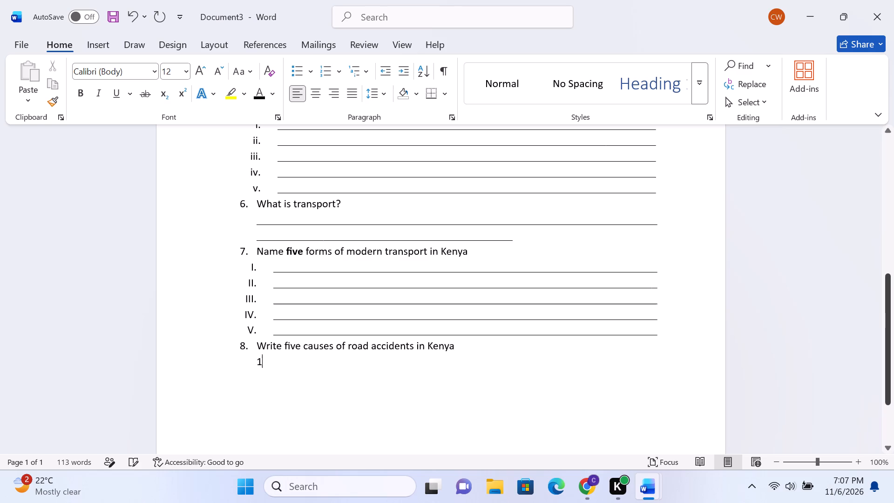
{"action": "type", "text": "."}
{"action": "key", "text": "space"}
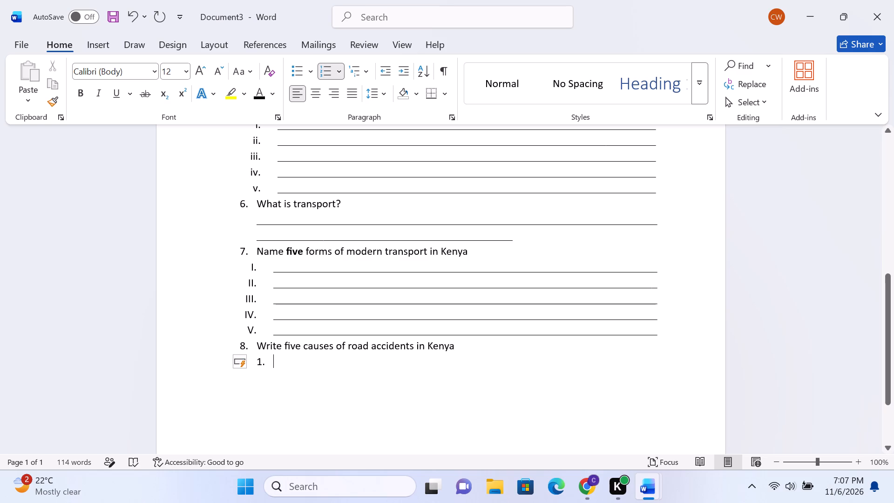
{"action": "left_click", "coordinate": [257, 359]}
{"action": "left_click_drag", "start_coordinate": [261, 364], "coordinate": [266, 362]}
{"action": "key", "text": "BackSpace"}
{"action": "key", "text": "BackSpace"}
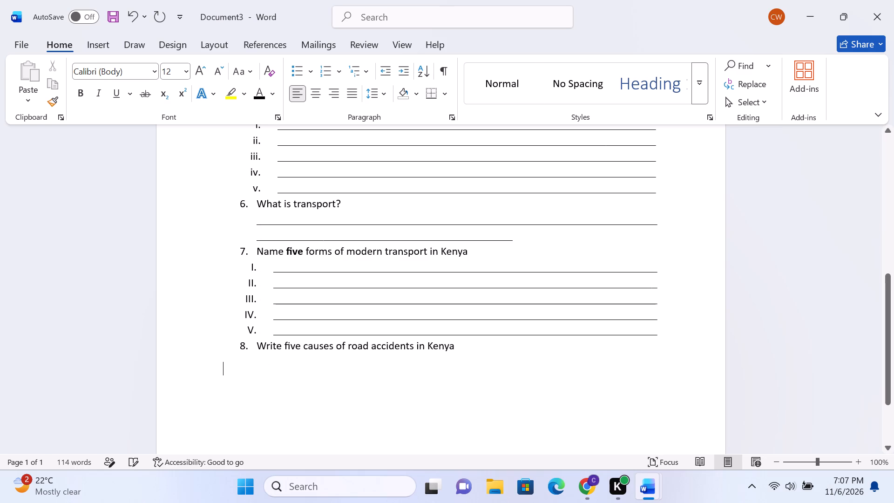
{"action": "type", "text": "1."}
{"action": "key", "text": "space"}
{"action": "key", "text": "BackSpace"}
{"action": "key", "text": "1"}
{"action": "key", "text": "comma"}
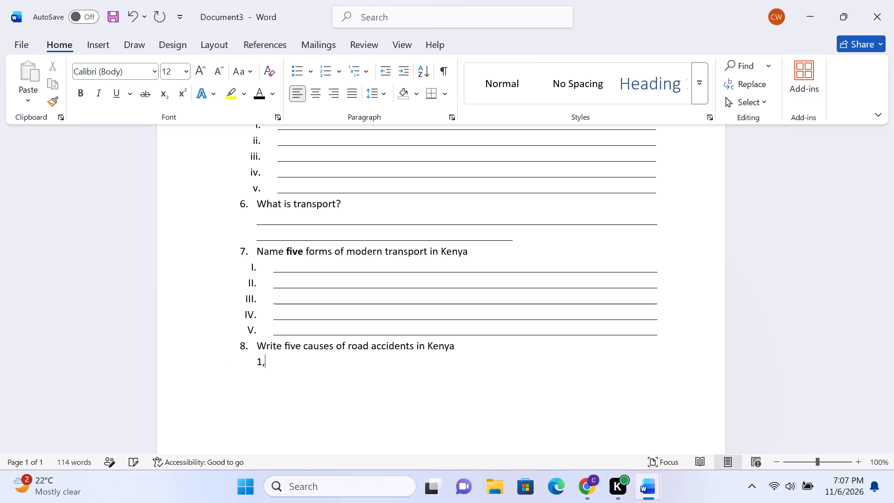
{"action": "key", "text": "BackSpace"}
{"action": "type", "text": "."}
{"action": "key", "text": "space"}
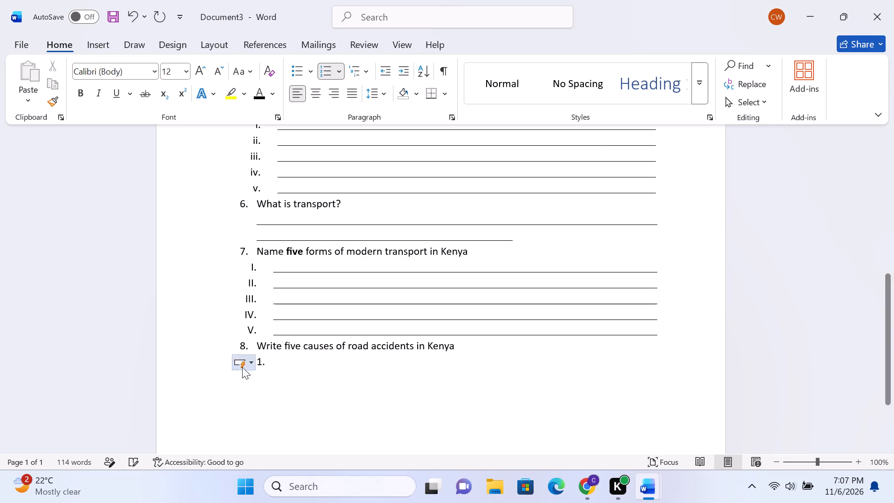
Apply the lowercase Roman numeral format (i., ii., iii.) to the empty line below question 8's "1." item.
{"action": "left_click_drag", "start_coordinate": [255, 356], "coordinate": [261, 356]}
{"action": "left_click", "coordinate": [209, 390]}
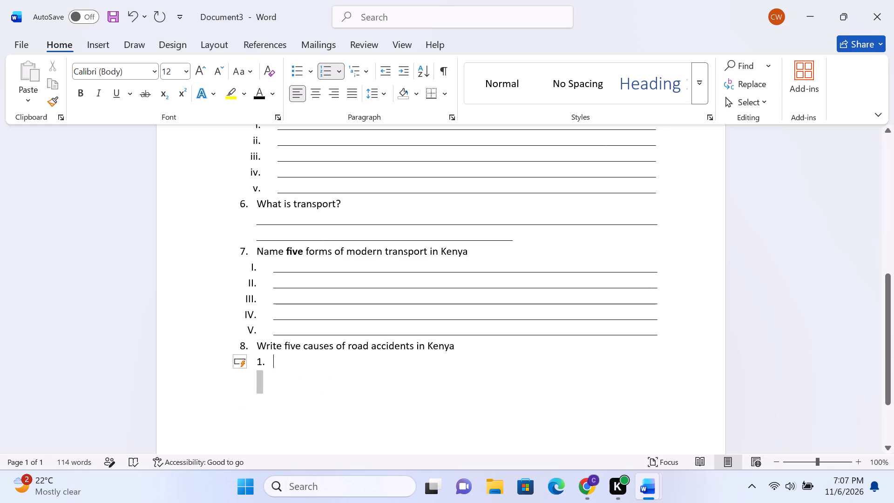
{"action": "left_click", "coordinate": [357, 366]}
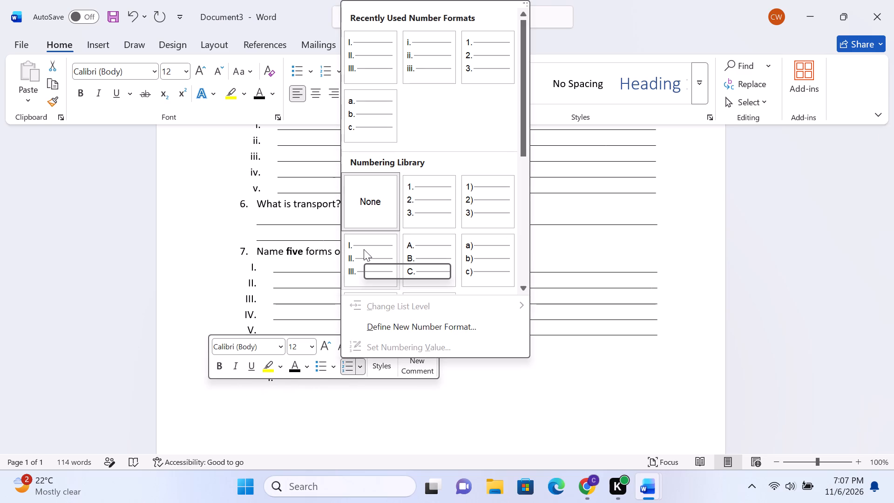
{"action": "left_click", "coordinate": [427, 69]}
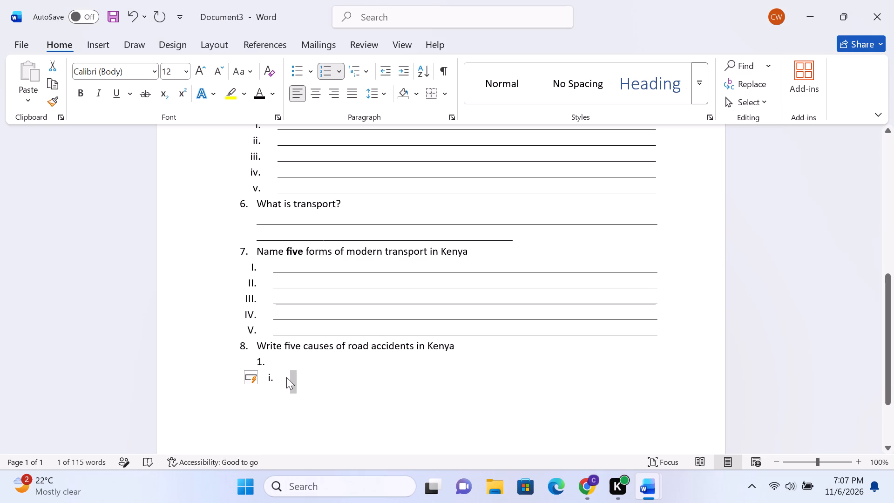
{"action": "left_click", "coordinate": [286, 377]}
Remove the stray "1." number from the line between question 8 and item i.
{"action": "left_click", "coordinate": [278, 364]}
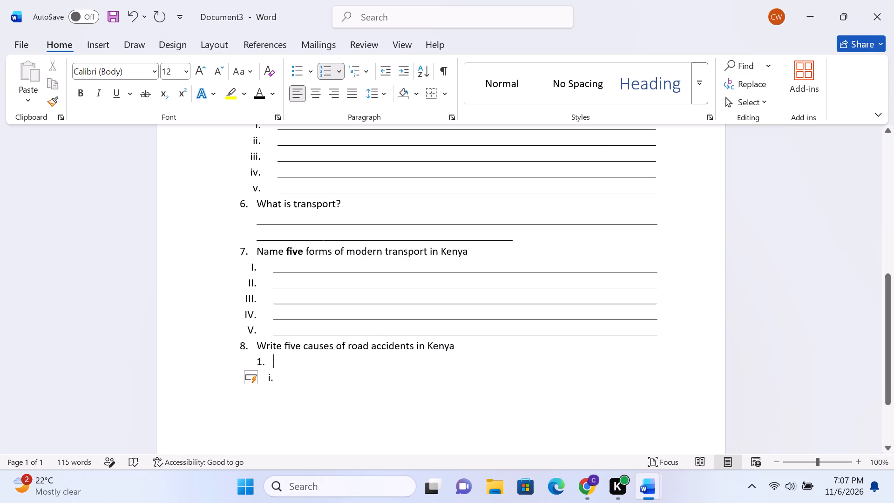
{"action": "key", "text": "BackSpace"}
Fill item i of question 8 with an underscore answer line trimmed to one full-width line.
{"action": "left_click", "coordinate": [284, 374]}
{"action": "key", "text": "shift+underscore"}
{"action": "key", "text": "shift+underscore"}
{"action": "key", "text": "shift+underscore"}
{"action": "key", "text": "shift+underscore"}
{"action": "key", "text": "shift+underscore"}
{"action": "key", "text": "shift+underscore"}
{"action": "key", "text": "shift+underscore"}
{"action": "key", "text": "shift+underscore"}
{"action": "key", "text": "shift+underscore"}
{"action": "key", "text": "shift+underscore"}
{"action": "key", "text": "shift+underscore"}
{"action": "key", "text": "shift+underscore"}
{"action": "key", "text": "shift+underscore"}
{"action": "key", "text": "shift+underscore"}
{"action": "key", "text": "shift+underscore"}
{"action": "key", "text": "shift+underscore"}
{"action": "key", "text": "shift+underscore"}
{"action": "key", "text": "shift+underscore"}
{"action": "key", "text": "shift+underscore"}
{"action": "key", "text": "shift+underscore"}
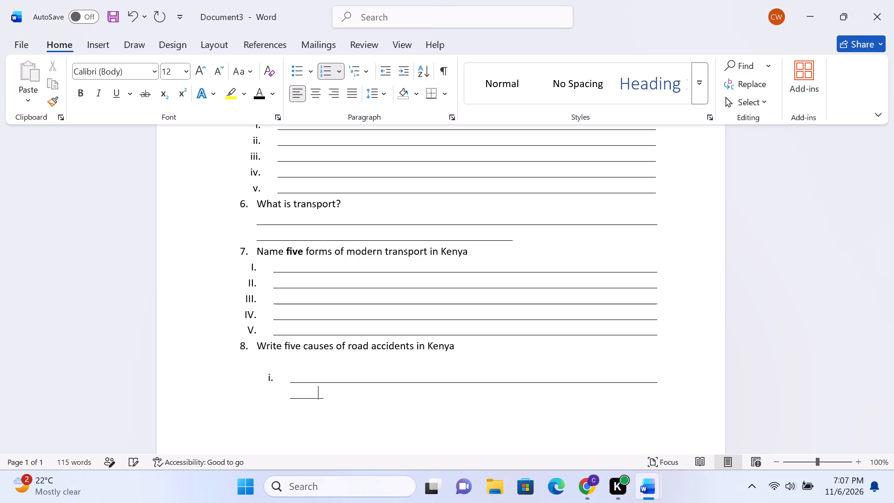
{"action": "key", "text": "BackSpace"}
{"action": "key", "text": "BackSpace"}
{"action": "key", "text": "BackSpace"}
{"action": "key", "text": "BackSpace"}
{"action": "key", "text": "BackSpace"}
{"action": "key", "text": "BackSpace"}
{"action": "key", "text": "BackSpace"}
{"action": "key", "text": "BackSpace"}
{"action": "key", "text": "BackSpace"}
{"action": "key", "text": "BackSpace"}
Add item ii under question 8 with an underscore answer line trimmed to one full-width line.
{"action": "key", "text": "Return"}
{"action": "key", "text": "shift+underscore"}
{"action": "key", "text": "shift+underscore"}
{"action": "key", "text": "shift+underscore"}
{"action": "key", "text": "shift+underscore"}
{"action": "key", "text": "shift+underscore"}
{"action": "key", "text": "shift+underscore"}
{"action": "key", "text": "shift+underscore"}
{"action": "key", "text": "shift+underscore"}
{"action": "key", "text": "shift+underscore"}
{"action": "key", "text": "shift+underscore"}
{"action": "key", "text": "shift+underscore"}
{"action": "key", "text": "shift+underscore"}
{"action": "key", "text": "shift+underscore"}
{"action": "key", "text": "shift+underscore"}
{"action": "key", "text": "shift+underscore"}
{"action": "key", "text": "shift+underscore"}
{"action": "key", "text": "shift+underscore"}
{"action": "key", "text": "shift+underscore"}
{"action": "key", "text": "shift+underscore"}
{"action": "key", "text": "shift+underscore"}
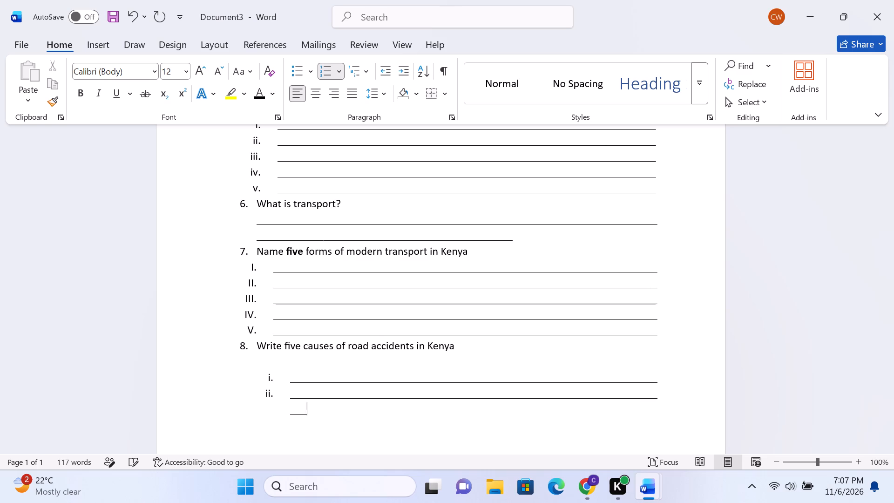
{"action": "key", "text": "BackSpace"}
{"action": "key", "text": "BackSpace"}
{"action": "key", "text": "BackSpace"}
Add item iii under question 8 with an underscore answer line trimmed to one full-width line.
{"action": "key", "text": "Return"}
{"action": "key", "text": "shift+underscore"}
{"action": "key", "text": "shift+underscore"}
{"action": "key", "text": "shift+underscore"}
{"action": "key", "text": "shift+underscore"}
{"action": "key", "text": "shift+underscore"}
{"action": "key", "text": "shift+underscore"}
{"action": "key", "text": "shift+underscore"}
{"action": "key", "text": "shift+underscore"}
{"action": "key", "text": "shift+underscore"}
{"action": "key", "text": "shift+underscore"}
{"action": "key", "text": "shift+underscore"}
{"action": "key", "text": "shift+underscore"}
{"action": "key", "text": "shift+underscore"}
{"action": "key", "text": "shift+underscore"}
{"action": "key", "text": "shift+underscore"}
{"action": "key", "text": "shift+underscore"}
{"action": "key", "text": "shift+underscore"}
{"action": "key", "text": "shift+underscore"}
{"action": "key", "text": "shift+underscore"}
{"action": "key", "text": "shift+underscore"}
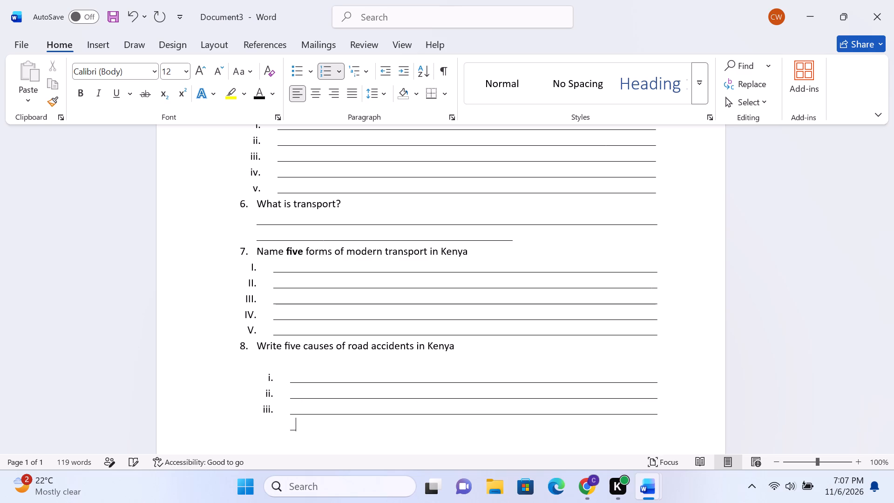
{"action": "key", "text": "BackSpace"}
Add item iv under question 8 with one full-width underscore answer line, replacing any mistyped hyphens with underscores.
{"action": "key", "text": "Return"}
{"action": "key", "text": "shift+underscore"}
{"action": "key", "text": "shift+underscore"}
{"action": "key", "text": "shift+underscore"}
{"action": "key", "text": "shift+underscore"}
{"action": "key", "text": "shift+underscore"}
{"action": "key", "text": "shift+underscore"}
{"action": "key", "text": "shift+underscore"}
{"action": "key", "text": "shift+underscore"}
{"action": "key", "text": "shift+underscore"}
{"action": "key", "text": "shift+underscore"}
{"action": "key", "text": "shift+underscore"}
{"action": "key", "text": "shift+underscore"}
{"action": "key", "text": "shift+underscore"}
{"action": "key", "text": "shift+underscore"}
{"action": "key", "text": "shift+underscore"}
{"action": "key", "text": "shift+underscore"}
{"action": "key", "text": "shift+underscore"}
{"action": "key", "text": "shift+underscore"}
{"action": "key", "text": "shift+underscore"}
{"action": "key", "text": "shift+underscore"}
{"action": "key", "text": "BackSpace"}
{"action": "key", "text": "BackSpace"}
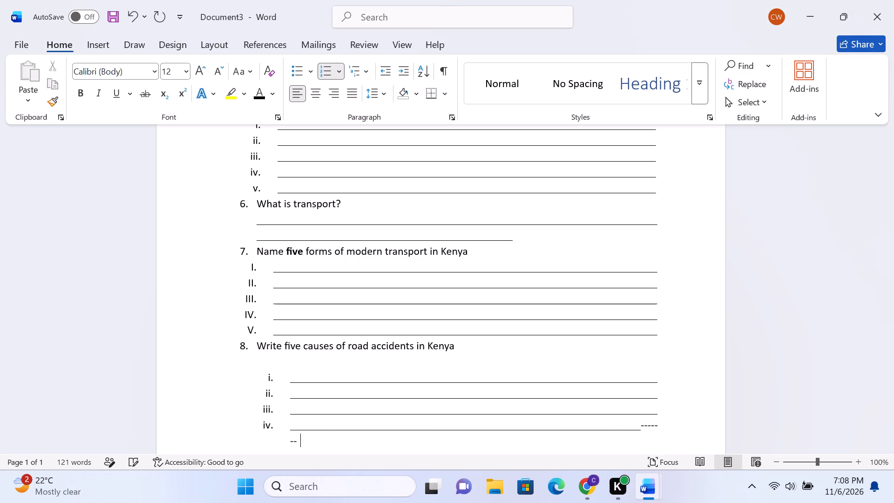
{"action": "key", "text": "BackSpace"}
{"action": "key", "text": "BackSpace"}
{"action": "key", "text": "BackSpace"}
{"action": "key", "text": "BackSpace"}
{"action": "key", "text": "BackSpace"}
{"action": "key", "text": "BackSpace"}
{"action": "key", "text": "BackSpace"}
{"action": "key", "text": "shift+underscore"}
{"action": "key", "text": "shift+underscore"}
{"action": "key", "text": "shift+underscore"}
{"action": "key", "text": "shift+underscore"}
{"action": "key", "text": "shift+underscore"}
{"action": "key", "text": "shift+underscore"}
{"action": "key", "text": "shift+underscore"}
{"action": "key", "text": "shift+underscore"}
{"action": "key", "text": "shift+underscore"}
{"action": "key", "text": "BackSpace"}
{"action": "key", "text": "BackSpace"}
{"action": "key", "text": "BackSpace"}
{"action": "key", "text": "BackSpace"}
{"action": "key", "text": "BackSpace"}
{"action": "key", "text": "BackSpace"}
Add item v under question 8 with an underscore answer line trimmed to one full-width line.
{"action": "key", "text": "Return"}
{"action": "key", "text": "shift+underscore"}
{"action": "key", "text": "shift+underscore"}
{"action": "key", "text": "shift+underscore"}
{"action": "key", "text": "shift+underscore"}
{"action": "key", "text": "shift+underscore"}
{"action": "key", "text": "shift+underscore"}
{"action": "key", "text": "shift+underscore"}
{"action": "key", "text": "shift+underscore"}
{"action": "key", "text": "shift+underscore"}
{"action": "key", "text": "shift+underscore"}
{"action": "key", "text": "shift+underscore"}
{"action": "key", "text": "shift+underscore"}
{"action": "key", "text": "shift+underscore"}
{"action": "key", "text": "shift+underscore"}
{"action": "key", "text": "shift+underscore"}
{"action": "key", "text": "shift+underscore"}
{"action": "key", "text": "shift+underscore"}
{"action": "key", "text": "shift+underscore"}
{"action": "key", "text": "shift+underscore"}
{"action": "key", "text": "shift+underscore"}
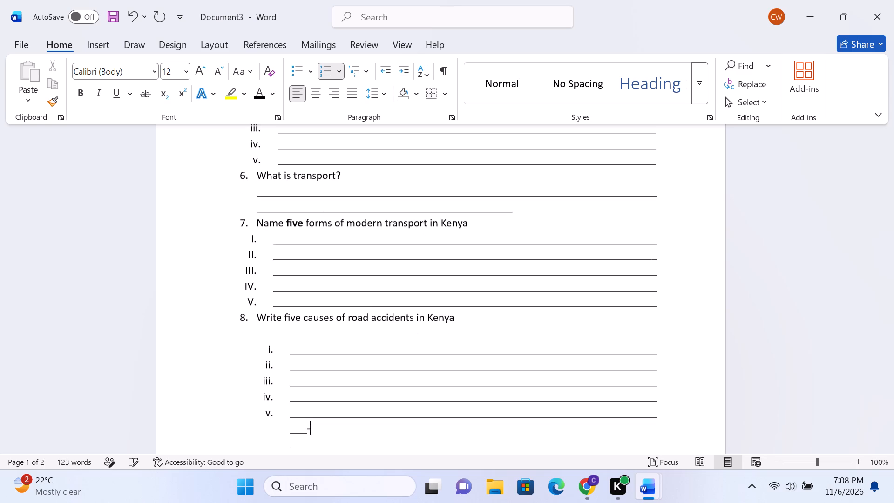
{"action": "key", "text": "BackSpace"}
{"action": "key", "text": "BackSpace"}
{"action": "key", "text": "BackSpace"}
{"action": "key", "text": "BackSpace"}
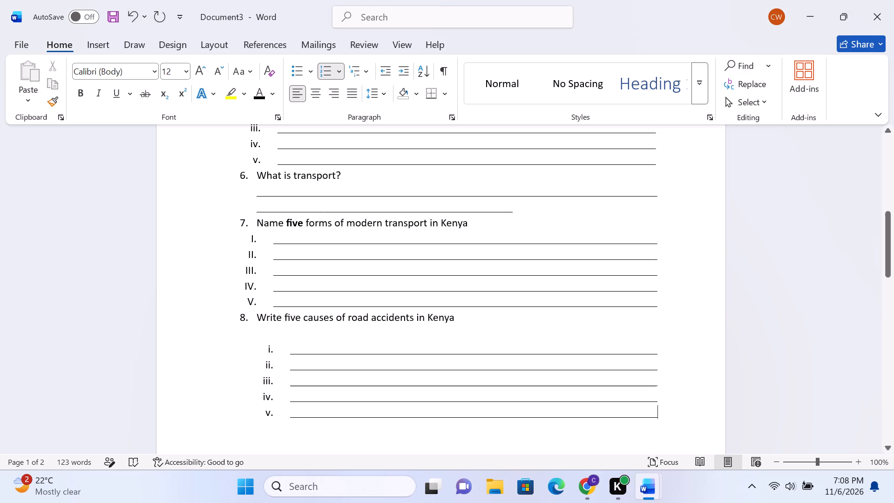
Change the numbering of question 7's five sub-items to the lowercase Roman numeral format (i., ii., iii.).
{"action": "left_click", "coordinate": [240, 236]}
{"action": "left_click_drag", "start_coordinate": [240, 236], "coordinate": [254, 245]}
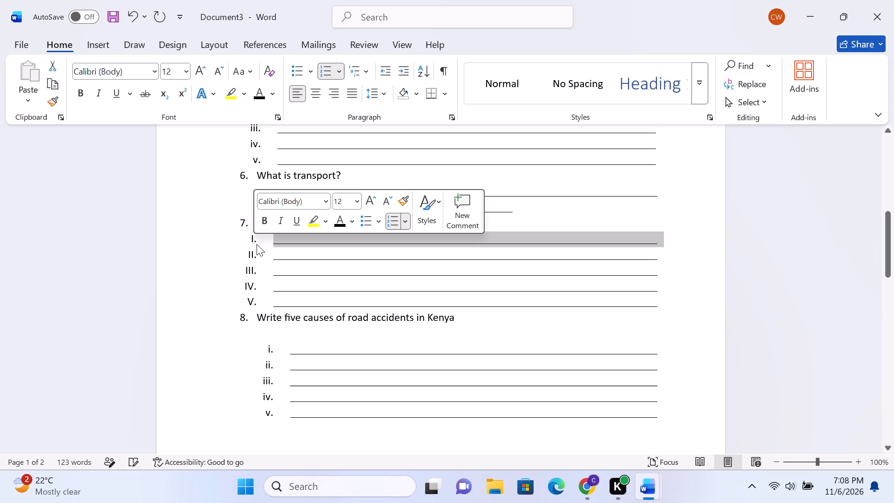
{"action": "left_click", "coordinate": [257, 244]}
{"action": "left_click_drag", "start_coordinate": [246, 237], "coordinate": [256, 269]}
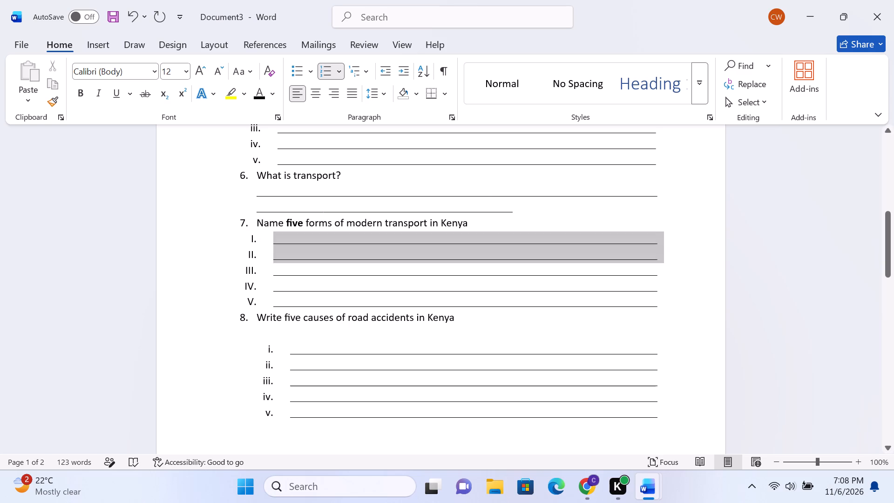
{"action": "left_click_drag", "start_coordinate": [256, 269], "coordinate": [253, 310]}
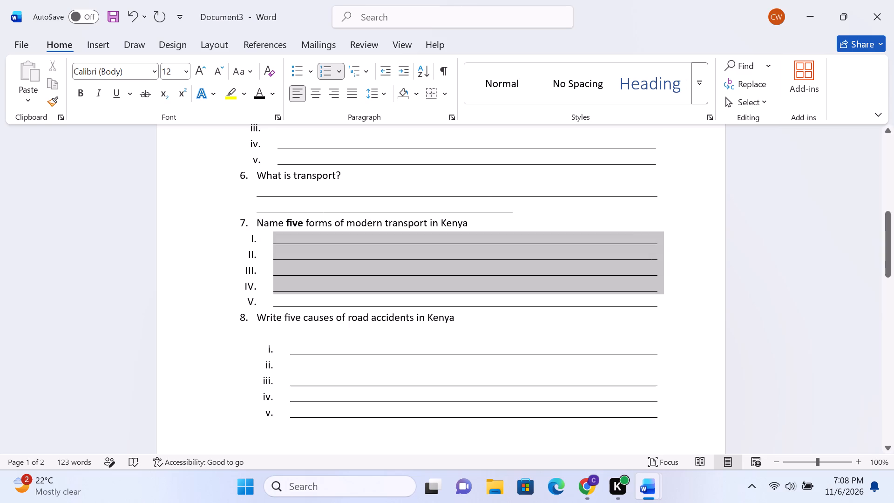
{"action": "left_click_drag", "start_coordinate": [253, 310], "coordinate": [253, 314]}
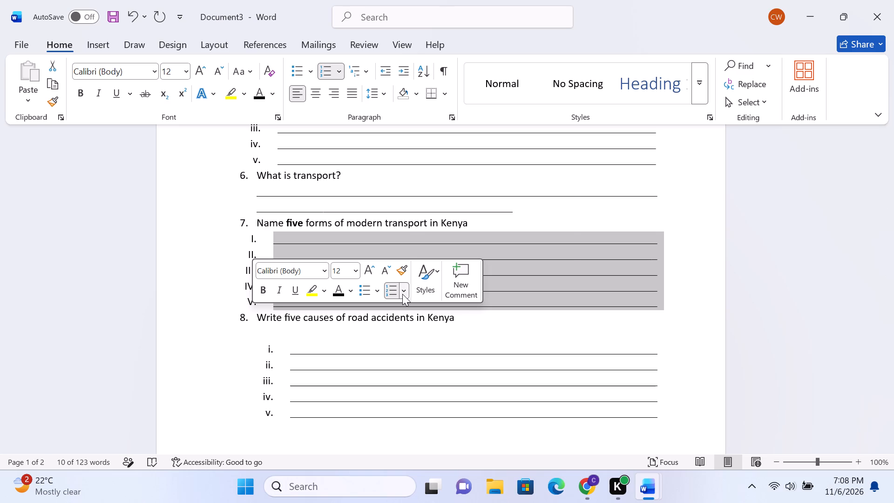
{"action": "left_click", "coordinate": [402, 294]}
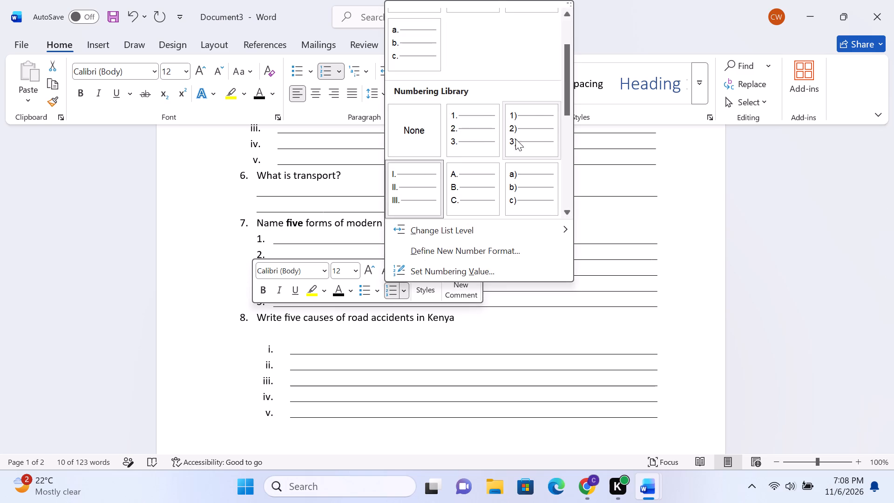
{"action": "left_click_drag", "start_coordinate": [569, 104], "coordinate": [569, 64]}
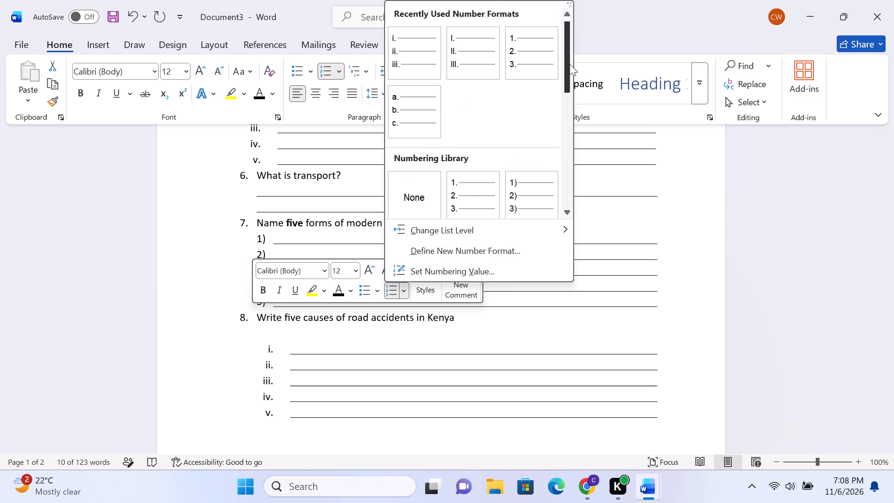
{"action": "left_click_drag", "start_coordinate": [569, 64], "coordinate": [569, 0]}
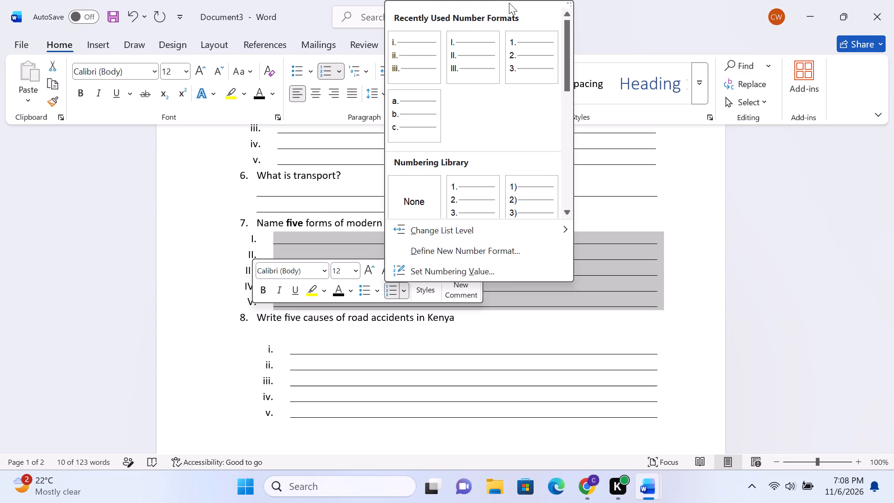
{"action": "left_click", "coordinate": [417, 53]}
{"action": "left_click", "coordinate": [357, 250]}
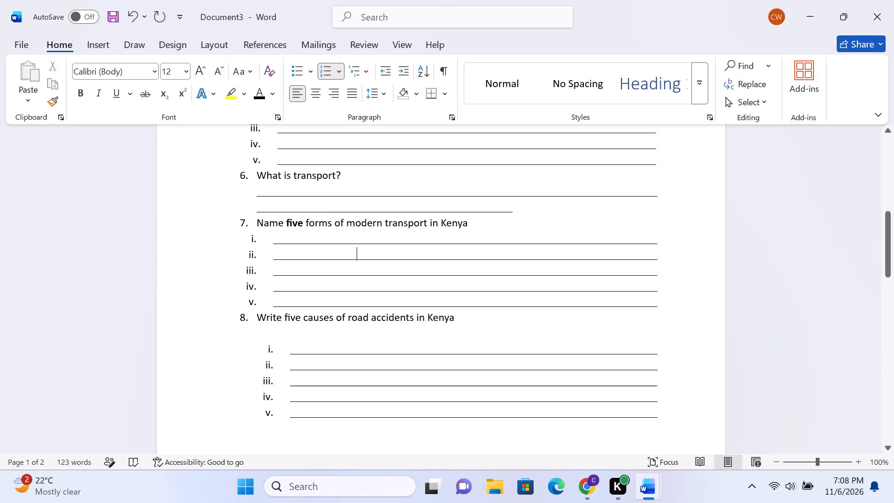
Indent question 7's Roman-numeral sub-items further inward beneath the question text.
{"action": "left_click_drag", "start_coordinate": [886, 245], "coordinate": [888, 225]}
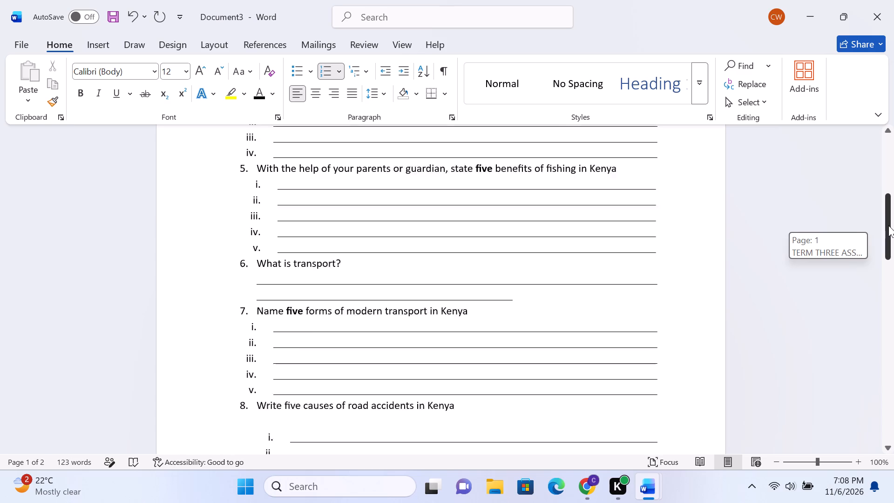
{"action": "left_click_drag", "start_coordinate": [888, 225], "coordinate": [888, 224]}
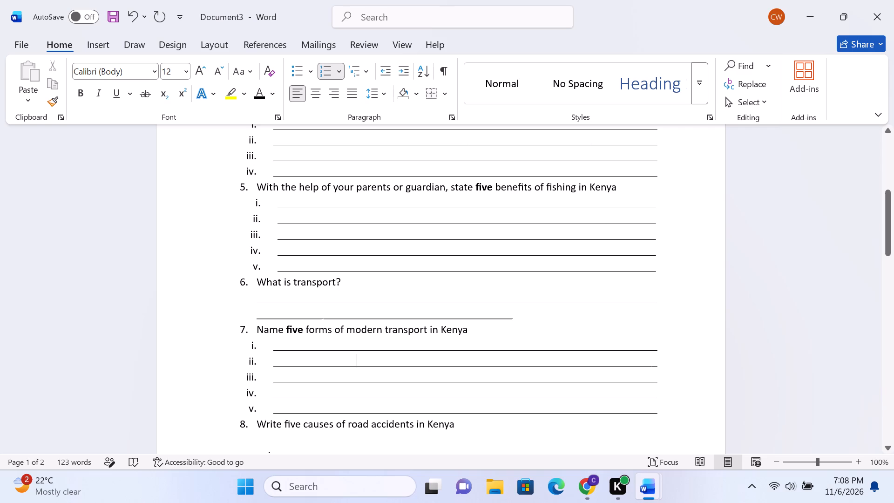
{"action": "left_click_drag", "start_coordinate": [248, 340], "coordinate": [262, 357]}
{"action": "left_click_drag", "start_coordinate": [262, 357], "coordinate": [254, 354]}
{"action": "left_click_drag", "start_coordinate": [254, 354], "coordinate": [245, 353]}
{"action": "left_click_drag", "start_coordinate": [245, 353], "coordinate": [260, 372]}
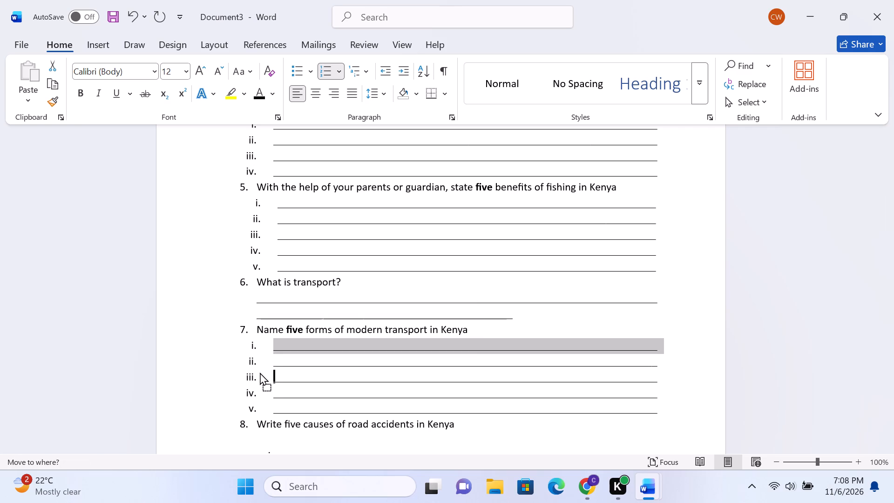
{"action": "left_click_drag", "start_coordinate": [260, 372], "coordinate": [260, 393]}
{"action": "left_click", "coordinate": [237, 368]}
{"action": "left_click_drag", "start_coordinate": [237, 368], "coordinate": [241, 360]}
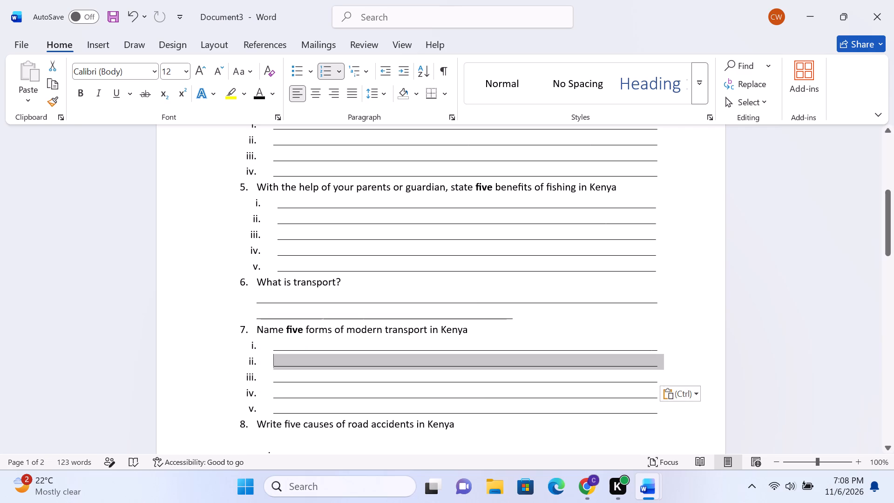
{"action": "left_click_drag", "start_coordinate": [241, 360], "coordinate": [247, 350]}
{"action": "left_click", "coordinate": [247, 350]}
{"action": "left_click", "coordinate": [247, 350]}
{"action": "left_click_drag", "start_coordinate": [247, 350], "coordinate": [253, 349]}
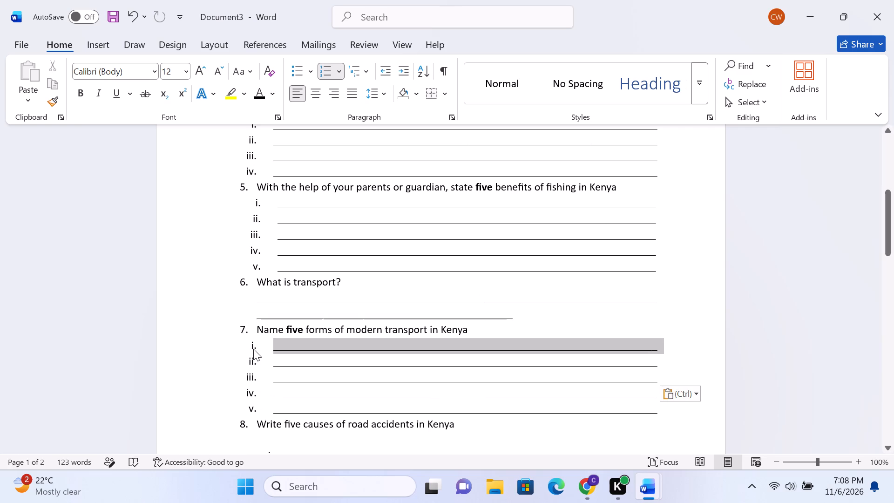
{"action": "left_click_drag", "start_coordinate": [253, 349], "coordinate": [254, 347]}
{"action": "left_click", "coordinate": [254, 347]}
{"action": "left_click_drag", "start_coordinate": [254, 347], "coordinate": [269, 345]}
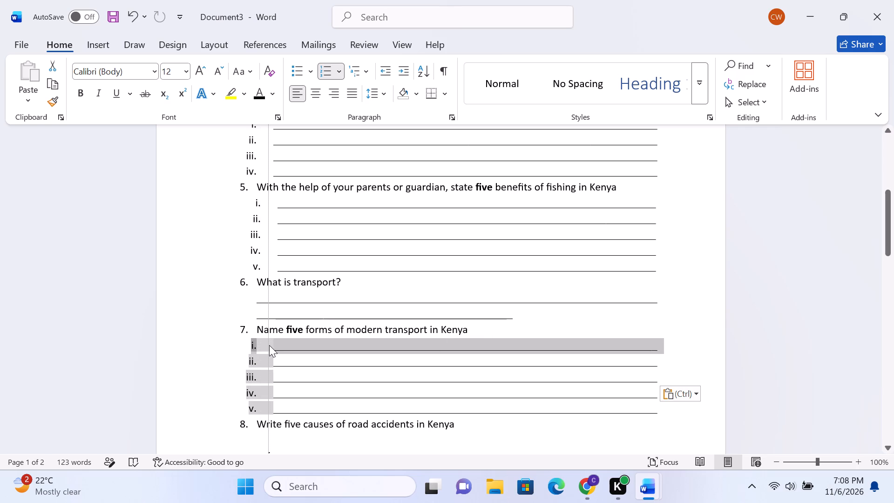
{"action": "left_click_drag", "start_coordinate": [269, 345], "coordinate": [270, 345]}
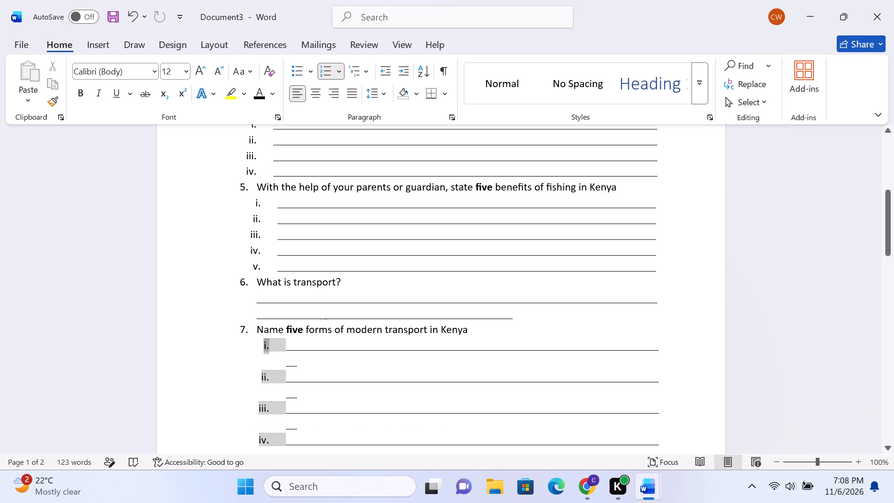
Trim the overflowing underscores from item i of question 7 so its answer line fits on one line.
{"action": "left_click", "coordinate": [308, 368]}
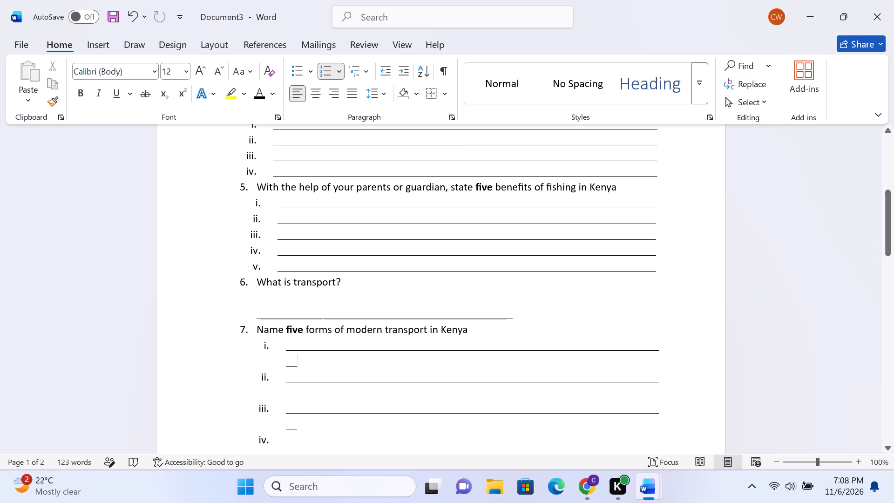
{"action": "key", "text": "BackSpace"}
{"action": "key", "text": "BackSpace"}
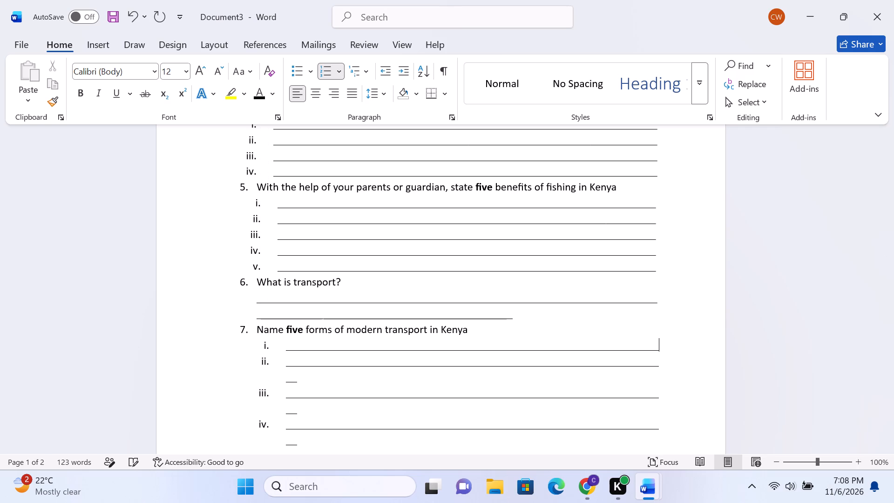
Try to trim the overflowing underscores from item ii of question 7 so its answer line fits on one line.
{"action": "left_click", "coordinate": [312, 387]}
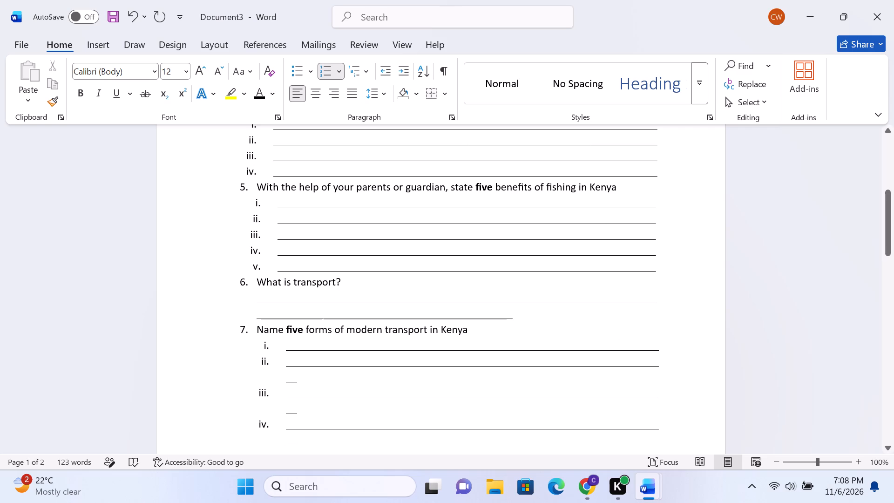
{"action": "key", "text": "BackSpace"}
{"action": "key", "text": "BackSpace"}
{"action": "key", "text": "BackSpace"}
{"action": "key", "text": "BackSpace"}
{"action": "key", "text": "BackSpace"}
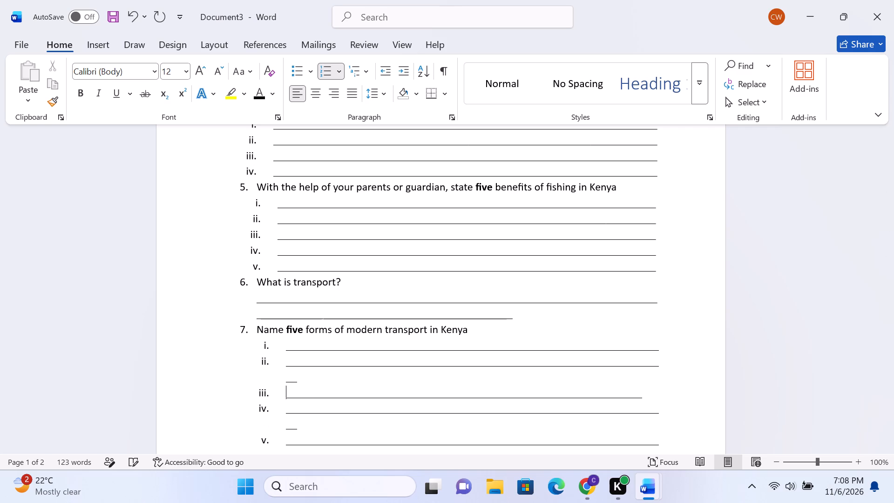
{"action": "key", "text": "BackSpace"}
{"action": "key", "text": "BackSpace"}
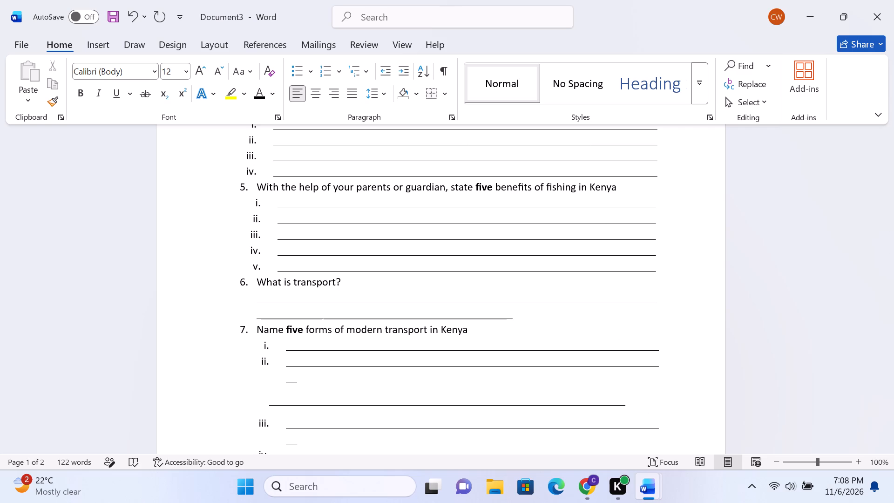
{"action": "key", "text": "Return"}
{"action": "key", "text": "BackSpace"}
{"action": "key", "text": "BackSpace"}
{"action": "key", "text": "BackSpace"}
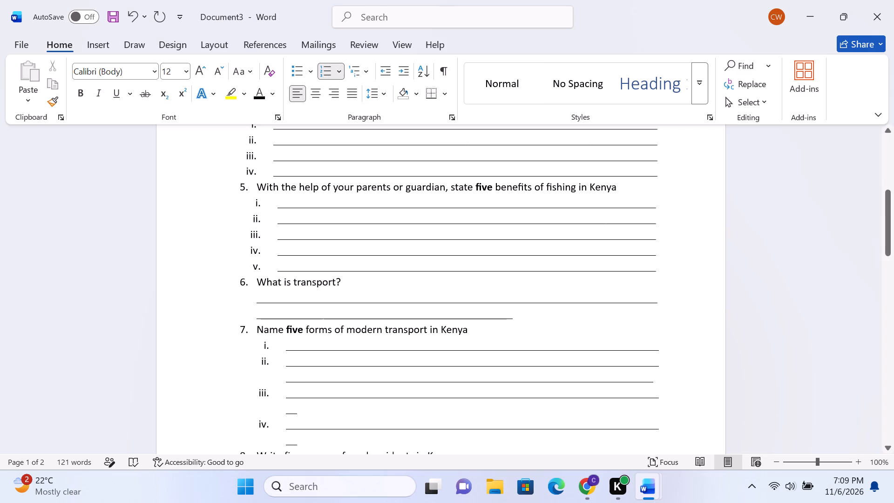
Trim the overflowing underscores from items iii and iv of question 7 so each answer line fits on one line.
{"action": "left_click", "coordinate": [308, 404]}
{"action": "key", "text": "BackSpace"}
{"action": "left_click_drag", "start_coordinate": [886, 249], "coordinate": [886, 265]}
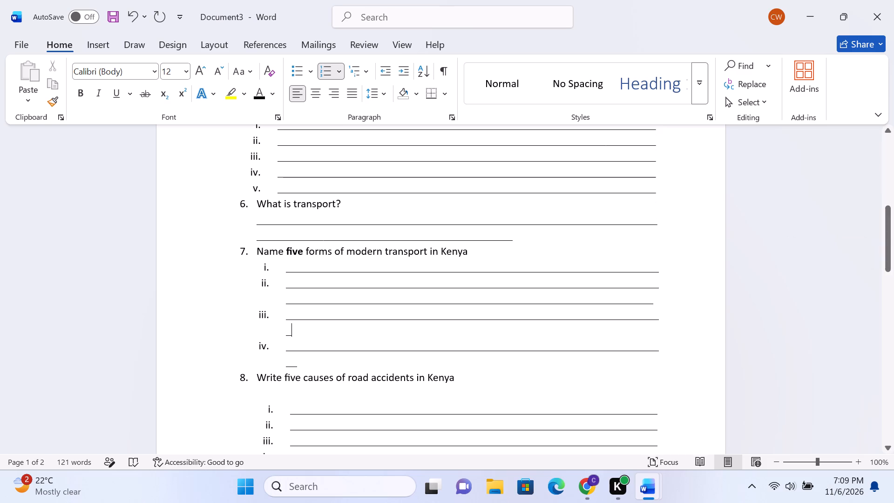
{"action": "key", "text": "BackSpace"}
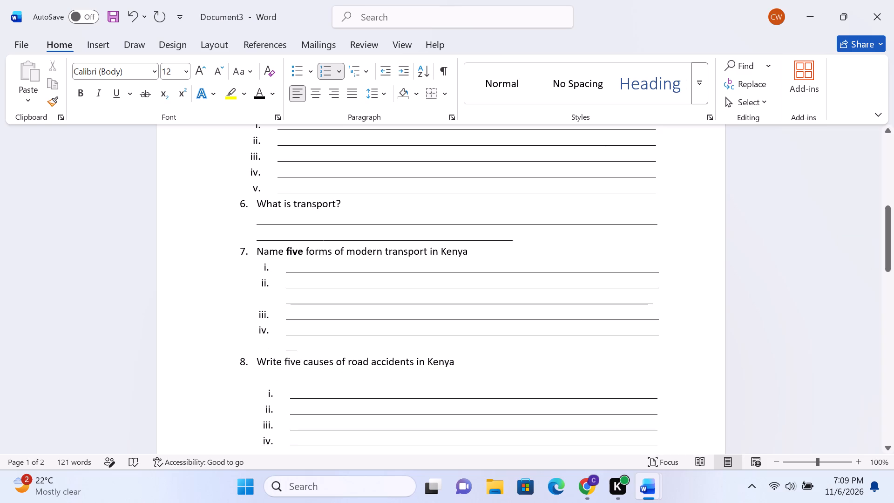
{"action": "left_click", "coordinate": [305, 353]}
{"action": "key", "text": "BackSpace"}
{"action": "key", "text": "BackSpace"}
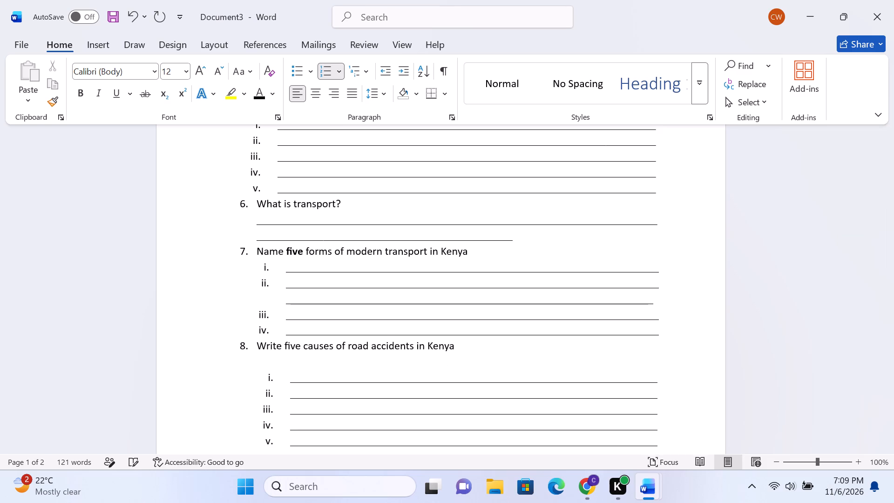
Delete question 7's Roman-numeral sub-items with their answer lines and restart the sub-list at 1.
{"action": "left_click_drag", "start_coordinate": [305, 353], "coordinate": [326, 329]}
{"action": "left_click", "coordinate": [427, 401]}
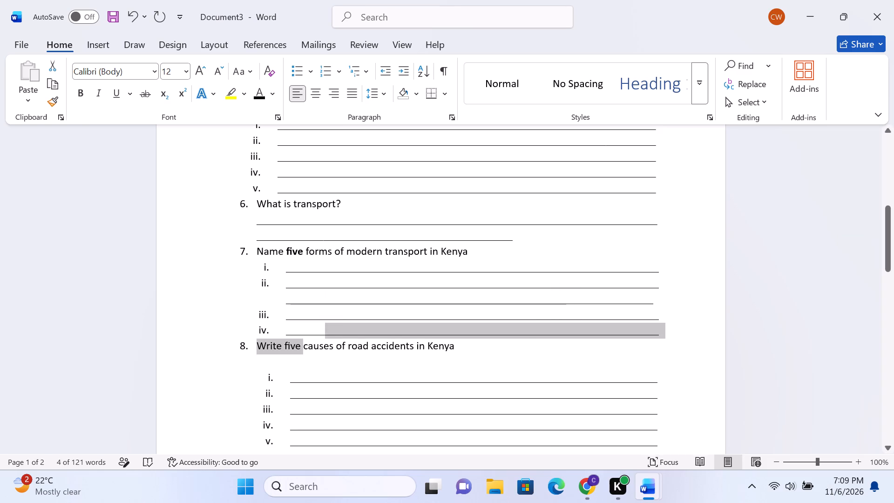
{"action": "left_click", "coordinate": [274, 305]}
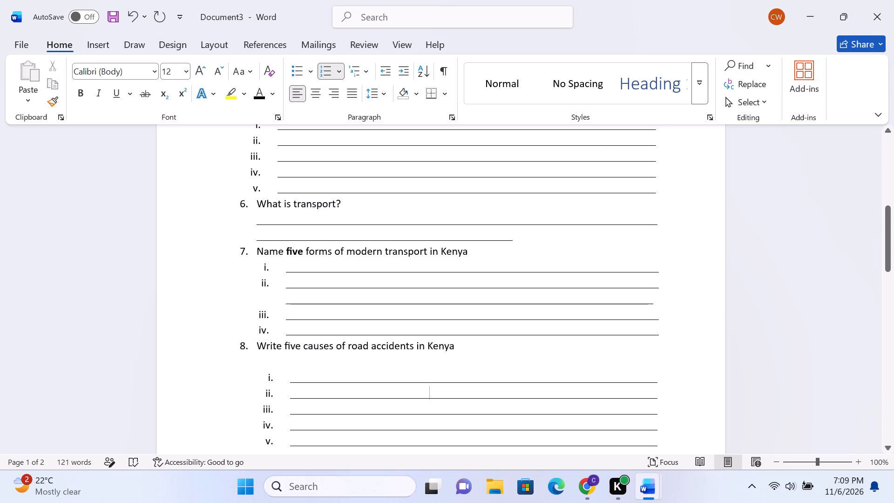
{"action": "left_click_drag", "start_coordinate": [259, 265], "coordinate": [273, 277]}
{"action": "left_click_drag", "start_coordinate": [273, 277], "coordinate": [278, 341]}
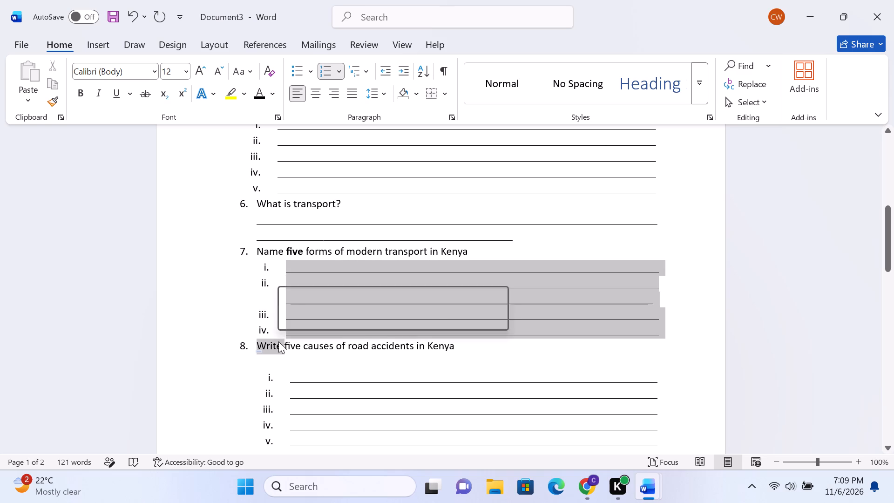
{"action": "left_click", "coordinate": [598, 258]}
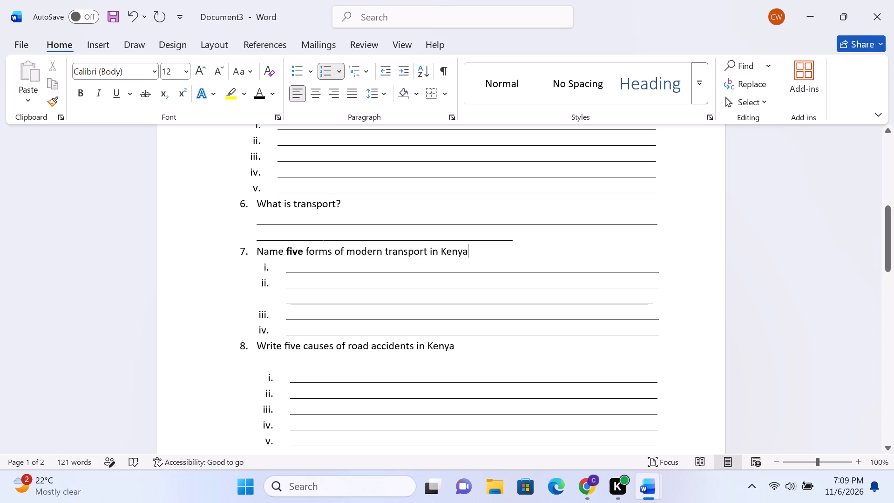
{"action": "left_click_drag", "start_coordinate": [271, 258], "coordinate": [343, 264]}
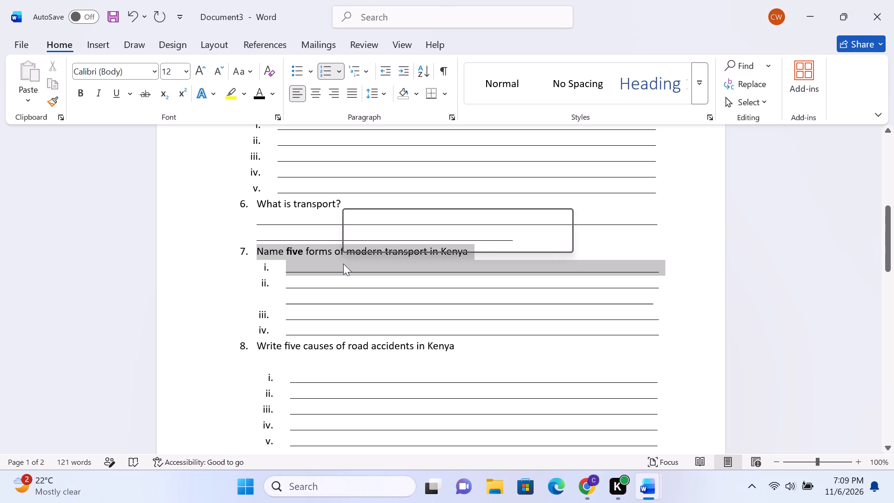
{"action": "left_click", "coordinate": [343, 264]}
{"action": "left_click_drag", "start_coordinate": [284, 265], "coordinate": [369, 277]}
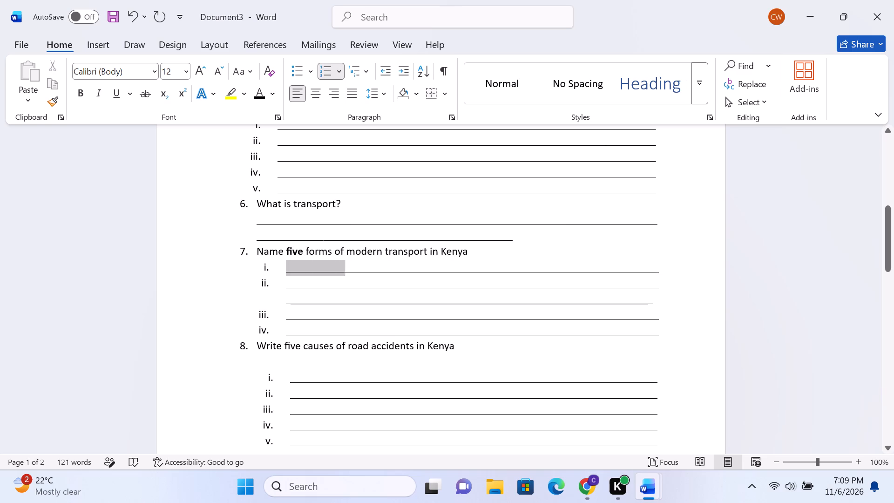
Delete question 7's Roman-numeral sub-items together with all their answer lines.
{"action": "left_click_drag", "start_coordinate": [369, 277], "coordinate": [497, 327]}
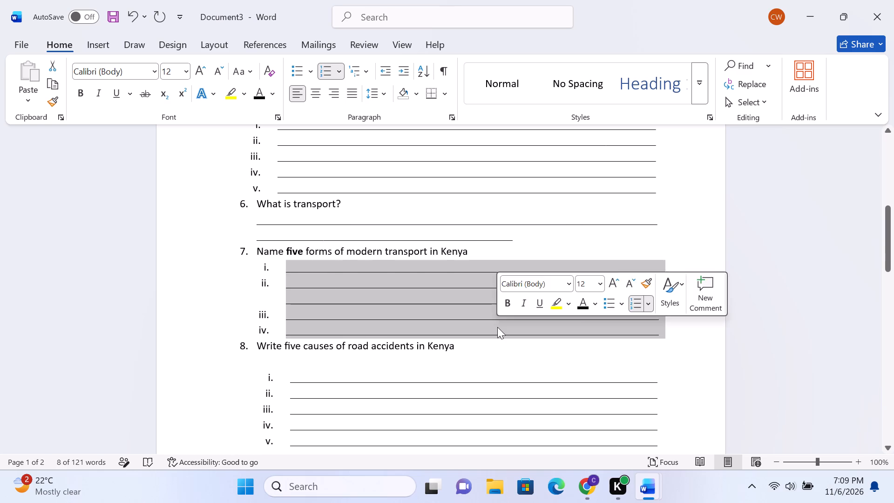
{"action": "key", "text": "BackSpace"}
{"action": "key", "text": "BackSpace"}
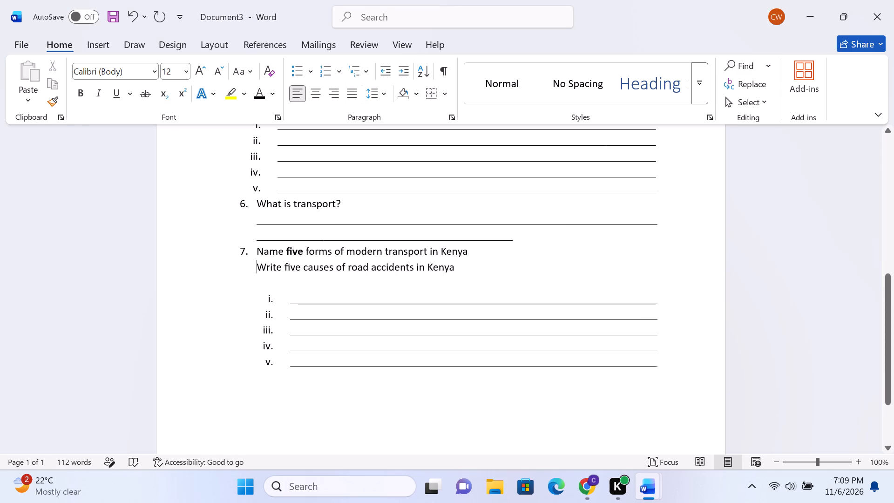
Renumber the question "Write five causes of road accidents in Kenya" as list item 8.
{"action": "key", "text": "BackSpace"}
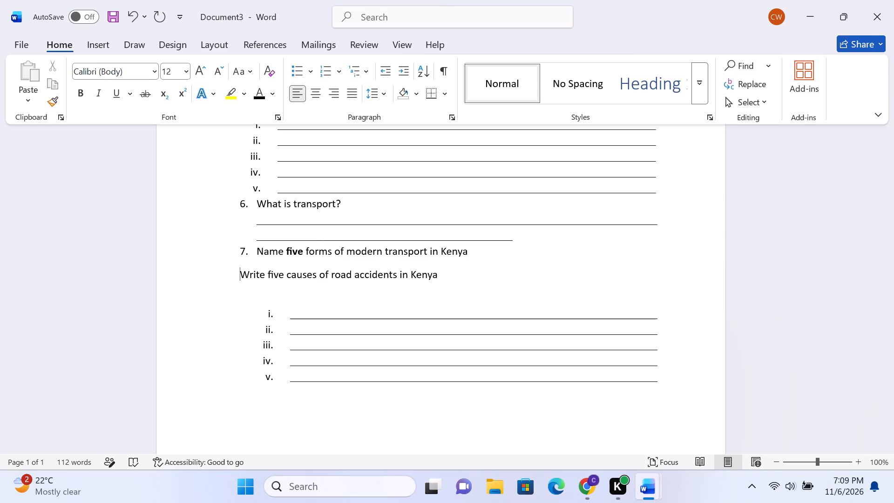
{"action": "key", "text": "BackSpace"}
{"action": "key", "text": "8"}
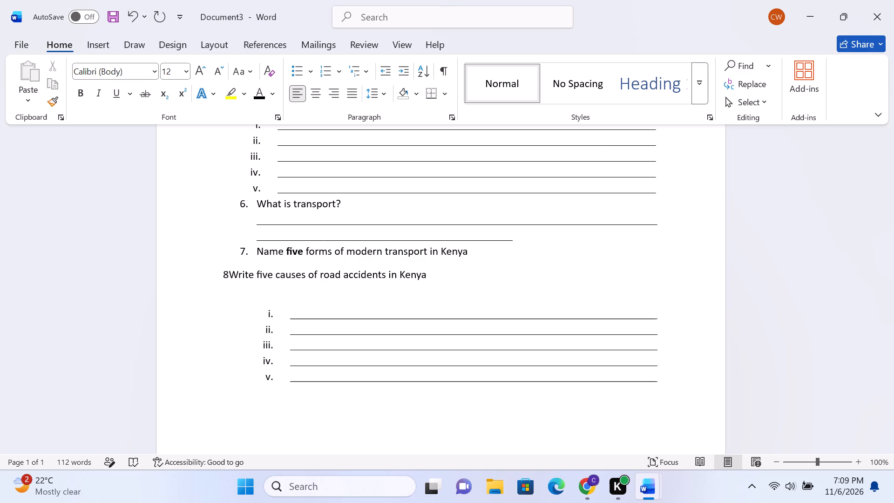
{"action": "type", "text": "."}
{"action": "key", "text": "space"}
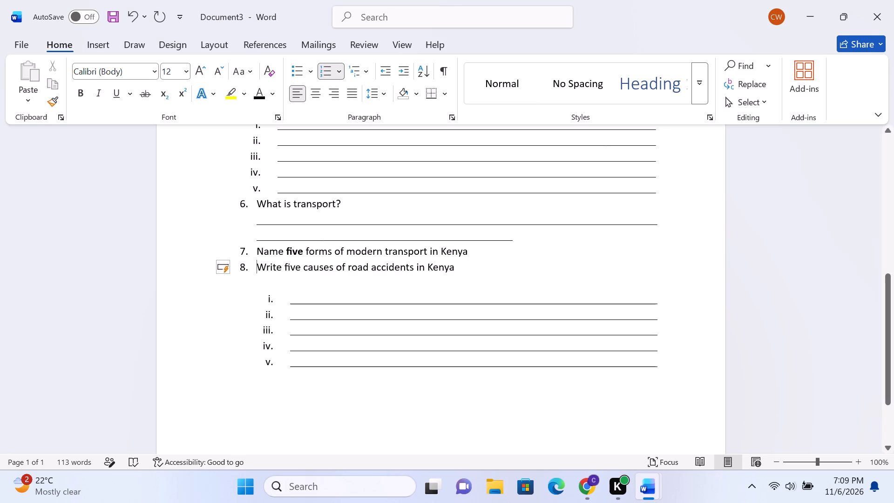
Start an indented numbered sub-list with an empty item 1. beneath question 7, and dismiss the WhatsApp notification.
{"action": "left_click", "coordinate": [493, 249]}
{"action": "key", "text": "Return"}
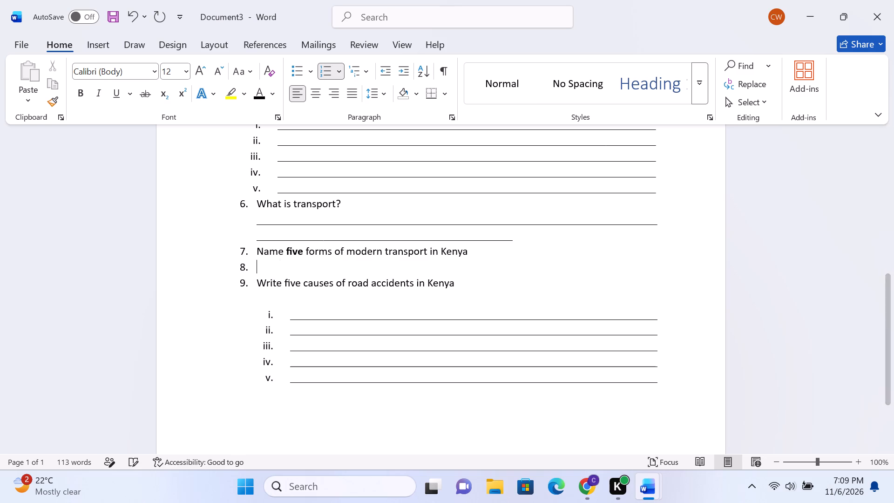
{"action": "key", "text": "BackSpace"}
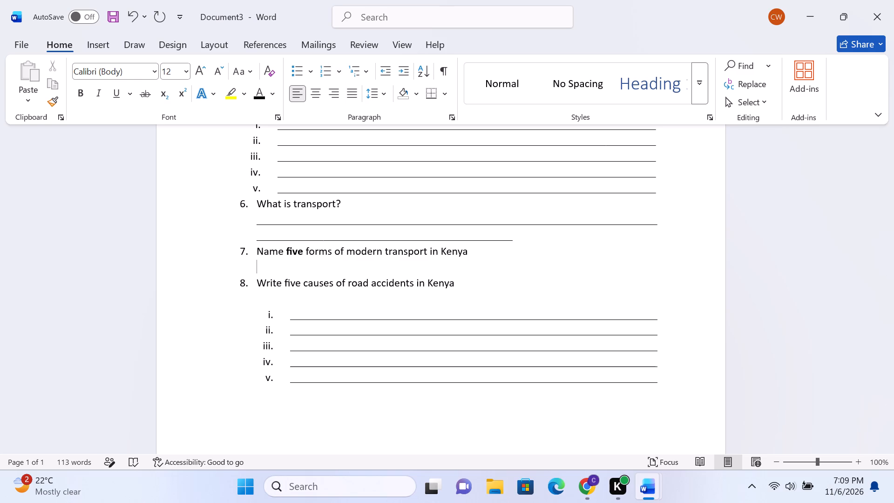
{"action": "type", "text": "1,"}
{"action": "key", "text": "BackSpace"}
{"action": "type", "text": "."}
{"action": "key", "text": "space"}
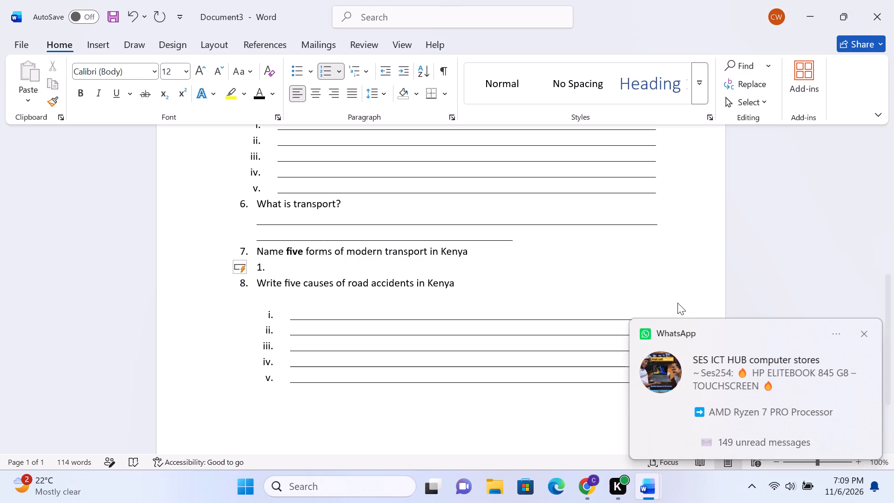
{"action": "left_click", "coordinate": [867, 331]}
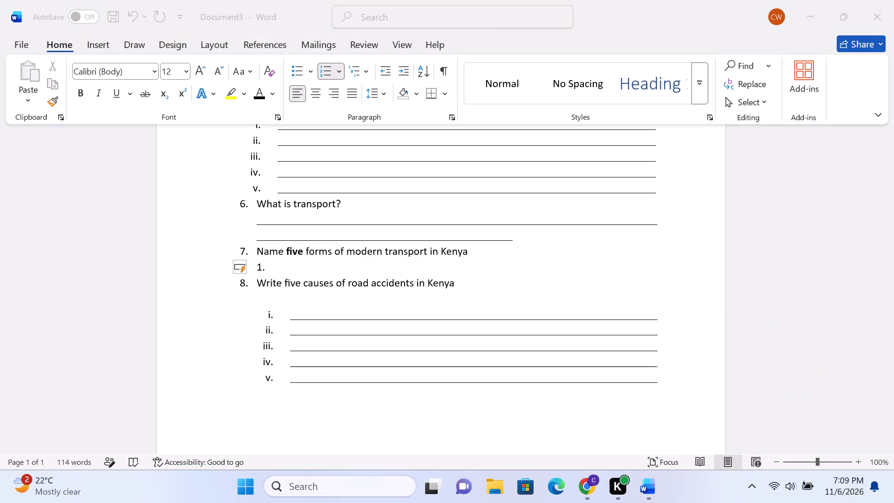
Select the number of question 7's empty sub-item and open its formatting options.
{"action": "left_click_drag", "start_coordinate": [257, 258], "coordinate": [267, 265]}
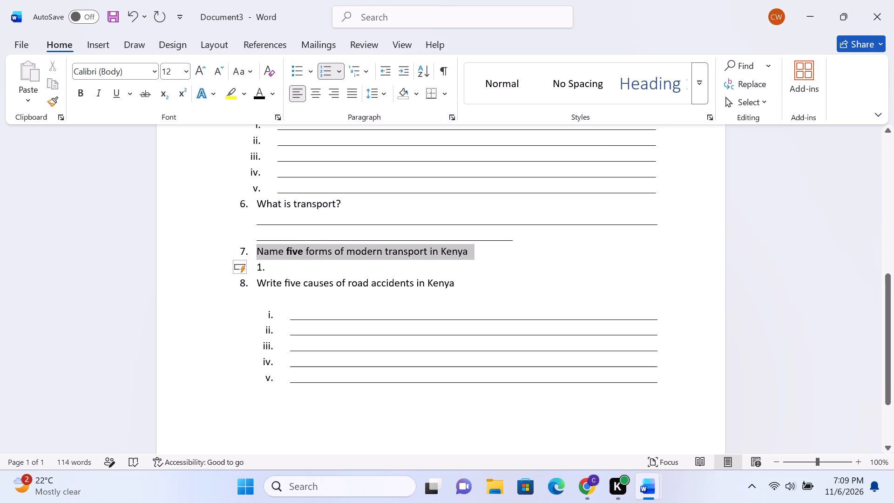
{"action": "left_click_drag", "start_coordinate": [267, 265], "coordinate": [266, 264]}
{"action": "left_click", "coordinate": [266, 264]}
{"action": "left_click_drag", "start_coordinate": [266, 264], "coordinate": [257, 268]}
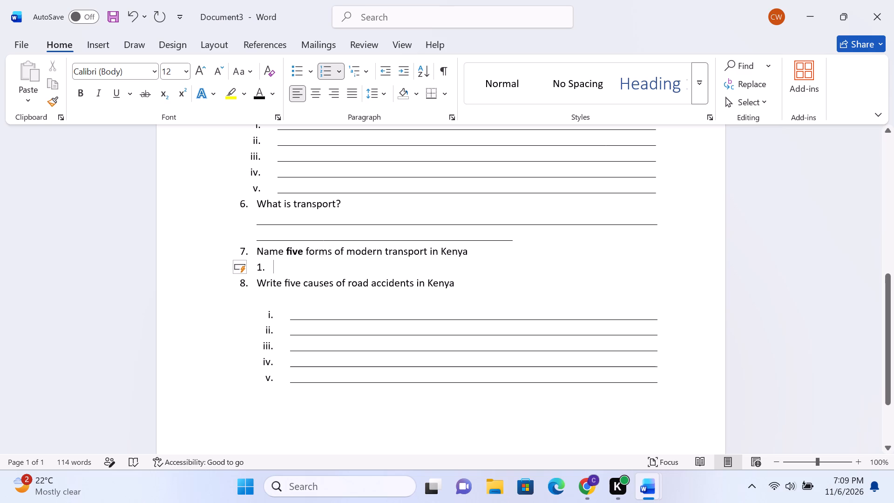
{"action": "left_click", "coordinate": [257, 268]}
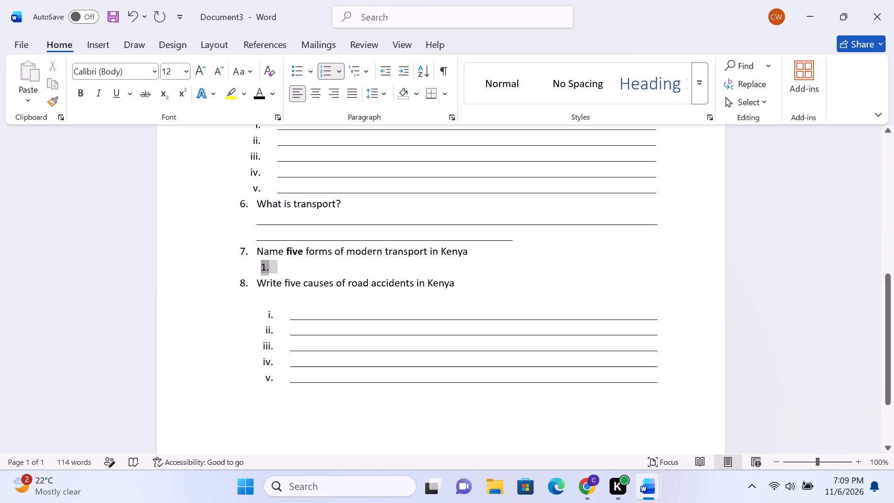
{"action": "right_click", "coordinate": [270, 267]}
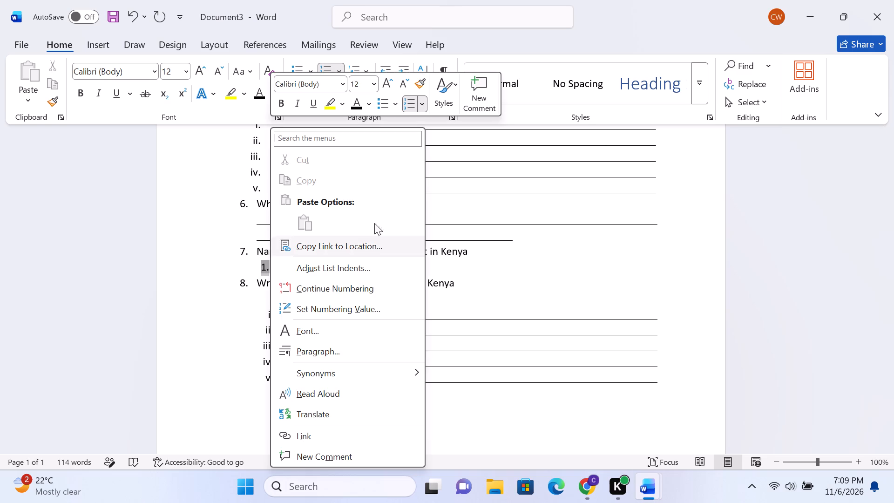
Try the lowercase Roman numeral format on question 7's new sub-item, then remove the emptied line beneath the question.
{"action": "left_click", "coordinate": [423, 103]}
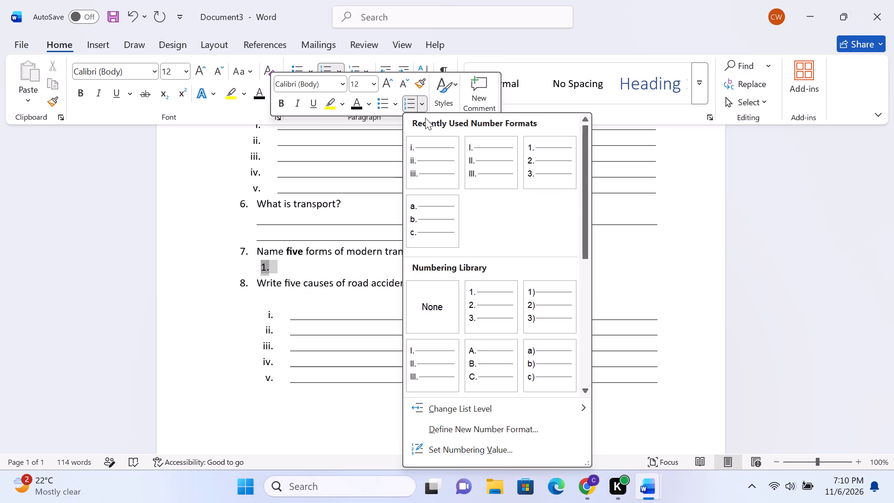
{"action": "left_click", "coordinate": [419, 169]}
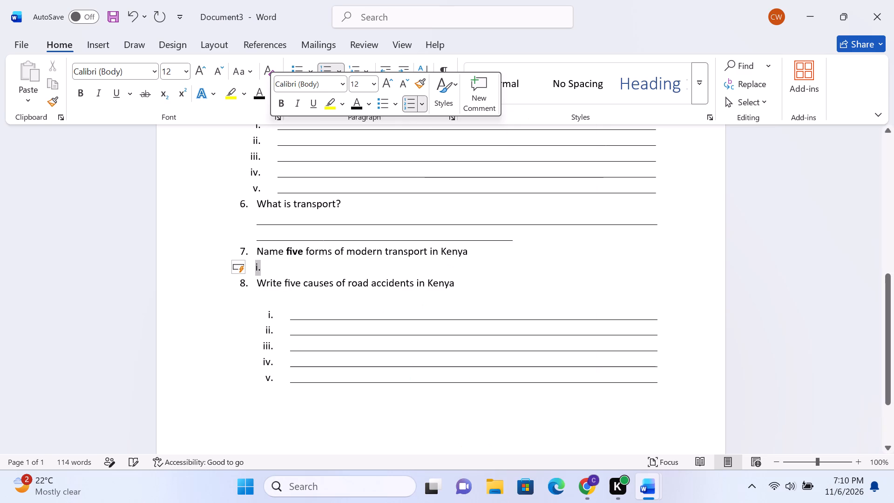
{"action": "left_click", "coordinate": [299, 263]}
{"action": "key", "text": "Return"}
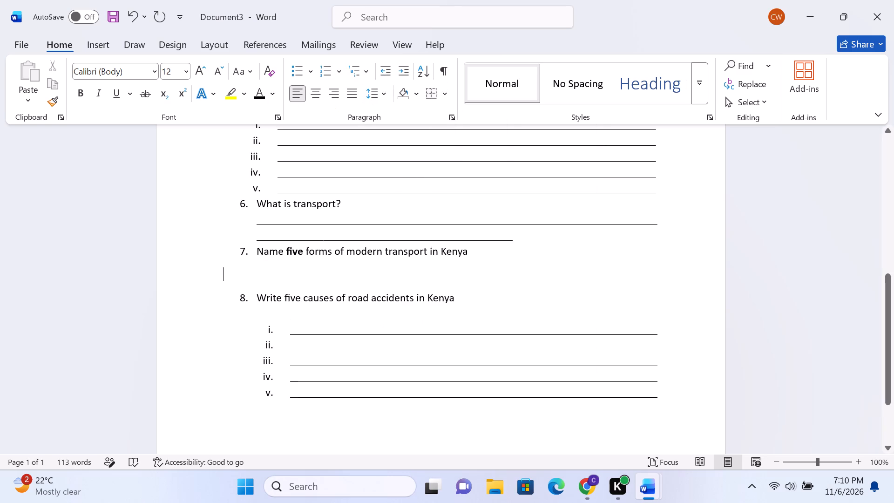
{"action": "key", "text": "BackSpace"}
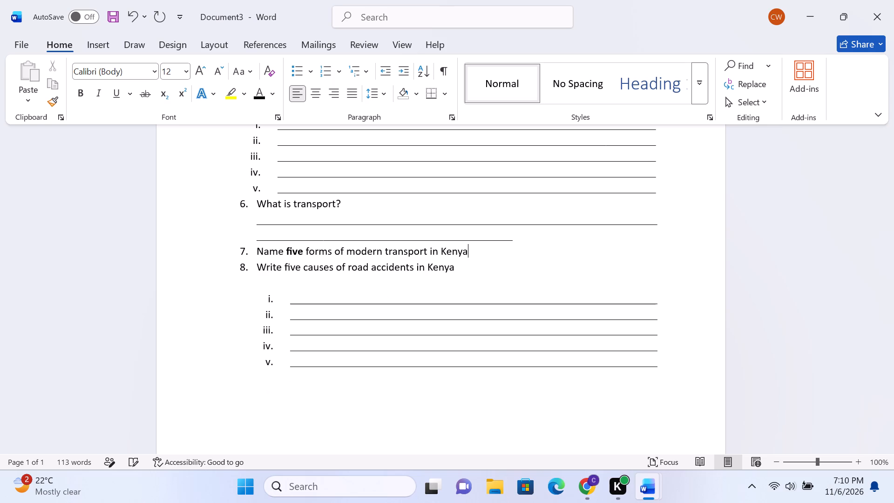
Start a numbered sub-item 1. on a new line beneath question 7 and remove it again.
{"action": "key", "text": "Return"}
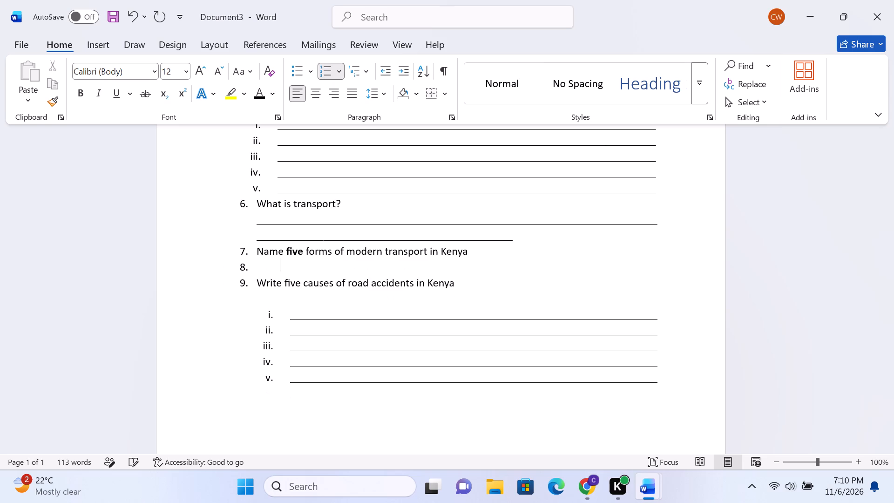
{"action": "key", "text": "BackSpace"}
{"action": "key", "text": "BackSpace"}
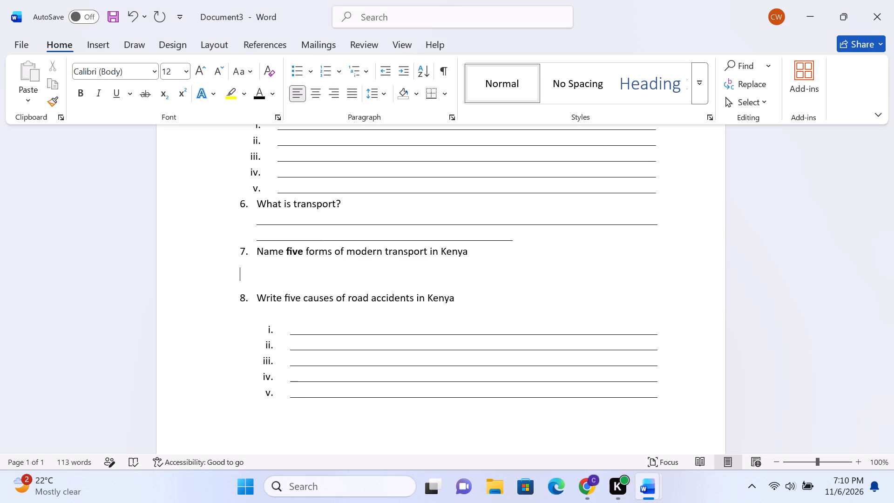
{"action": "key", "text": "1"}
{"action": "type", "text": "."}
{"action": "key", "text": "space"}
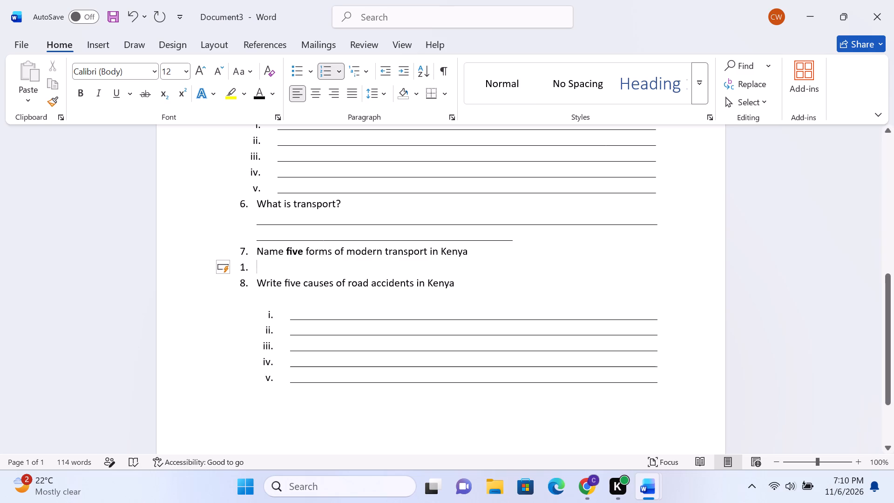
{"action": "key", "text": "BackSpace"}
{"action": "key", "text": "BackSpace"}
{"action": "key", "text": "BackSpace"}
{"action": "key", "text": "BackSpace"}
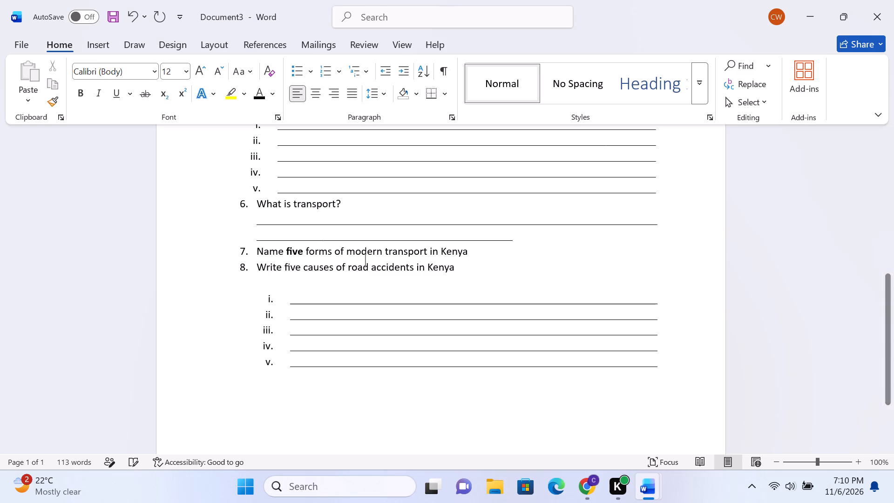
Start an indented sub-item 1. beneath question 7 and change it to the lowercase Roman numeral format (i., ii., iii.).
{"action": "key", "text": "Return"}
{"action": "key", "text": "BackSpace"}
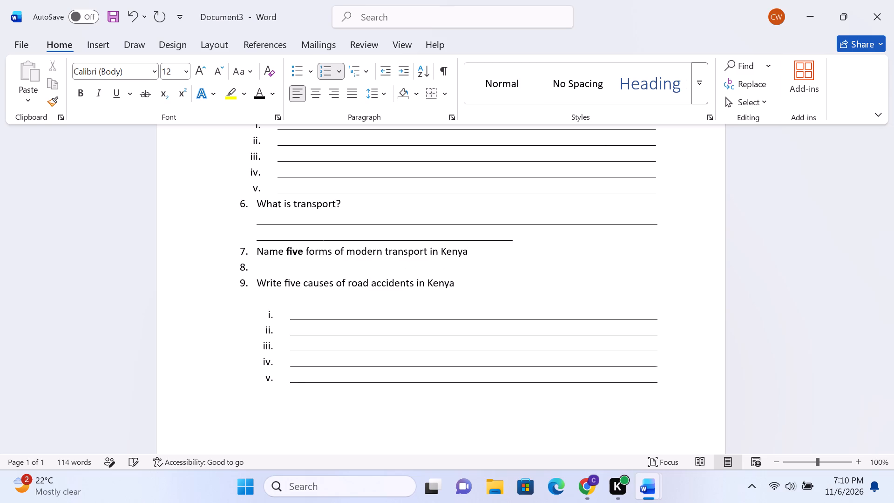
{"action": "type", "text": "1."}
{"action": "key", "text": "space"}
{"action": "left_click_drag", "start_coordinate": [252, 268], "coordinate": [264, 267]}
{"action": "double_click", "coordinate": [264, 267]}
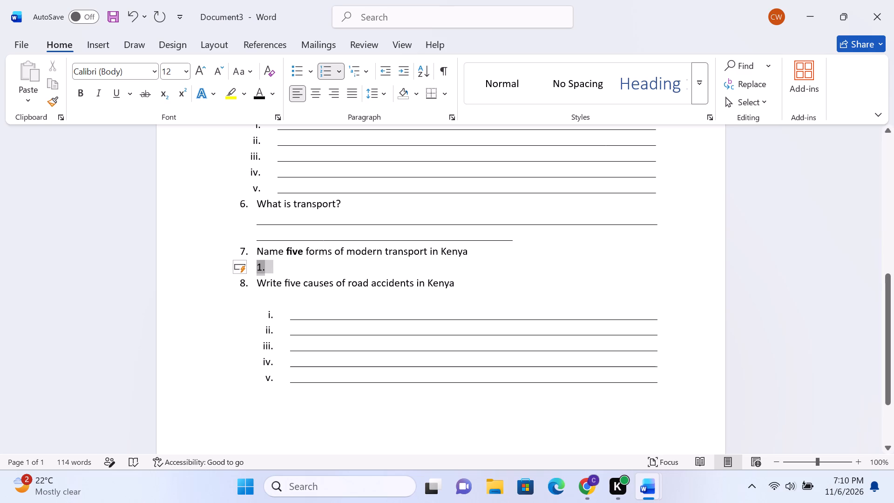
{"action": "right_click", "coordinate": [273, 268]}
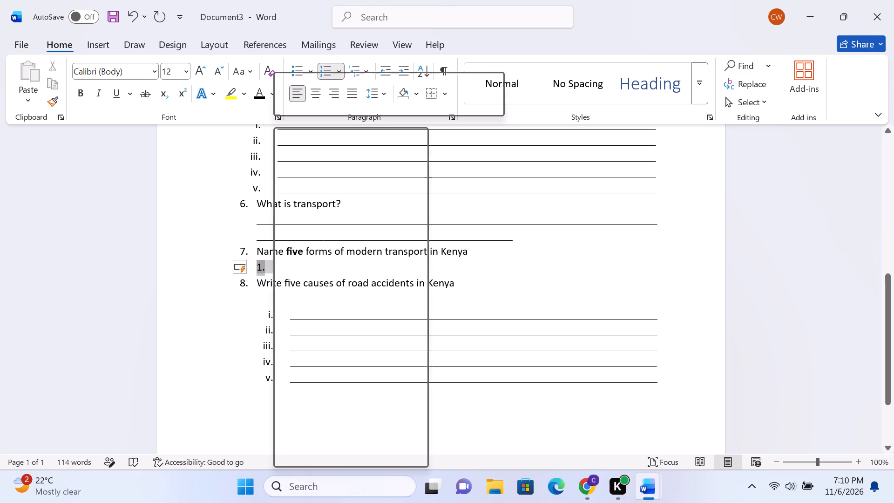
{"action": "left_click", "coordinate": [429, 103]}
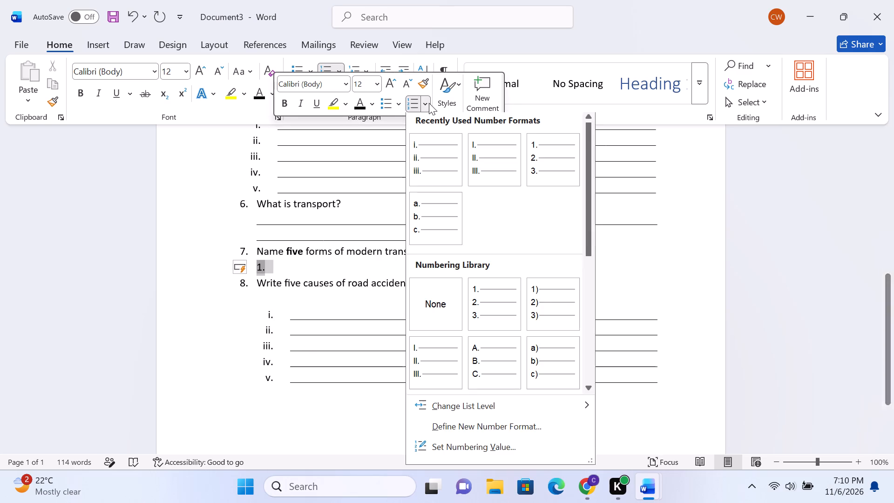
{"action": "left_click", "coordinate": [426, 155]}
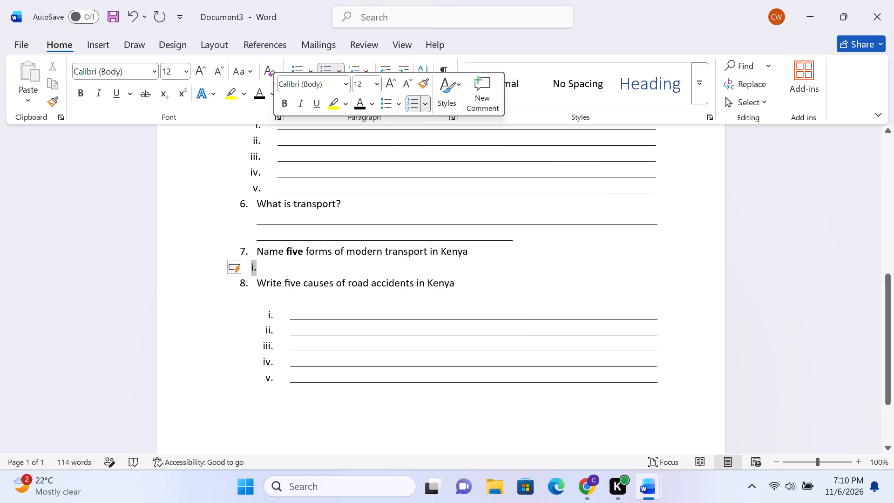
Fill sub-item i. under question 7 with a single full-width underscore answer line, trimming the overflow.
{"action": "left_click", "coordinate": [322, 262]}
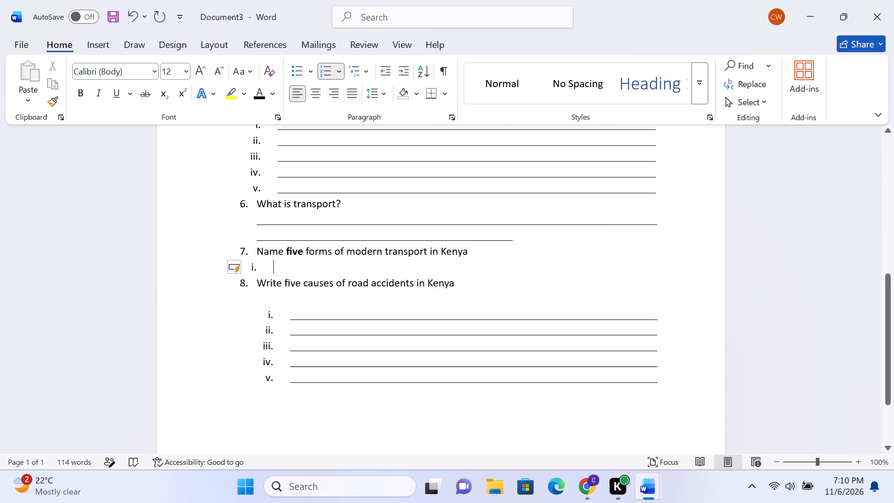
{"action": "key", "text": "shift+underscore"}
{"action": "key", "text": "shift+underscore"}
{"action": "key", "text": "shift+underscore"}
{"action": "key", "text": "shift+underscore"}
{"action": "key", "text": "shift+underscore"}
{"action": "key", "text": "shift+underscore"}
{"action": "key", "text": "shift+underscore"}
{"action": "key", "text": "shift+underscore"}
{"action": "key", "text": "shift+underscore"}
{"action": "key", "text": "shift+underscore"}
{"action": "key", "text": "shift+underscore"}
{"action": "key", "text": "shift+underscore"}
{"action": "key", "text": "shift+underscore"}
{"action": "key", "text": "shift+underscore"}
{"action": "key", "text": "shift+underscore"}
{"action": "key", "text": "shift+underscore"}
{"action": "key", "text": "shift+underscore"}
{"action": "key", "text": "shift+underscore"}
{"action": "key", "text": "shift+underscore"}
{"action": "key", "text": "shift+underscore"}
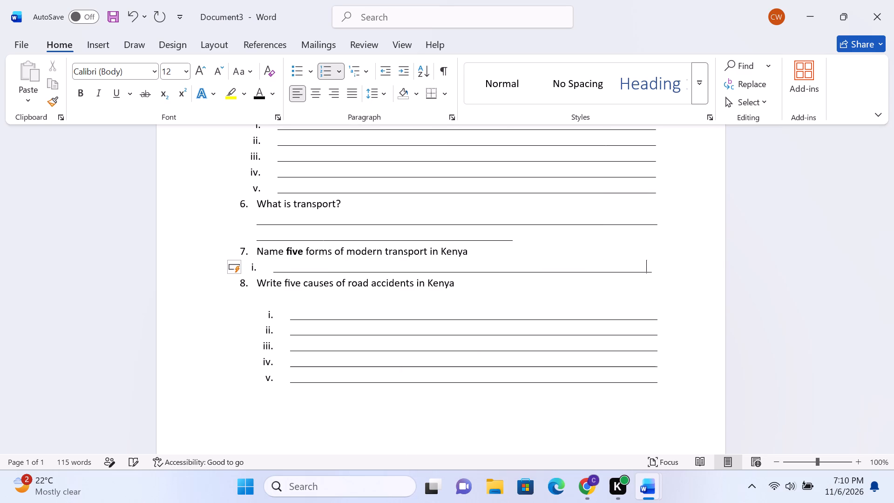
{"action": "key", "text": "BackSpace"}
{"action": "key", "text": "BackSpace"}
{"action": "key", "text": "BackSpace"}
{"action": "key", "text": "BackSpace"}
{"action": "key", "text": "BackSpace"}
{"action": "key", "text": "BackSpace"}
{"action": "key", "text": "BackSpace"}
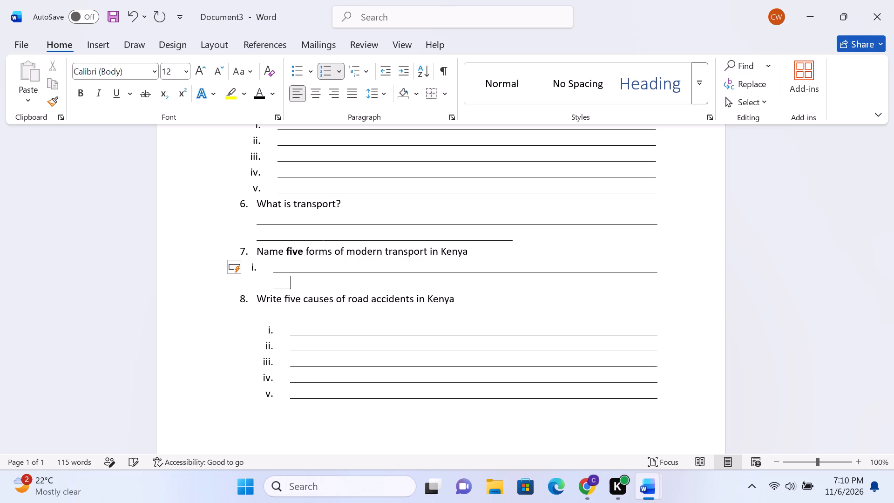
{"action": "key", "text": "BackSpace"}
{"action": "key", "text": "BackSpace"}
{"action": "key", "text": "BackSpace"}
Add sub-item ii. under question 7 with a full-width underscore answer line kept to one row.
{"action": "key", "text": "Return"}
{"action": "key", "text": "shift+underscore"}
{"action": "key", "text": "shift+underscore"}
{"action": "key", "text": "shift+underscore"}
{"action": "key", "text": "shift+underscore"}
{"action": "key", "text": "shift+underscore"}
{"action": "key", "text": "shift+underscore"}
{"action": "key", "text": "shift+underscore"}
{"action": "key", "text": "shift+underscore"}
{"action": "key", "text": "shift+underscore"}
{"action": "key", "text": "shift+underscore"}
{"action": "key", "text": "shift+underscore"}
{"action": "key", "text": "shift+underscore"}
{"action": "key", "text": "shift+underscore"}
{"action": "key", "text": "shift+underscore"}
{"action": "key", "text": "shift+underscore"}
{"action": "key", "text": "shift+underscore"}
{"action": "key", "text": "shift+underscore"}
{"action": "key", "text": "shift+underscore"}
{"action": "key", "text": "shift+underscore"}
{"action": "key", "text": "shift+underscore"}
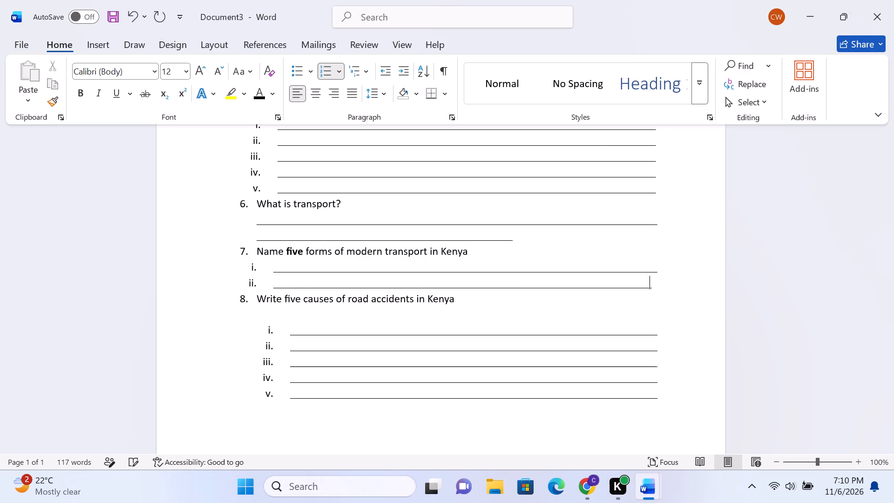
{"action": "key", "text": "BackSpace"}
{"action": "key", "text": "BackSpace"}
{"action": "key", "text": "BackSpace"}
{"action": "key", "text": "BackSpace"}
{"action": "key", "text": "BackSpace"}
Add sub-item iii. under question 7 with a full-width underscore answer line kept to one row.
{"action": "key", "text": "Return"}
{"action": "key", "text": "shift+underscore"}
{"action": "key", "text": "shift+underscore"}
{"action": "key", "text": "shift+underscore"}
{"action": "key", "text": "shift+underscore"}
{"action": "key", "text": "shift+underscore"}
{"action": "key", "text": "shift+underscore"}
{"action": "key", "text": "shift+underscore"}
{"action": "key", "text": "shift+underscore"}
{"action": "key", "text": "shift+underscore"}
{"action": "key", "text": "shift+underscore"}
{"action": "key", "text": "shift+underscore"}
{"action": "key", "text": "shift+underscore"}
{"action": "key", "text": "shift+underscore"}
{"action": "key", "text": "shift+underscore"}
{"action": "key", "text": "shift+underscore"}
{"action": "key", "text": "shift+underscore"}
{"action": "key", "text": "shift+underscore"}
{"action": "key", "text": "shift+underscore"}
{"action": "key", "text": "shift+underscore"}
{"action": "key", "text": "shift+underscore"}
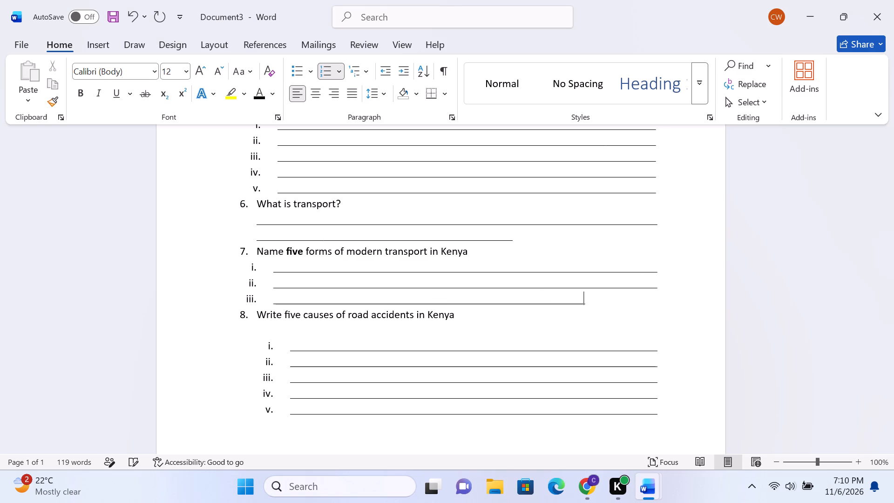
{"action": "key", "text": "BackSpace"}
{"action": "key", "text": "BackSpace"}
Add sub-item iv. under question 7 with a full-width underscore answer line, deleting the underscores that overflow.
{"action": "key", "text": "Return"}
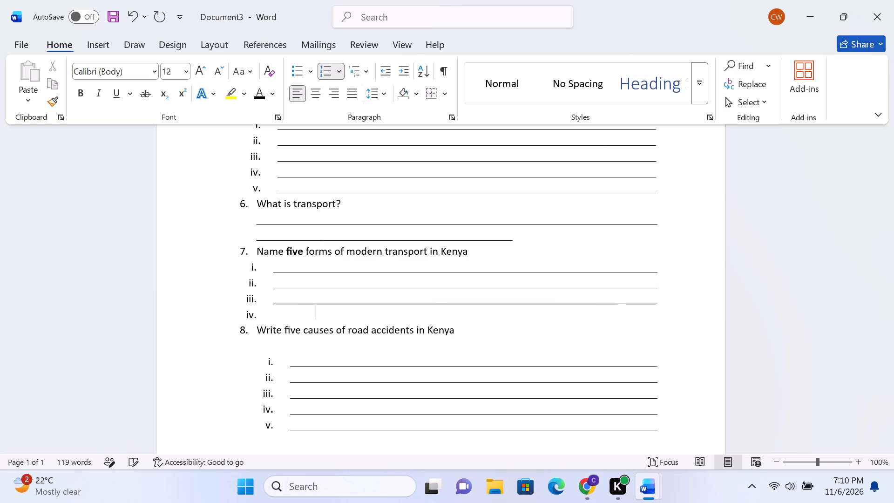
{"action": "key", "text": "shift+underscore"}
{"action": "key", "text": "shift+underscore"}
{"action": "key", "text": "shift+underscore"}
{"action": "key", "text": "shift+underscore"}
{"action": "key", "text": "shift+underscore"}
{"action": "key", "text": "shift+underscore"}
{"action": "key", "text": "shift+underscore"}
{"action": "key", "text": "shift+underscore"}
{"action": "key", "text": "shift+underscore"}
{"action": "key", "text": "shift+underscore"}
{"action": "key", "text": "shift+underscore"}
{"action": "key", "text": "shift+underscore"}
{"action": "key", "text": "shift+underscore"}
{"action": "key", "text": "shift+underscore"}
{"action": "key", "text": "shift+underscore"}
{"action": "key", "text": "shift+underscore"}
{"action": "key", "text": "shift+underscore"}
{"action": "key", "text": "shift+underscore"}
{"action": "key", "text": "shift+underscore"}
{"action": "key", "text": "shift+underscore"}
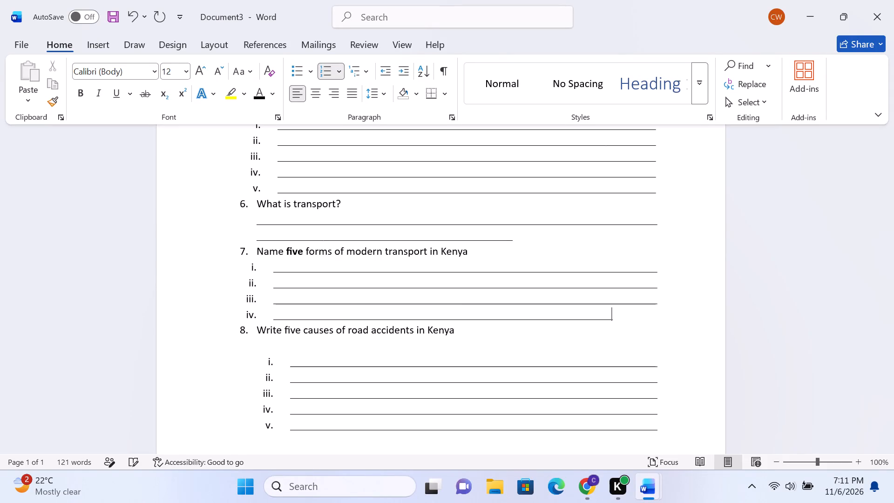
{"action": "key", "text": "BackSpace"}
{"action": "key", "text": "BackSpace"}
{"action": "key", "text": "BackSpace"}
{"action": "key", "text": "BackSpace"}
{"action": "key", "text": "BackSpace"}
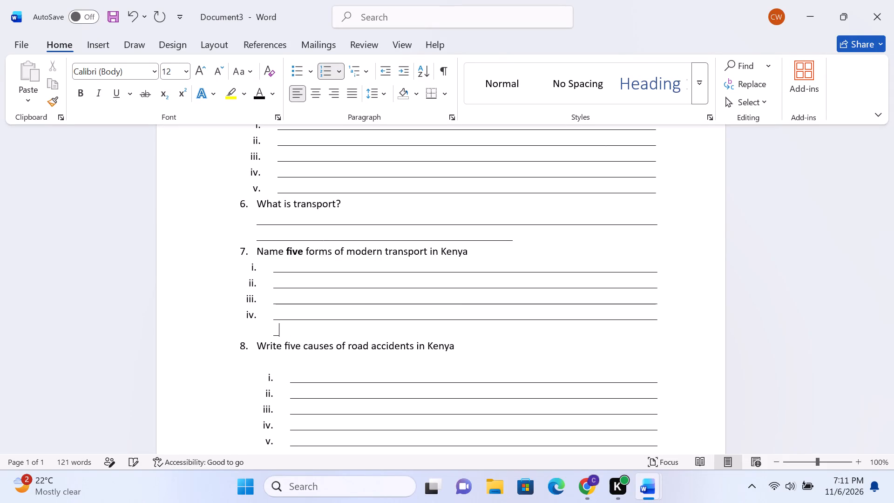
{"action": "key", "text": "BackSpace"}
Add sub-item v. under question 7 with a full-width underscore answer line, deleting the underscores that overflow.
{"action": "key", "text": "Return"}
{"action": "key", "text": "shift+underscore"}
{"action": "key", "text": "shift+underscore"}
{"action": "key", "text": "shift+underscore"}
{"action": "key", "text": "shift+underscore"}
{"action": "key", "text": "shift+underscore"}
{"action": "key", "text": "shift+underscore"}
{"action": "key", "text": "shift+underscore"}
{"action": "key", "text": "shift+underscore"}
{"action": "key", "text": "shift+underscore"}
{"action": "key", "text": "shift+underscore"}
{"action": "key", "text": "shift+underscore"}
{"action": "key", "text": "shift+underscore"}
{"action": "key", "text": "shift+underscore"}
{"action": "key", "text": "shift+underscore"}
{"action": "key", "text": "shift+underscore"}
{"action": "key", "text": "shift+underscore"}
{"action": "key", "text": "shift+underscore"}
{"action": "key", "text": "shift+underscore"}
{"action": "key", "text": "shift+underscore"}
{"action": "key", "text": "shift+underscore"}
{"action": "key", "text": "BackSpace"}
{"action": "key", "text": "BackSpace"}
{"action": "key", "text": "BackSpace"}
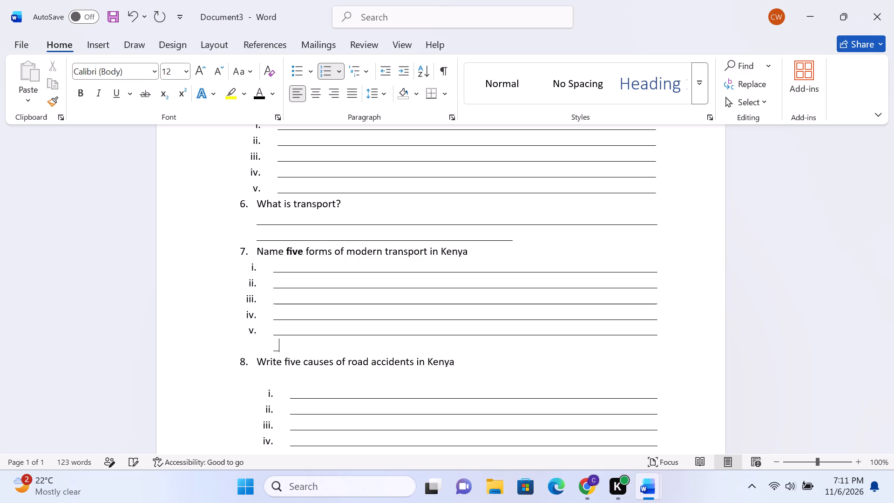
{"action": "key", "text": "BackSpace"}
{"action": "left_click", "coordinate": [486, 356]}
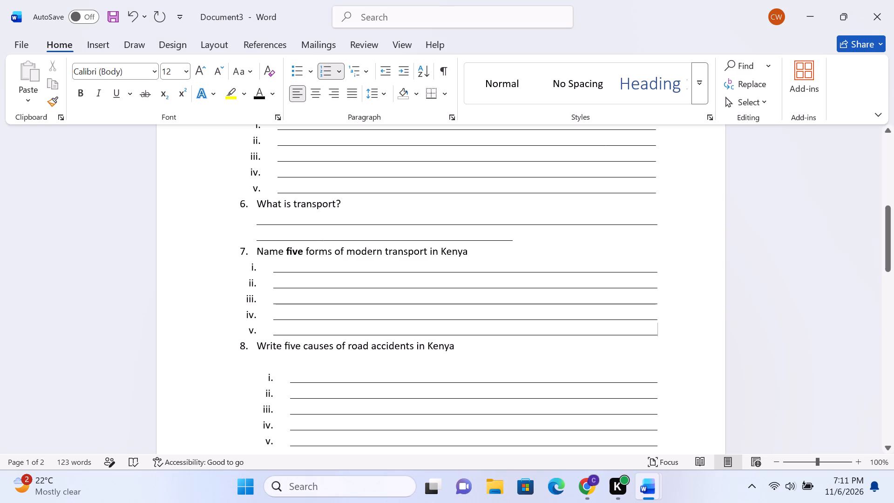
Start numbered question 9 on a new unindented line below question 8's last answer line.
{"action": "left_click_drag", "start_coordinate": [885, 257], "coordinate": [886, 269]}
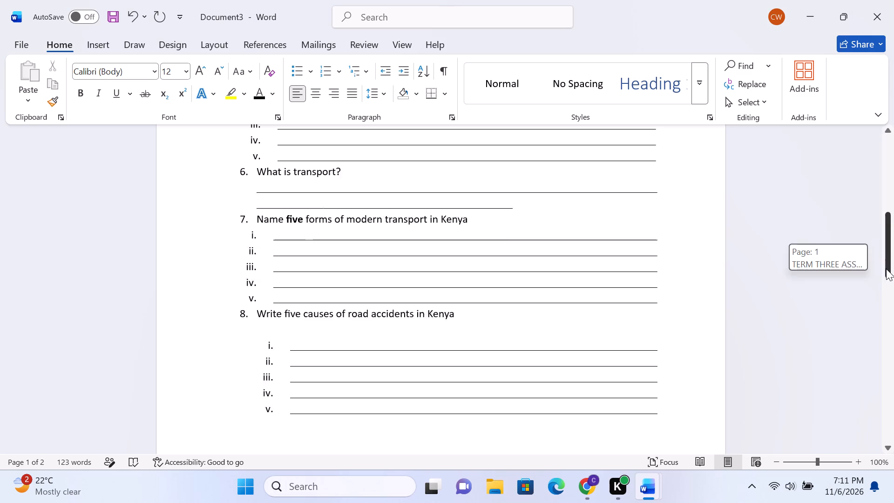
{"action": "left_click_drag", "start_coordinate": [886, 269], "coordinate": [886, 279]}
{"action": "left_click", "coordinate": [691, 339]}
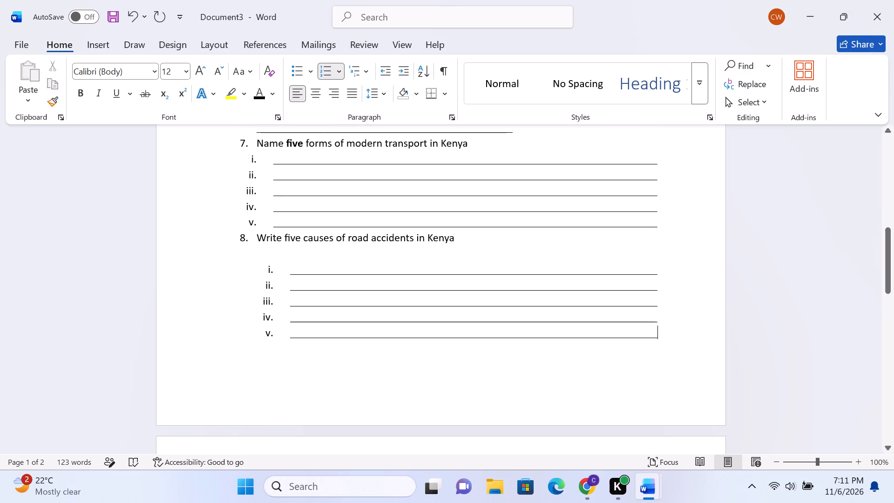
{"action": "key", "text": "Return"}
{"action": "key", "text": "BackSpace"}
{"action": "key", "text": "BackSpace"}
{"action": "left_click_drag", "start_coordinate": [886, 287], "coordinate": [883, 314]}
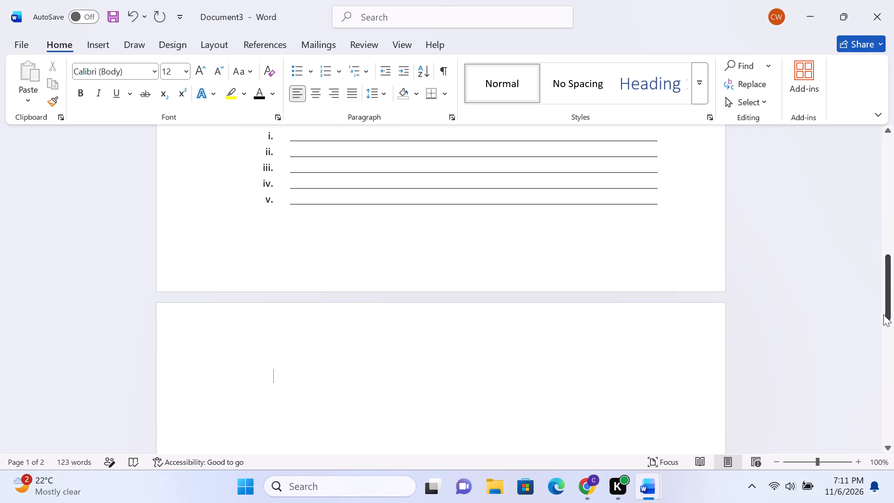
{"action": "key", "text": "BackSpace"}
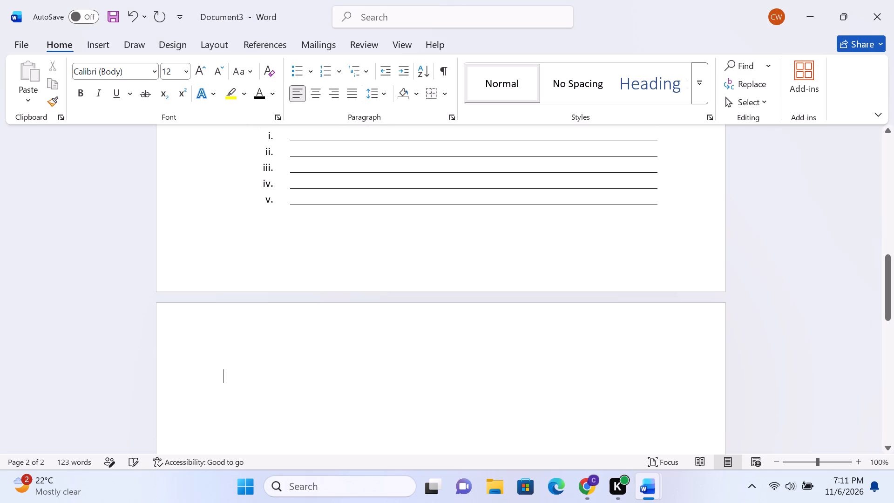
{"action": "key", "text": "8"}
{"action": "type", "text": "."}
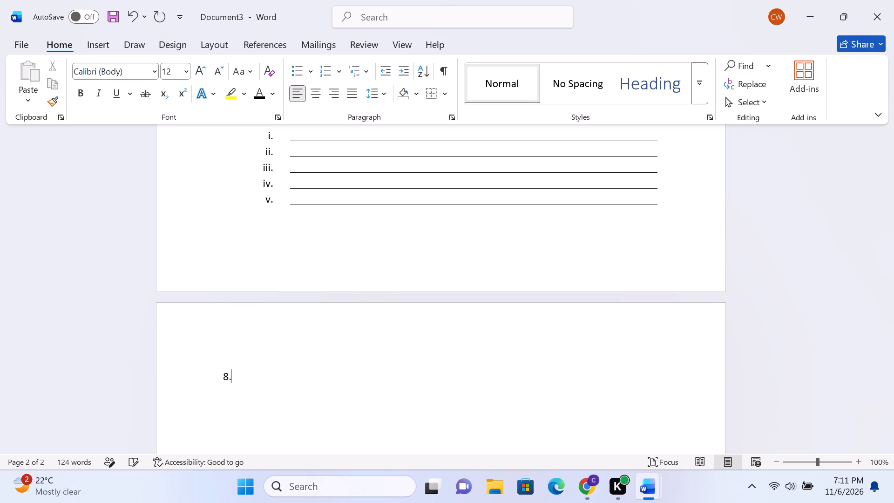
{"action": "key", "text": "space"}
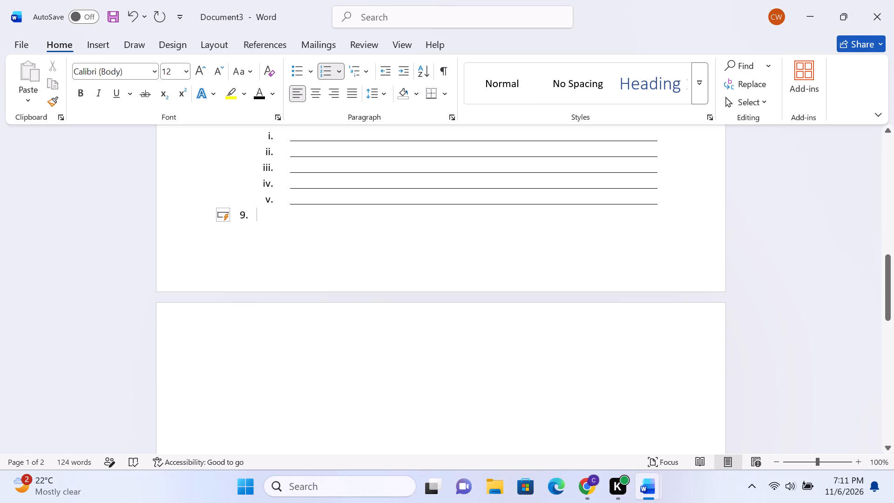
Enter question 9's text as "Name four ways of reducing road accidents in Kenya".
{"action": "left_click_drag", "start_coordinate": [884, 285], "coordinate": [888, 274]}
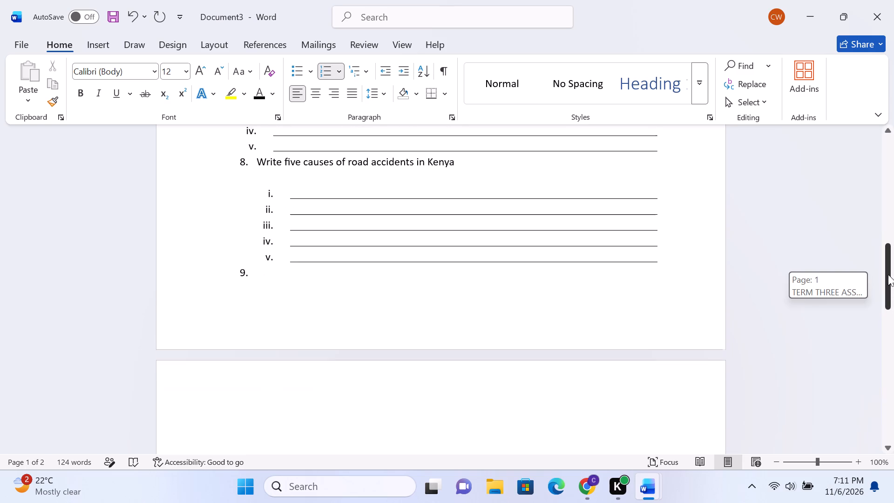
{"action": "left_click_drag", "start_coordinate": [888, 274], "coordinate": [887, 274]}
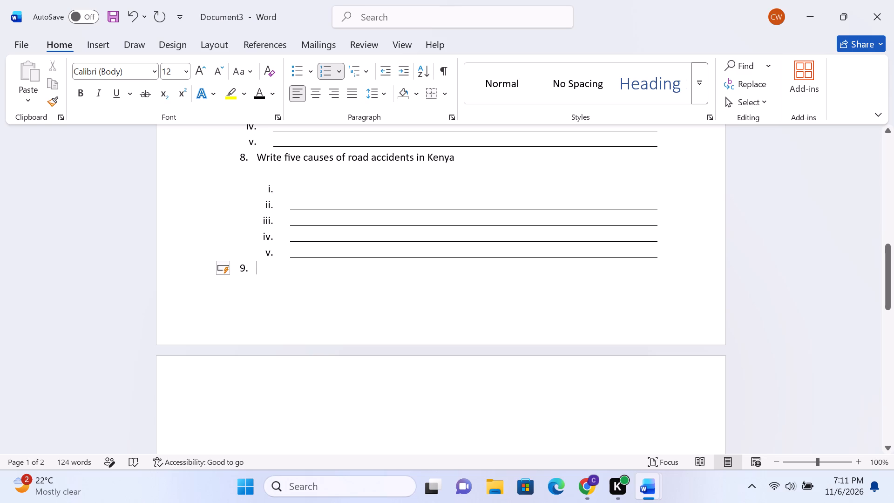
{"action": "type", "text": "nae"}
{"action": "key", "text": "BackSpace"}
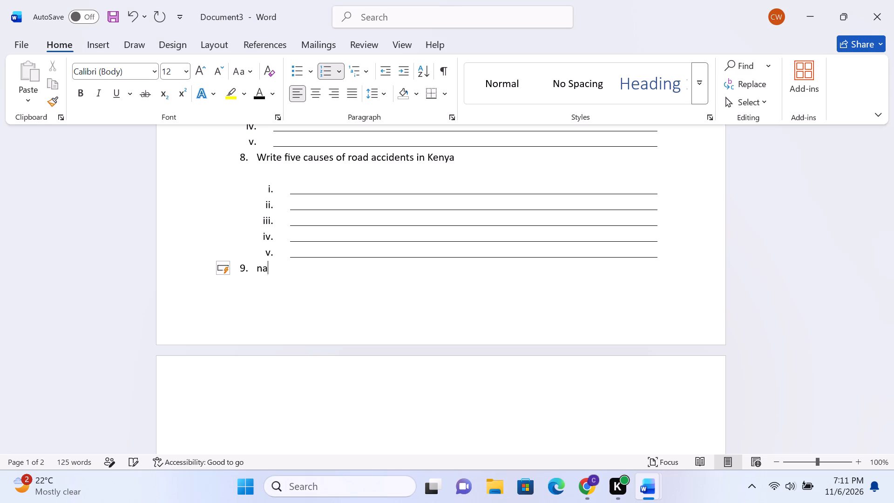
{"action": "type", "text": "me four ways"}
{"action": "key", "text": "space"}
{"action": "type", "text": "of reducing"}
{"action": "key", "text": "space"}
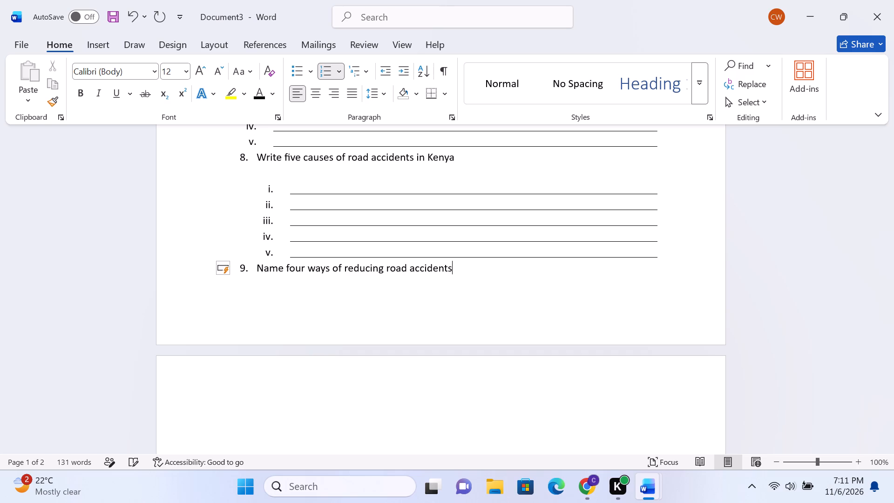
{"action": "type", "text": "enya"}
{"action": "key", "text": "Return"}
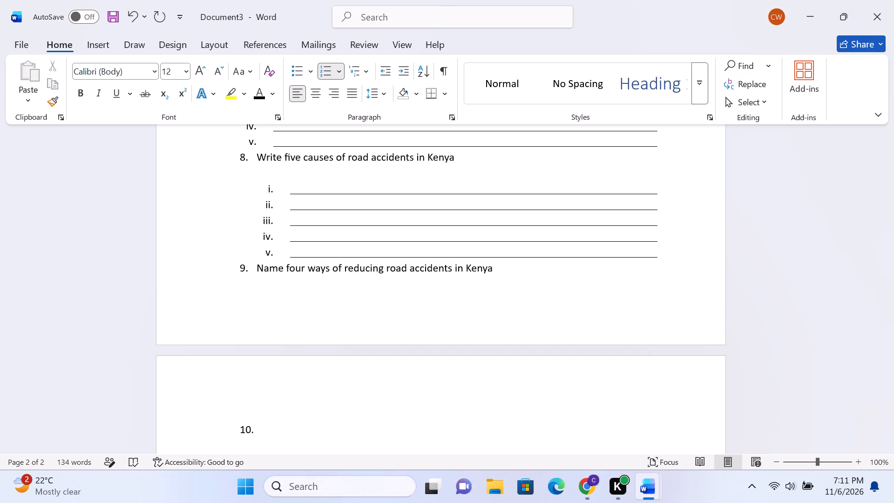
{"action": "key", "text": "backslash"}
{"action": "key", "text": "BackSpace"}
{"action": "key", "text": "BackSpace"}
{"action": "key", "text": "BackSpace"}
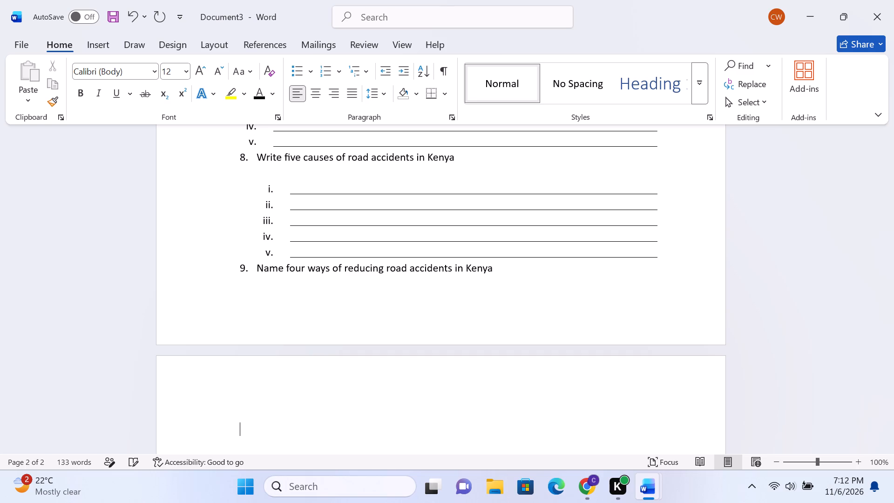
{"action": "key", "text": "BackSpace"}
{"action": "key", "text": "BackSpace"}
Start a lowercase Roman-numeral sub-list with an empty item i. on a new line under question 9.
{"action": "key", "text": "Return"}
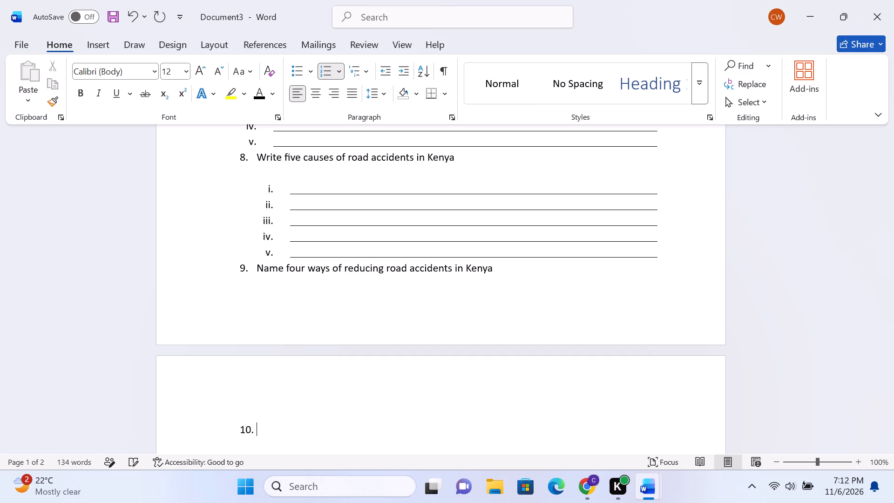
{"action": "key", "text": "BackSpace"}
{"action": "type", "text": "1."}
{"action": "left_click_drag", "start_coordinate": [263, 430], "coordinate": [262, 430]}
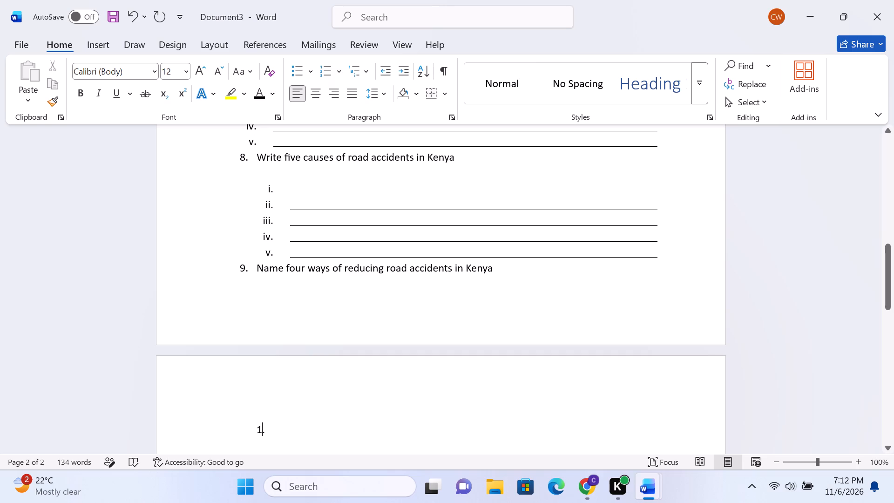
{"action": "left_click_drag", "start_coordinate": [262, 430], "coordinate": [252, 430]}
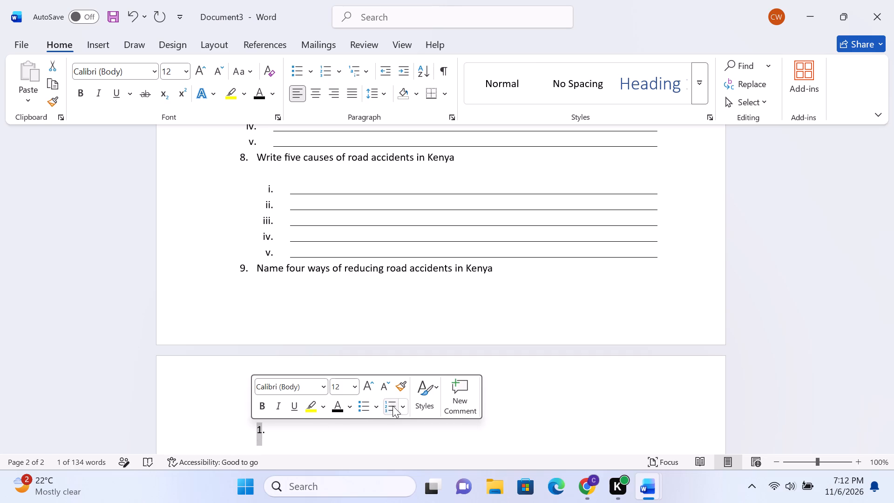
{"action": "left_click", "coordinate": [404, 407]}
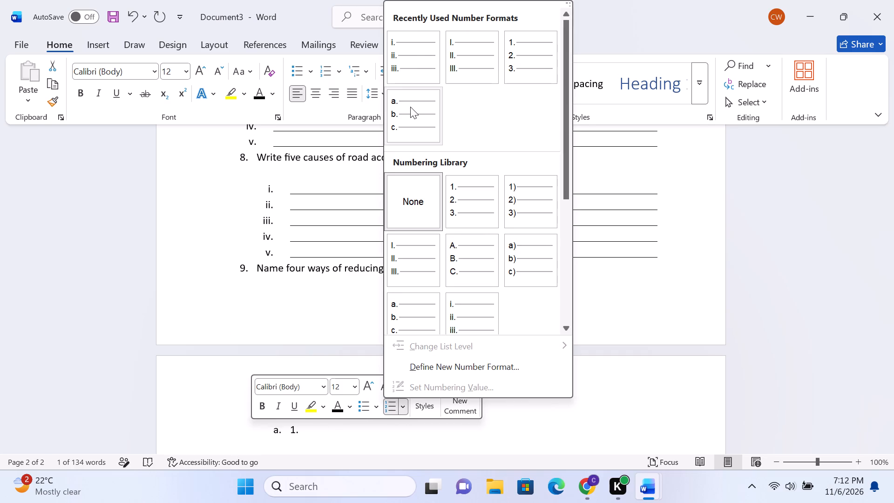
{"action": "left_click", "coordinate": [407, 48]}
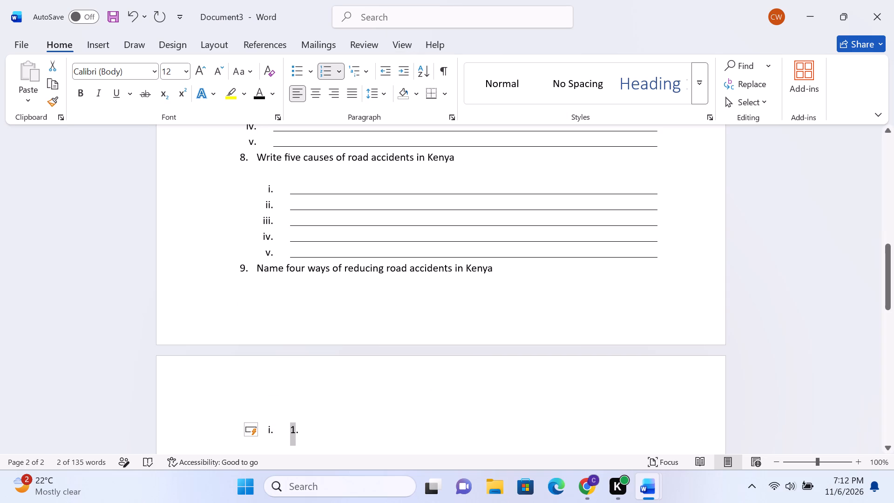
{"action": "left_click", "coordinate": [327, 438]}
{"action": "key", "text": "BackSpace"}
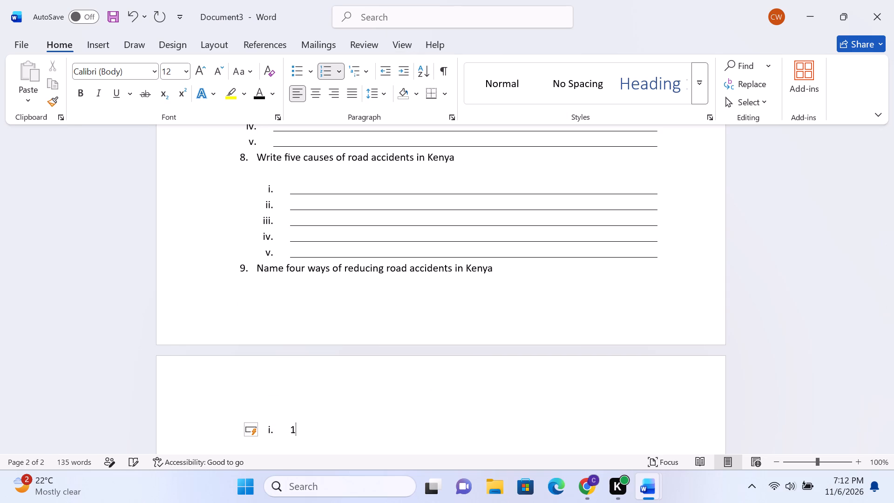
{"action": "key", "text": "BackSpace"}
Fill sub-item i. under question 9 with an underscore answer line spanning the full text width.
{"action": "key", "text": "shift+underscore"}
{"action": "key", "text": "shift+underscore"}
{"action": "key", "text": "shift+underscore"}
{"action": "key", "text": "shift+underscore"}
{"action": "key", "text": "shift+underscore"}
{"action": "key", "text": "shift+underscore"}
{"action": "key", "text": "shift+underscore"}
{"action": "key", "text": "shift+underscore"}
{"action": "key", "text": "shift+underscore"}
{"action": "key", "text": "shift+underscore"}
{"action": "key", "text": "shift+underscore"}
{"action": "key", "text": "shift+underscore"}
{"action": "key", "text": "shift+underscore"}
{"action": "key", "text": "shift+underscore"}
{"action": "key", "text": "shift+underscore"}
{"action": "key", "text": "shift+underscore"}
{"action": "key", "text": "shift+underscore"}
{"action": "key", "text": "shift+underscore"}
{"action": "key", "text": "shift+underscore"}
{"action": "key", "text": "shift+underscore"}
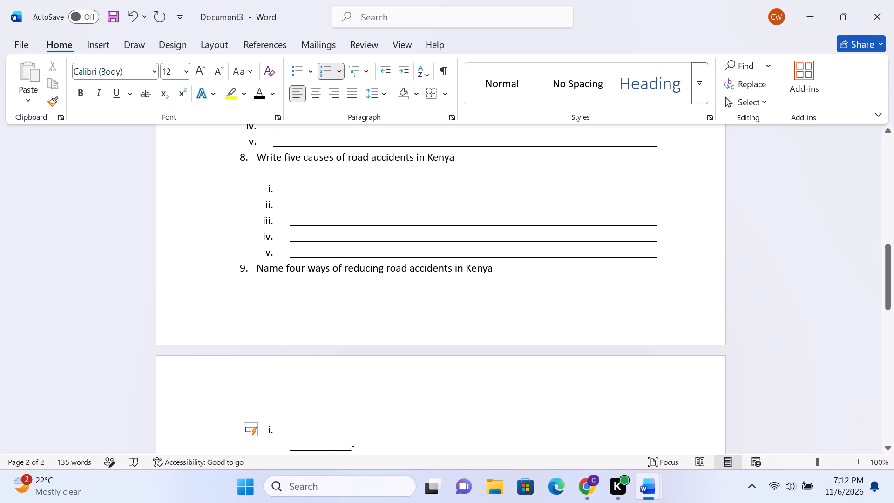
Make the number words bold: "five" in question 8 and "four" in question 9.
{"action": "left_click_drag", "start_coordinate": [283, 153], "coordinate": [301, 158]}
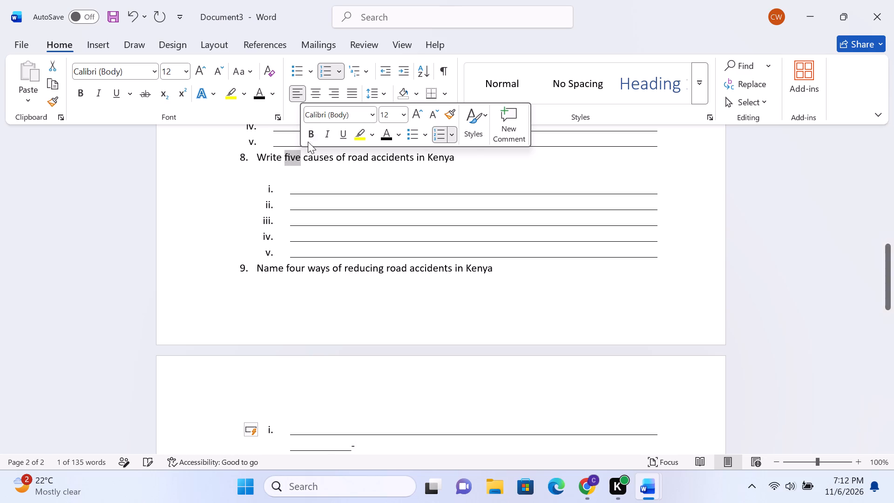
{"action": "left_click", "coordinate": [309, 127]}
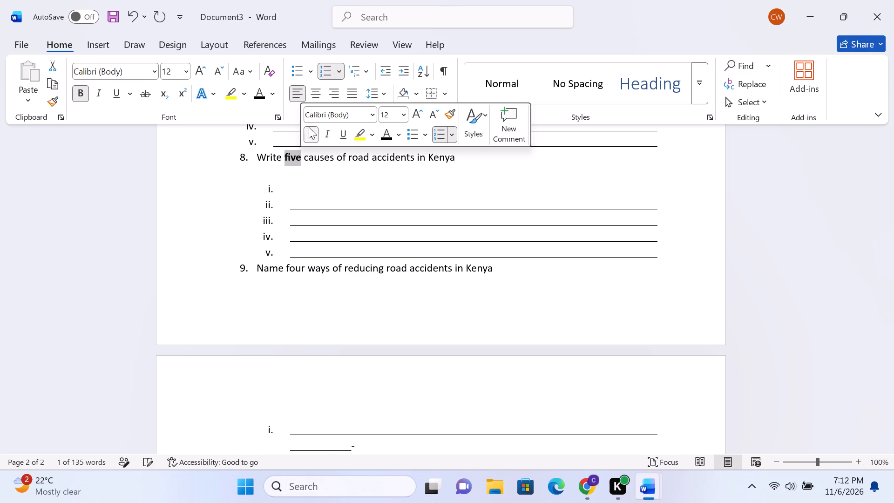
{"action": "left_click_drag", "start_coordinate": [287, 261], "coordinate": [301, 267]}
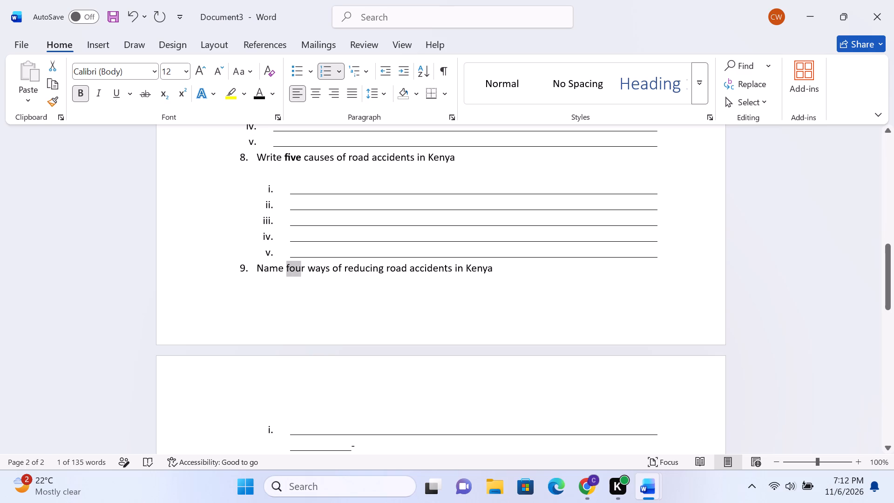
{"action": "left_click_drag", "start_coordinate": [301, 267], "coordinate": [305, 270]}
{"action": "left_click", "coordinate": [315, 249]}
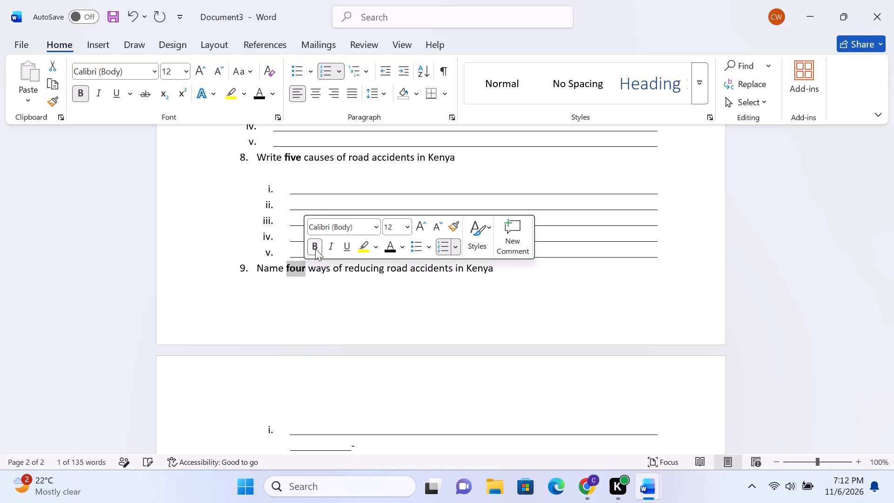
Delete the overflowing characters from the second line of question 9's sub-item i., leaving one full-width answer line.
{"action": "left_click_drag", "start_coordinate": [891, 272], "coordinate": [883, 300]}
{"action": "left_click", "coordinate": [376, 311]}
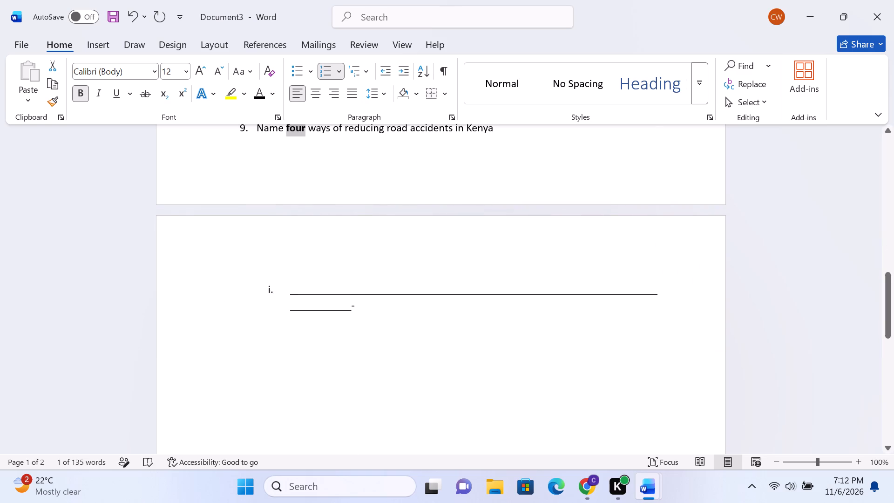
{"action": "key", "text": "BackSpace"}
{"action": "key", "text": "BackSpace"}
{"action": "key", "text": "BackSpace"}
{"action": "key", "text": "BackSpace"}
{"action": "key", "text": "BackSpace"}
{"action": "key", "text": "BackSpace"}
{"action": "key", "text": "BackSpace"}
{"action": "key", "text": "BackSpace"}
{"action": "key", "text": "BackSpace"}
{"action": "key", "text": "BackSpace"}
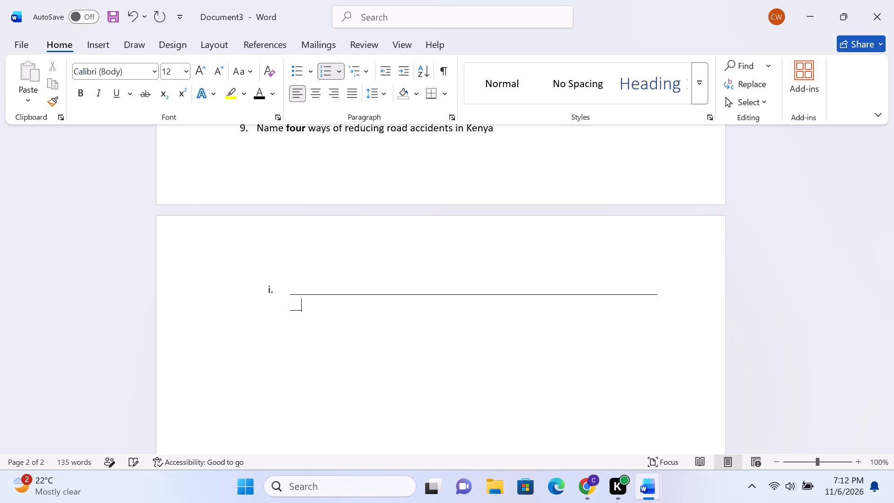
{"action": "key", "text": "BackSpace"}
{"action": "key", "text": "BackSpace"}
Add sub-item ii. under question 9 with a full-width underscore answer line, deleting the underscores that overflow.
{"action": "key", "text": "Return"}
{"action": "key", "text": "shift+underscore"}
{"action": "key", "text": "shift+underscore"}
{"action": "key", "text": "shift+underscore"}
{"action": "key", "text": "shift+underscore"}
{"action": "key", "text": "shift+underscore"}
{"action": "key", "text": "shift+underscore"}
{"action": "key", "text": "shift+underscore"}
{"action": "key", "text": "shift+underscore"}
{"action": "key", "text": "shift+underscore"}
{"action": "key", "text": "shift+underscore"}
{"action": "key", "text": "shift+underscore"}
{"action": "key", "text": "shift+underscore"}
{"action": "key", "text": "shift+underscore"}
{"action": "key", "text": "shift+underscore"}
{"action": "key", "text": "shift+underscore"}
{"action": "key", "text": "shift+underscore"}
{"action": "key", "text": "shift+underscore"}
{"action": "key", "text": "shift+underscore"}
{"action": "key", "text": "shift+underscore"}
{"action": "key", "text": "shift+underscore"}
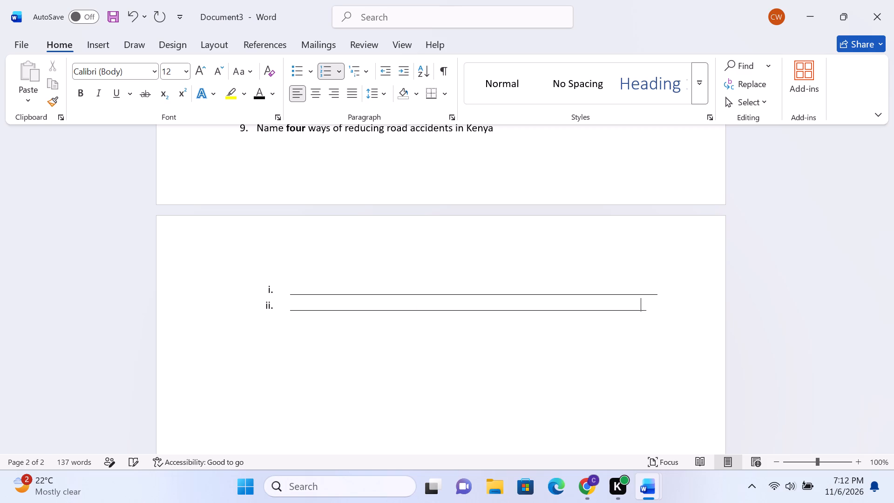
{"action": "key", "text": "BackSpace"}
{"action": "key", "text": "BackSpace"}
{"action": "key", "text": "BackSpace"}
Add sub-item iii. under question 9 with a full-width underscore answer line, deleting the underscores that overflow.
{"action": "key", "text": "Return"}
{"action": "key", "text": "shift+underscore"}
{"action": "key", "text": "shift+underscore"}
{"action": "key", "text": "shift+underscore"}
{"action": "key", "text": "shift+underscore"}
{"action": "key", "text": "shift+underscore"}
{"action": "key", "text": "shift+underscore"}
{"action": "key", "text": "shift+underscore"}
{"action": "key", "text": "shift+underscore"}
{"action": "key", "text": "shift+underscore"}
{"action": "key", "text": "shift+underscore"}
{"action": "key", "text": "shift+underscore"}
{"action": "key", "text": "shift+underscore"}
{"action": "key", "text": "shift+underscore"}
{"action": "key", "text": "shift+underscore"}
{"action": "key", "text": "shift+underscore"}
{"action": "key", "text": "shift+underscore"}
{"action": "key", "text": "shift+underscore"}
{"action": "key", "text": "shift+underscore"}
{"action": "key", "text": "shift+underscore"}
{"action": "key", "text": "shift+underscore"}
{"action": "key", "text": "BackSpace"}
{"action": "key", "text": "BackSpace"}
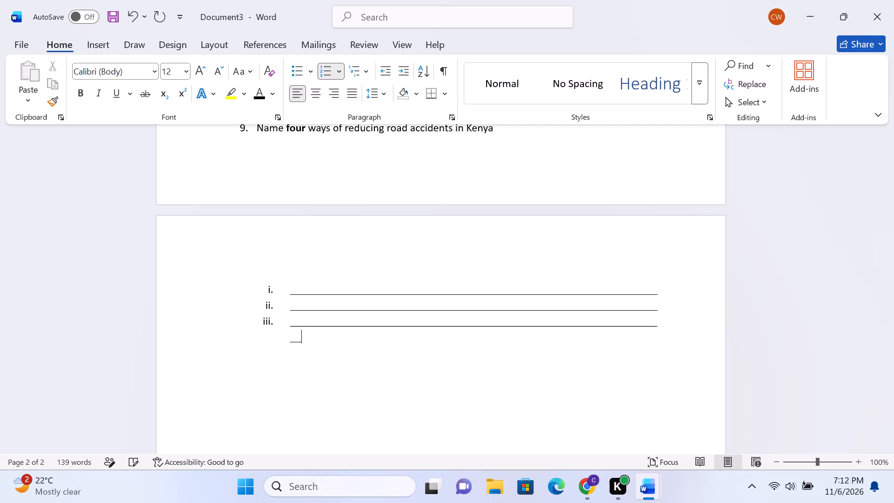
{"action": "key", "text": "BackSpace"}
{"action": "key", "text": "BackSpace"}
Add sub-item iv. under question 9 with a full-width underscore answer line, deleting the underscores that overflow.
{"action": "key", "text": "Return"}
{"action": "key", "text": "shift+underscore"}
{"action": "key", "text": "shift+underscore"}
{"action": "key", "text": "shift+underscore"}
{"action": "key", "text": "shift+underscore"}
{"action": "key", "text": "shift+underscore"}
{"action": "key", "text": "shift+underscore"}
{"action": "key", "text": "shift+underscore"}
{"action": "key", "text": "shift+underscore"}
{"action": "key", "text": "shift+underscore"}
{"action": "key", "text": "shift+underscore"}
{"action": "key", "text": "shift+underscore"}
{"action": "key", "text": "shift+underscore"}
{"action": "key", "text": "shift+underscore"}
{"action": "key", "text": "shift+underscore"}
{"action": "key", "text": "shift+underscore"}
{"action": "key", "text": "shift+underscore"}
{"action": "key", "text": "shift+underscore"}
{"action": "key", "text": "shift+underscore"}
{"action": "key", "text": "shift+underscore"}
{"action": "key", "text": "shift+underscore"}
{"action": "key", "text": "BackSpace"}
{"action": "key", "text": "BackSpace"}
Add sub-item v. under question 9 with a full-width underscore answer line, deleting the underscores that overflow.
{"action": "key", "text": "Return"}
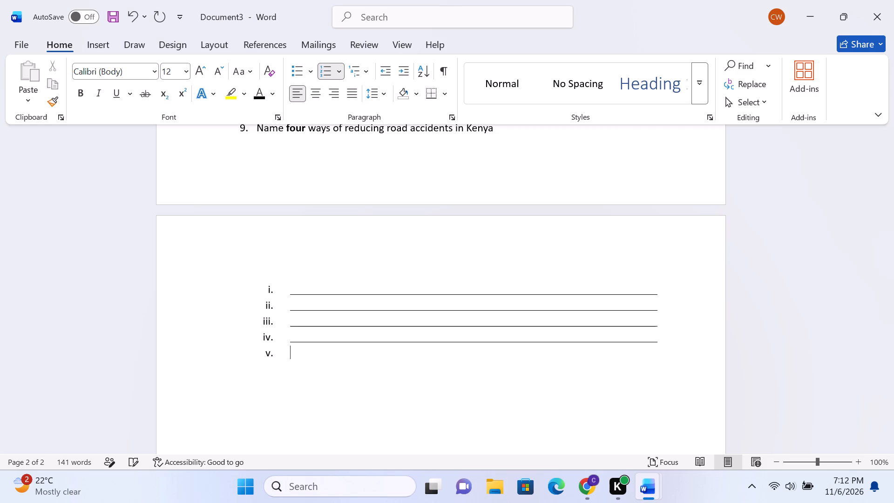
{"action": "key", "text": "shift+underscore"}
{"action": "key", "text": "shift+underscore"}
{"action": "key", "text": "shift+underscore"}
{"action": "key", "text": "shift+underscore"}
{"action": "key", "text": "shift+underscore"}
{"action": "key", "text": "shift+underscore"}
{"action": "key", "text": "shift+underscore"}
{"action": "key", "text": "shift+underscore"}
{"action": "key", "text": "shift+underscore"}
{"action": "key", "text": "shift+underscore"}
{"action": "key", "text": "shift+underscore"}
{"action": "key", "text": "shift+underscore"}
{"action": "key", "text": "shift+underscore"}
{"action": "key", "text": "shift+underscore"}
{"action": "key", "text": "shift+underscore"}
{"action": "key", "text": "shift+underscore"}
{"action": "key", "text": "shift+underscore"}
{"action": "key", "text": "shift+underscore"}
{"action": "key", "text": "shift+underscore"}
{"action": "key", "text": "shift+underscore"}
{"action": "key", "text": "BackSpace"}
{"action": "key", "text": "BackSpace"}
Start numbered question 10 on a new line below question 9's last answer line, outside the Roman-numeral sub-list.
{"action": "key", "text": "Return"}
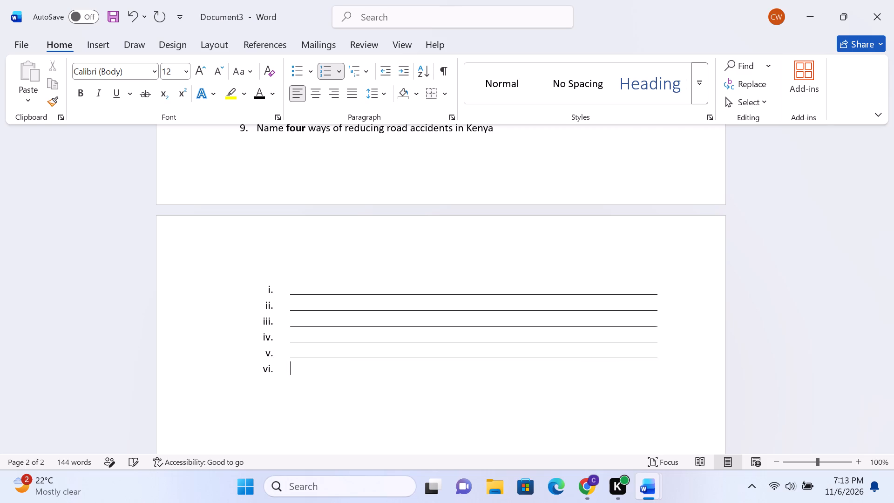
{"action": "key", "text": "BackSpace"}
{"action": "key", "text": "BackSpace"}
{"action": "key", "text": "BackSpace"}
{"action": "type", "text": "10."}
{"action": "key", "text": "space"}
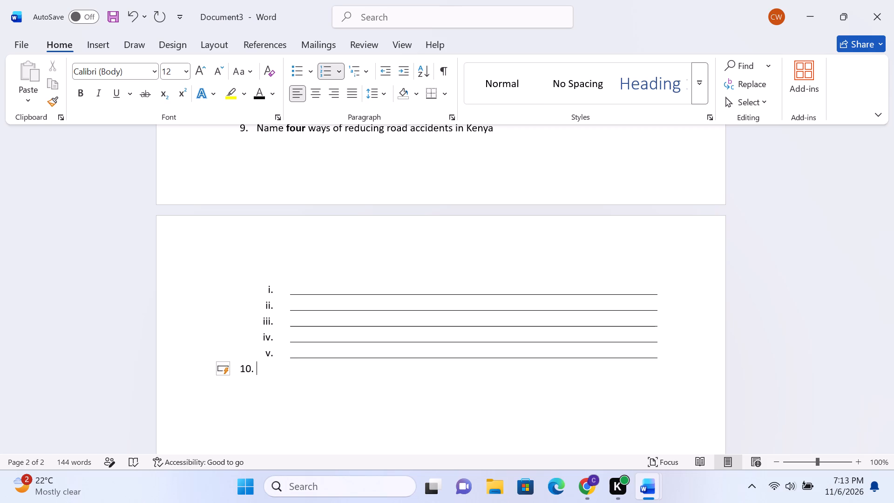
Begin the text of question 10 with "What is", removing the mistyped letters after it.
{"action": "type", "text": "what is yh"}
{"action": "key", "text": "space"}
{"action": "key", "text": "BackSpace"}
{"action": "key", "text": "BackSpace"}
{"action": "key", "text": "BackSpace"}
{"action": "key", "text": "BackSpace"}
Complete question 10 so that it reads "What is the meaning of communication?".
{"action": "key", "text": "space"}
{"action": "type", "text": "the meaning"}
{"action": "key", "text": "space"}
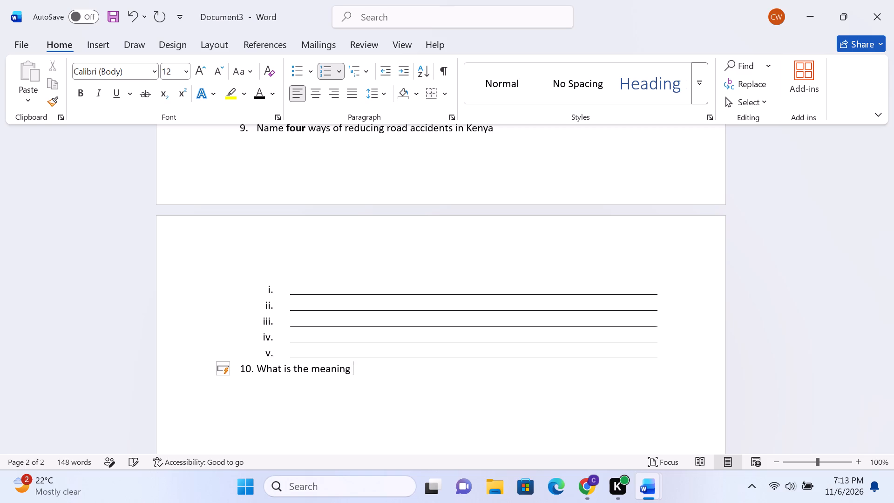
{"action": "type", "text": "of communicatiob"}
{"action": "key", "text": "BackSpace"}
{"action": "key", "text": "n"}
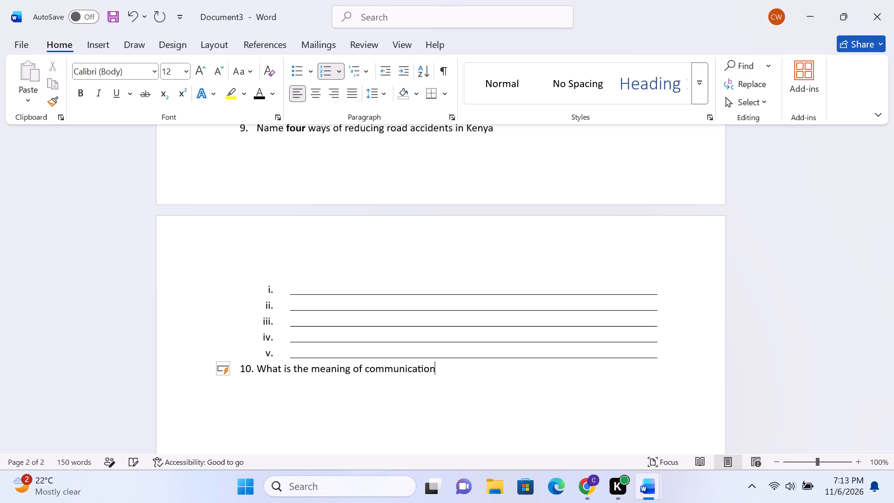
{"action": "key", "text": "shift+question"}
Add an unnumbered underscore answer space of nearly two lines under question 10, ending with a full stop, and dismiss the WhatsApp notification.
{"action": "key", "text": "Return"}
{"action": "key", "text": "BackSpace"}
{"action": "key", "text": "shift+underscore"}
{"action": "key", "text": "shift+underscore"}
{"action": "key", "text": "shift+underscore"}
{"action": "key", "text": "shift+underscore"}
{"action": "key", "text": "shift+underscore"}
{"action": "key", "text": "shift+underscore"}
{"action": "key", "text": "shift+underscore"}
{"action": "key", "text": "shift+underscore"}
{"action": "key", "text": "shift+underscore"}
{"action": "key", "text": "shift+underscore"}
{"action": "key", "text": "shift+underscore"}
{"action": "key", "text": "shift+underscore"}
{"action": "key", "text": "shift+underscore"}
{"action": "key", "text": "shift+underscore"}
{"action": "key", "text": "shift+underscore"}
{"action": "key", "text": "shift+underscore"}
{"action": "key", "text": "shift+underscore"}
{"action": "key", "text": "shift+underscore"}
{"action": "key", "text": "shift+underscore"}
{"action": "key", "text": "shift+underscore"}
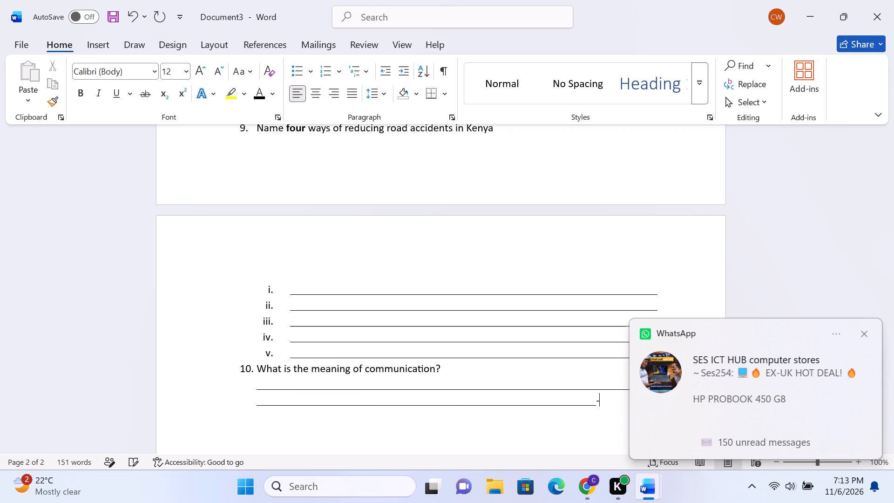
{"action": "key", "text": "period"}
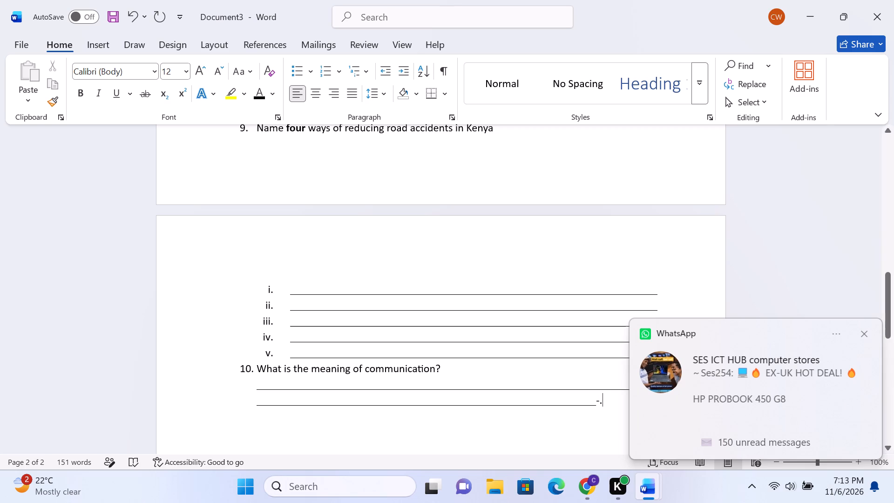
{"action": "left_click", "coordinate": [857, 333]}
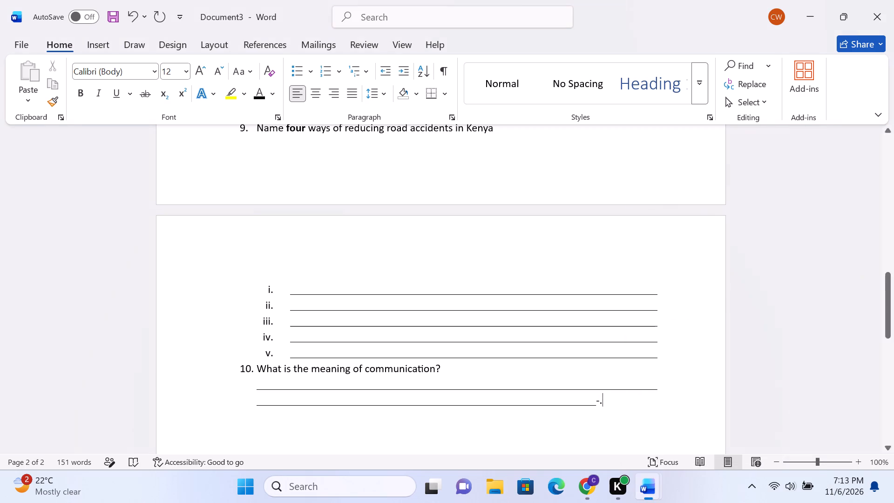
{"action": "key", "text": "BackSpace"}
{"action": "key", "text": "BackSpace"}
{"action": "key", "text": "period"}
Start numbered question 11 below question 10's answer lines with the text "Using your digital device, find".
{"action": "key", "text": "Return"}
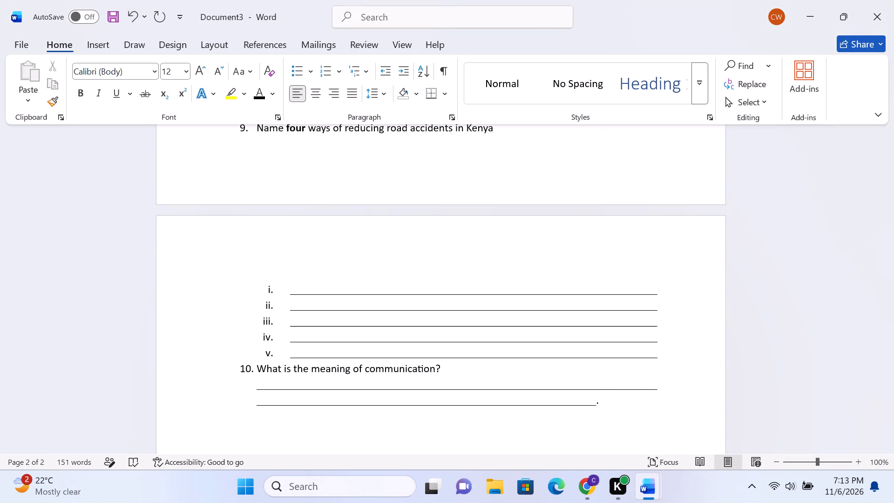
{"action": "key", "text": "BackSpace"}
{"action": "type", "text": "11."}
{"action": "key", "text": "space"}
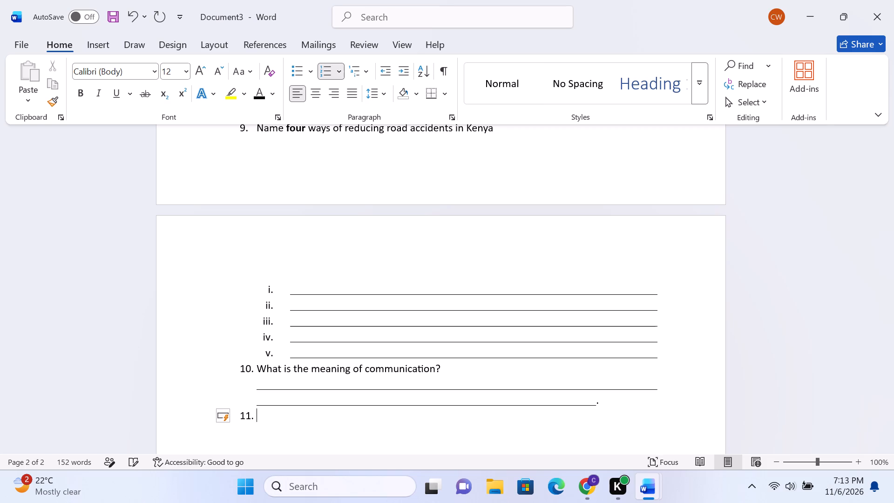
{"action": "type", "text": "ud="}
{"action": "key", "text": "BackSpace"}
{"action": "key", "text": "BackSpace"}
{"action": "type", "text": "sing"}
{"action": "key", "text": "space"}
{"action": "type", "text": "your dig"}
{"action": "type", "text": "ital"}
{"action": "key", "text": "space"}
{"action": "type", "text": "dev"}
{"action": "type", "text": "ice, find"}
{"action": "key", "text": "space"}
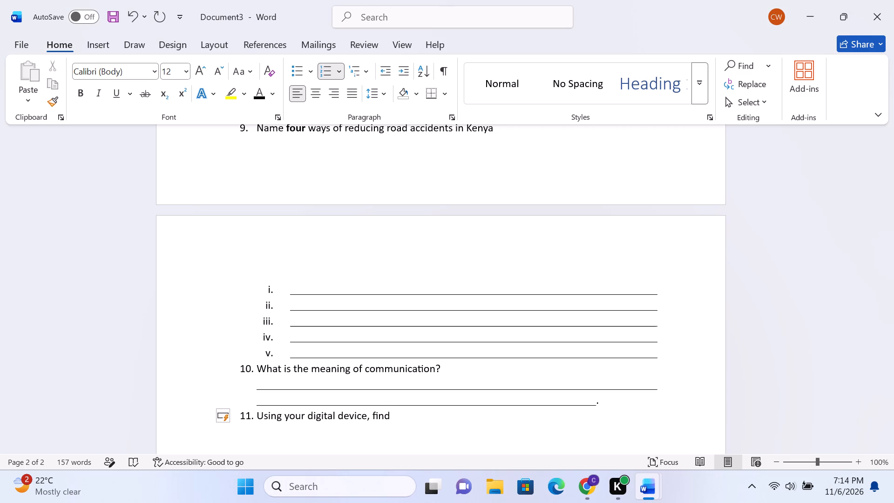
Complete question 11 so it ends "find out and write down four modern forms of communication.".
{"action": "type", "text": "out and write"}
{"action": "key", "text": "space"}
{"action": "type", "text": "down for"}
{"action": "key", "text": "BackSpace"}
{"action": "type", "text": "ur"}
{"action": "key", "text": "space"}
{"action": "type", "text": "moderm"}
{"action": "key", "text": "BackSpace"}
{"action": "type", "text": "n"}
{"action": "key", "text": "space"}
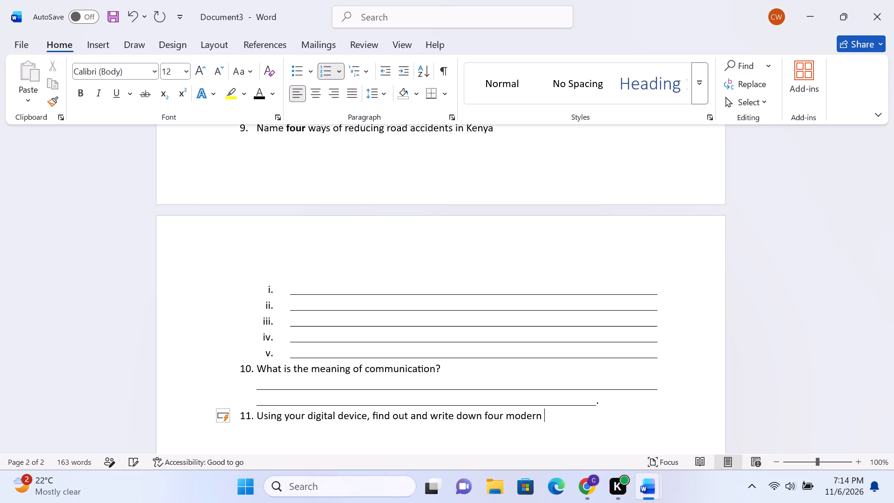
{"action": "type", "text": "form"}
{"action": "type", "text": "s"}
{"action": "key", "text": "space"}
{"action": "type", "text": "of communication"}
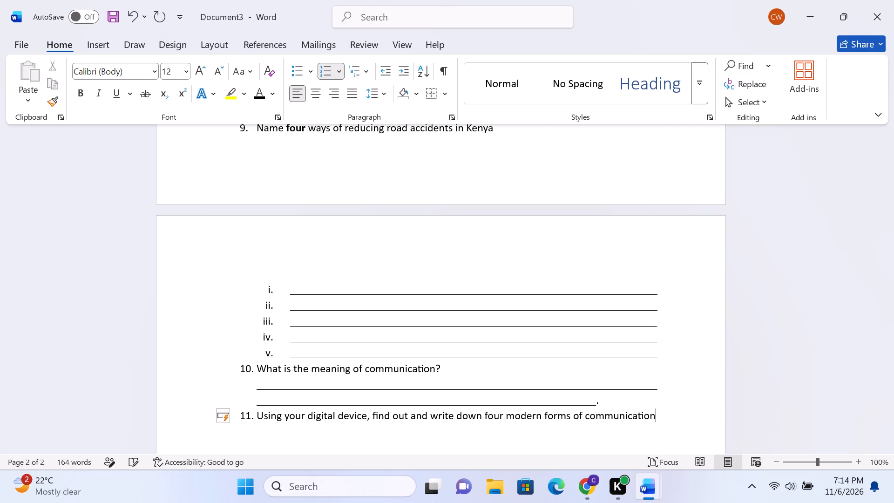
{"action": "key", "text": "period"}
Start an indented numbered sub-list with item 1. on a new line under question 11.
{"action": "key", "text": "Return"}
{"action": "key", "text": "BackSpace"}
{"action": "type", "text": "1."}
{"action": "key", "text": "space"}
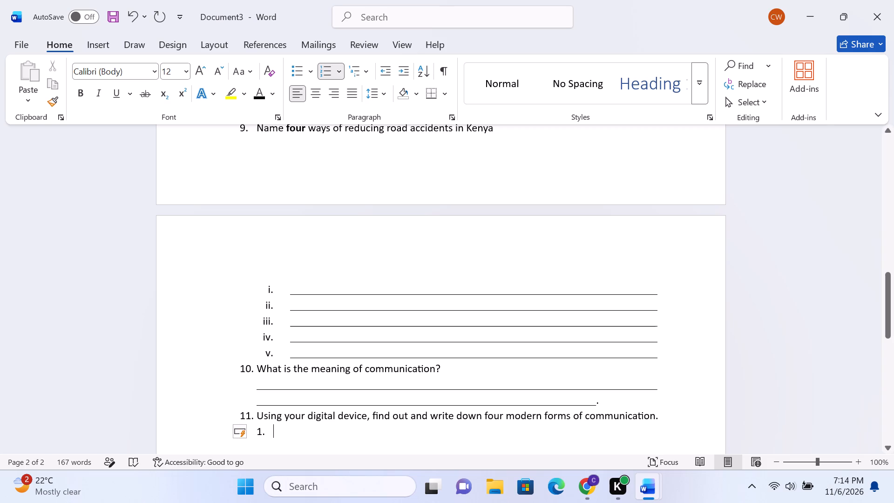
Make the word "four" in question 11 bold.
{"action": "left_click_drag", "start_coordinate": [485, 411], "coordinate": [505, 417]}
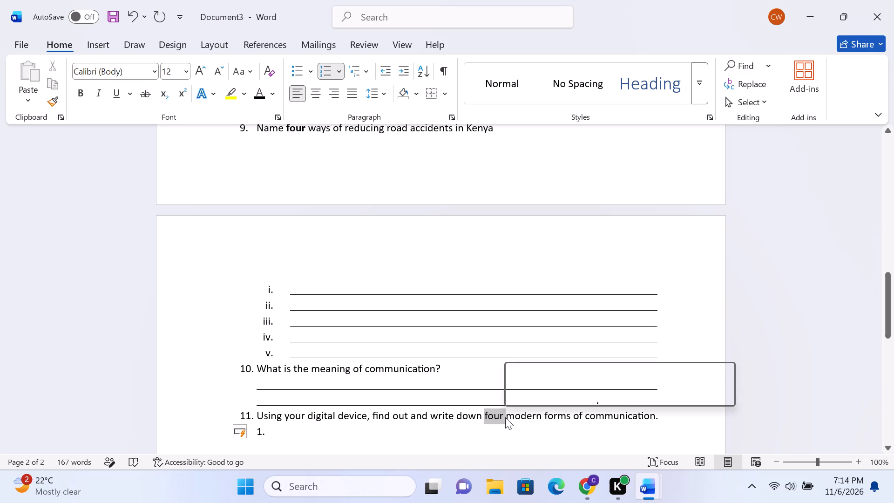
{"action": "left_click", "coordinate": [515, 395]}
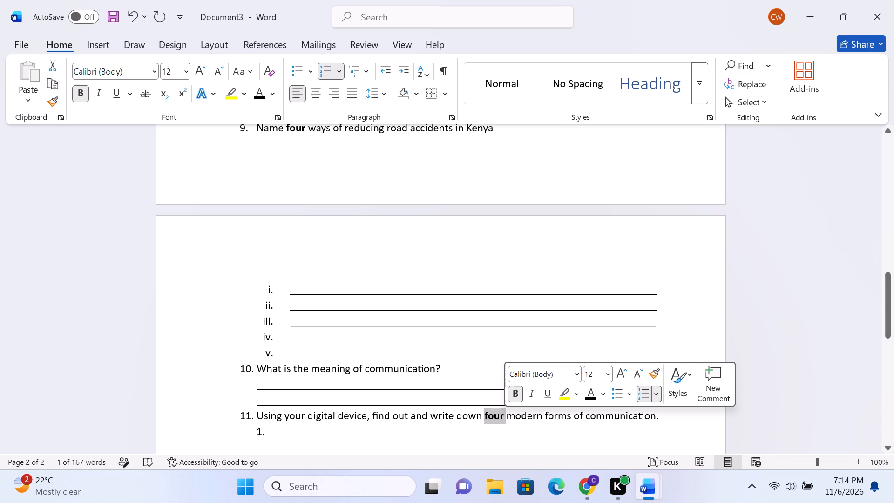
Change the numbering of question 11's sub-list to the lowercase Roman format i., ii., iii.
{"action": "left_click", "coordinate": [296, 438]}
{"action": "left_click_drag", "start_coordinate": [269, 432], "coordinate": [255, 432]}
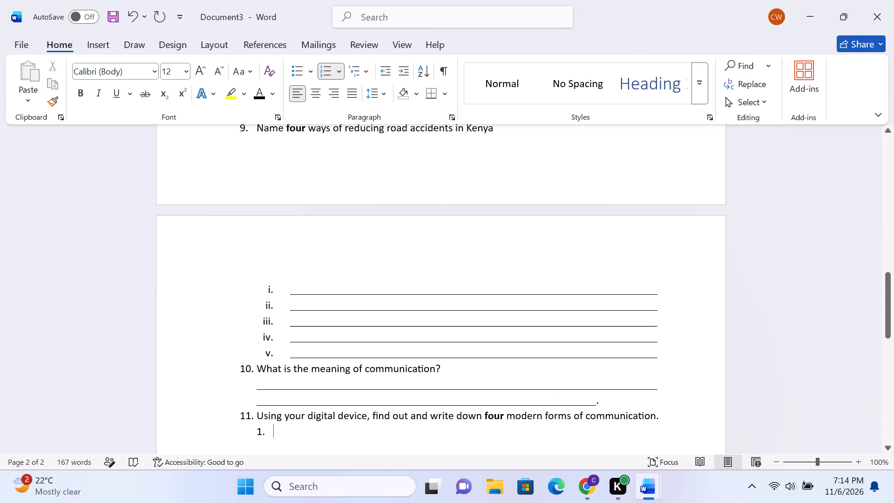
{"action": "left_click_drag", "start_coordinate": [255, 432], "coordinate": [254, 428]}
{"action": "left_click", "coordinate": [254, 428]}
{"action": "left_click_drag", "start_coordinate": [254, 428], "coordinate": [244, 433]}
{"action": "left_click_drag", "start_coordinate": [244, 433], "coordinate": [243, 433]}
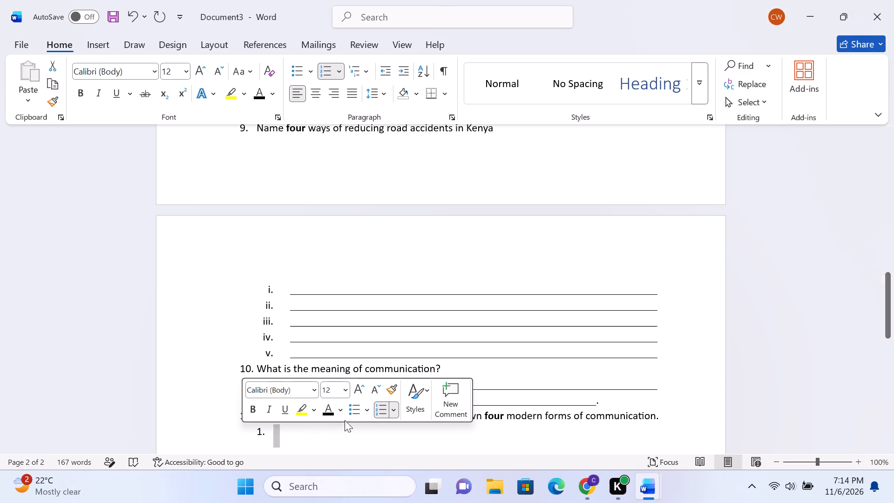
{"action": "left_click", "coordinate": [394, 412]}
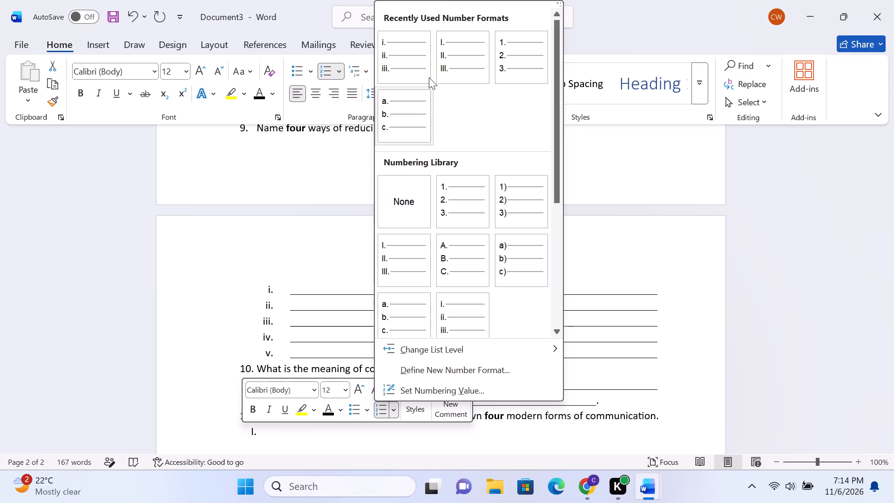
{"action": "left_click", "coordinate": [407, 64]}
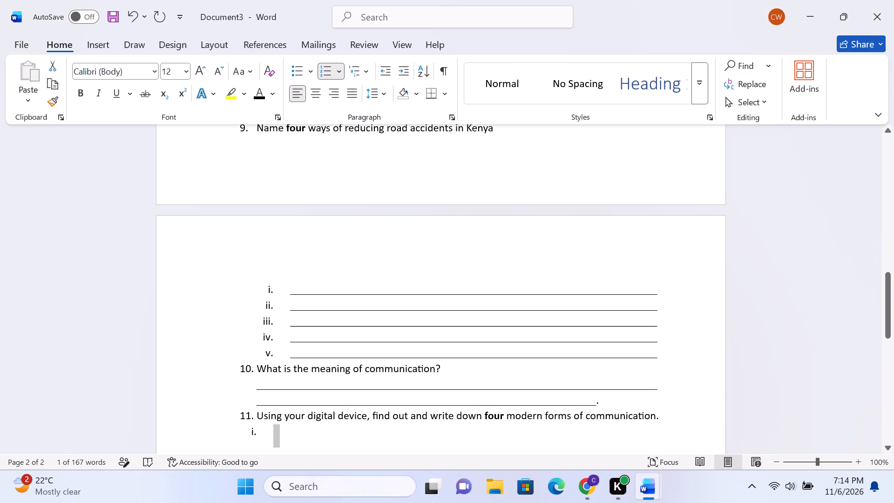
{"action": "left_click", "coordinate": [271, 429]}
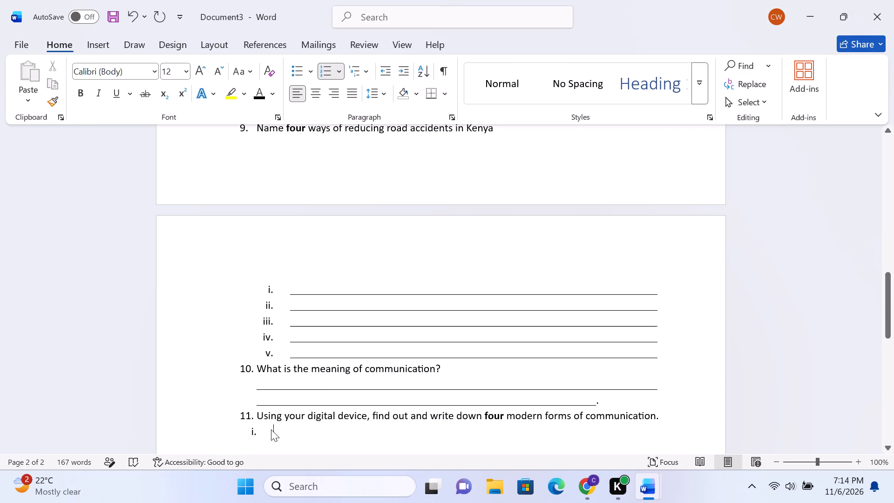
Add an underscore answer line at sub-item i. under question 11, running slightly onto a second line.
{"action": "key", "text": "shift+underscore"}
{"action": "key", "text": "shift+underscore"}
{"action": "key", "text": "shift+underscore"}
{"action": "key", "text": "shift+underscore"}
{"action": "key", "text": "shift+underscore"}
{"action": "key", "text": "shift+underscore"}
{"action": "key", "text": "shift+underscore"}
{"action": "key", "text": "shift+underscore"}
{"action": "key", "text": "shift+underscore"}
{"action": "key", "text": "shift+underscore"}
{"action": "key", "text": "shift+underscore"}
{"action": "key", "text": "shift+underscore"}
{"action": "key", "text": "shift+underscore"}
{"action": "key", "text": "shift+underscore"}
{"action": "key", "text": "shift+underscore"}
{"action": "key", "text": "shift+underscore"}
{"action": "key", "text": "shift+underscore"}
{"action": "key", "text": "shift+underscore"}
{"action": "key", "text": "shift+underscore"}
{"action": "key", "text": "shift+underscore"}
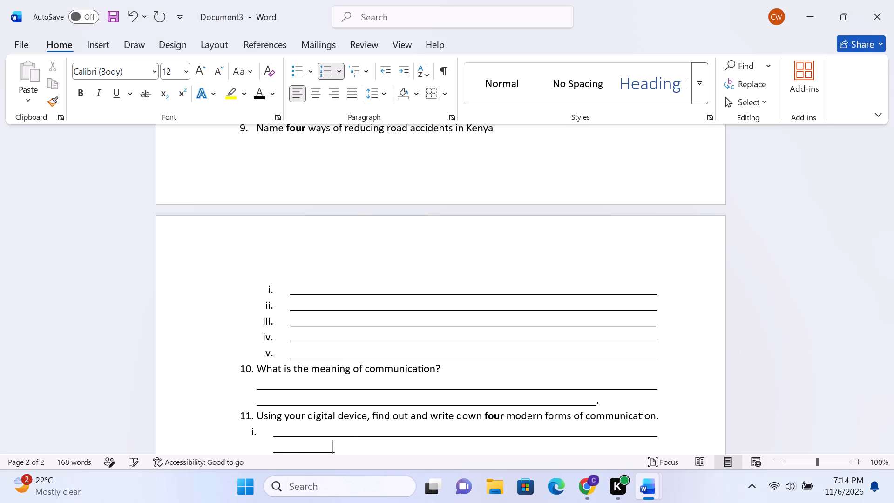
Add sub-item ii. under question 11 with an underscore answer line running onto a second line.
{"action": "key", "text": "Return"}
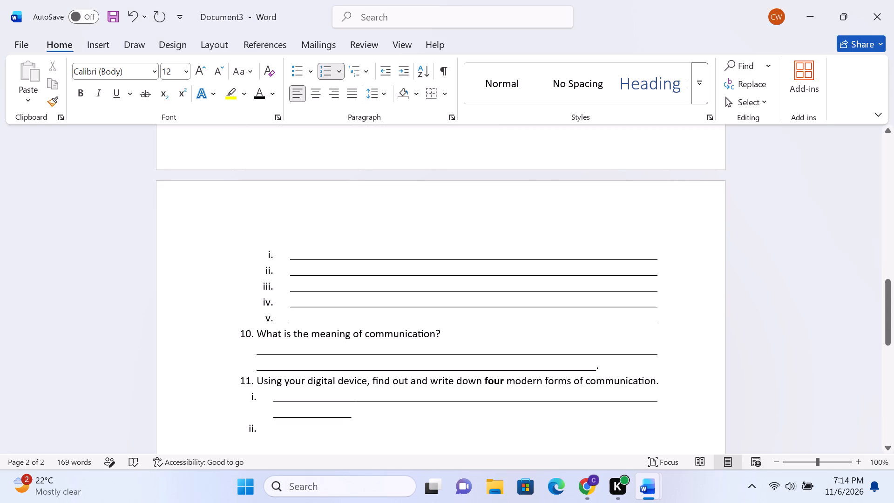
{"action": "key", "text": "shift+underscore"}
{"action": "key", "text": "shift+underscore"}
{"action": "key", "text": "shift+underscore"}
{"action": "key", "text": "shift+underscore"}
{"action": "key", "text": "shift+underscore"}
{"action": "key", "text": "shift+underscore"}
{"action": "key", "text": "shift+underscore"}
{"action": "key", "text": "shift+underscore"}
{"action": "key", "text": "shift+underscore"}
{"action": "key", "text": "shift+underscore"}
{"action": "key", "text": "shift+underscore"}
{"action": "key", "text": "shift+underscore"}
{"action": "key", "text": "shift+underscore"}
{"action": "key", "text": "shift+underscore"}
{"action": "key", "text": "shift+underscore"}
{"action": "key", "text": "shift+underscore"}
{"action": "key", "text": "shift+underscore"}
{"action": "key", "text": "shift+underscore"}
{"action": "key", "text": "shift+underscore"}
{"action": "key", "text": "shift+underscore"}
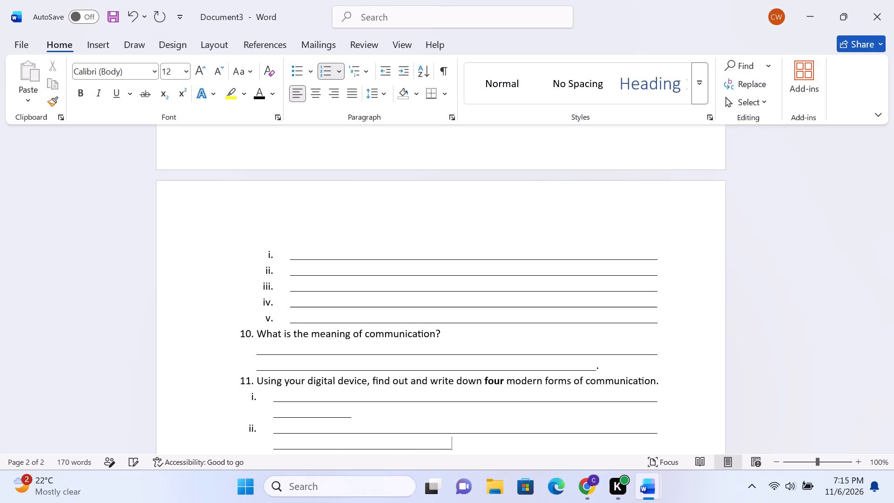
Add sub-item iii. under question 11 with an underscore answer line running slightly onto a second line.
{"action": "key", "text": "Return"}
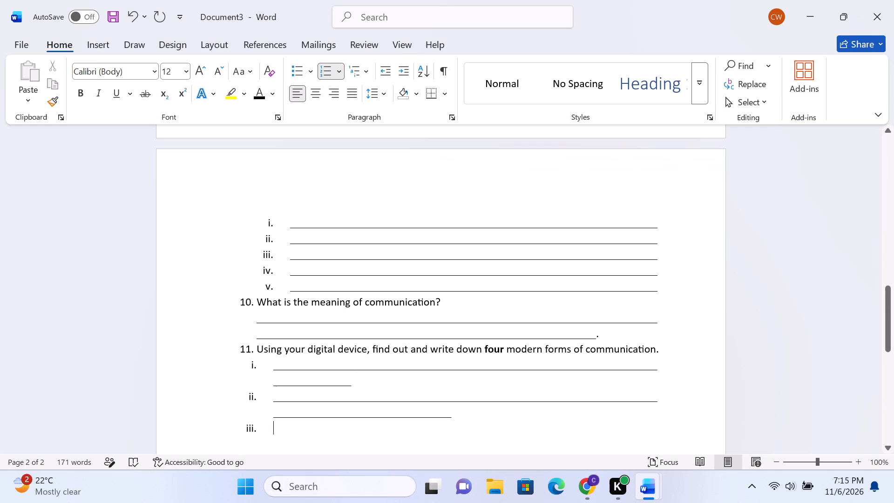
{"action": "key", "text": "shift+underscore"}
{"action": "key", "text": "shift+underscore"}
{"action": "key", "text": "shift+underscore"}
{"action": "key", "text": "shift+underscore"}
{"action": "key", "text": "shift+underscore"}
{"action": "key", "text": "shift+underscore"}
{"action": "key", "text": "shift+underscore"}
{"action": "key", "text": "shift+underscore"}
{"action": "key", "text": "shift+underscore"}
{"action": "key", "text": "shift+underscore"}
{"action": "key", "text": "shift+underscore"}
{"action": "key", "text": "shift+underscore"}
{"action": "key", "text": "shift+underscore"}
{"action": "key", "text": "shift+underscore"}
{"action": "key", "text": "shift+underscore"}
{"action": "key", "text": "shift+underscore"}
{"action": "key", "text": "shift+underscore"}
{"action": "key", "text": "shift+underscore"}
{"action": "key", "text": "shift+underscore"}
{"action": "key", "text": "shift+underscore"}
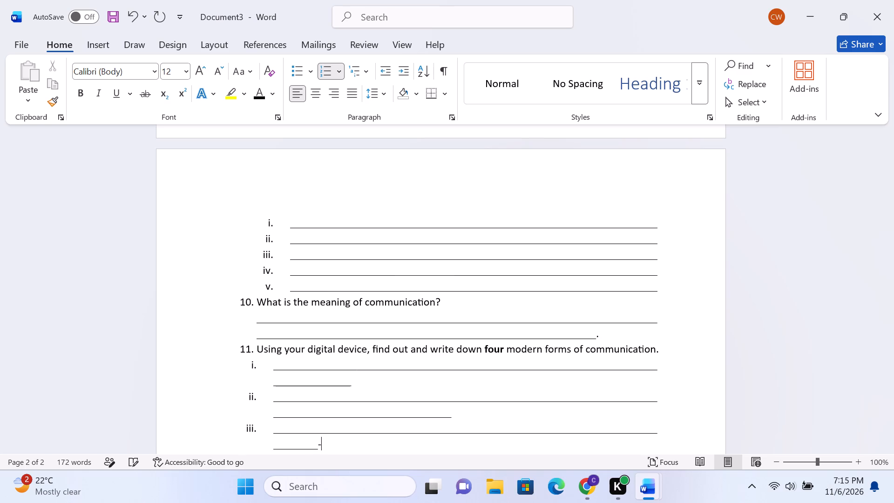
{"action": "key", "text": "backslash"}
Add sub-item iv. under question 11 with an underscore answer line running slightly onto a second line.
{"action": "key", "text": "Return"}
{"action": "key", "text": "shift+underscore"}
{"action": "key", "text": "shift+underscore"}
{"action": "key", "text": "shift+underscore"}
{"action": "key", "text": "shift+underscore"}
{"action": "key", "text": "shift+underscore"}
{"action": "key", "text": "shift+underscore"}
{"action": "key", "text": "shift+underscore"}
{"action": "key", "text": "shift+underscore"}
{"action": "key", "text": "shift+underscore"}
{"action": "key", "text": "shift+underscore"}
{"action": "key", "text": "shift+underscore"}
{"action": "key", "text": "shift+underscore"}
{"action": "key", "text": "shift+underscore"}
{"action": "key", "text": "shift+underscore"}
{"action": "key", "text": "shift+underscore"}
{"action": "key", "text": "shift+underscore"}
{"action": "key", "text": "shift+underscore"}
{"action": "key", "text": "shift+underscore"}
{"action": "key", "text": "shift+underscore"}
{"action": "key", "text": "shift+underscore"}
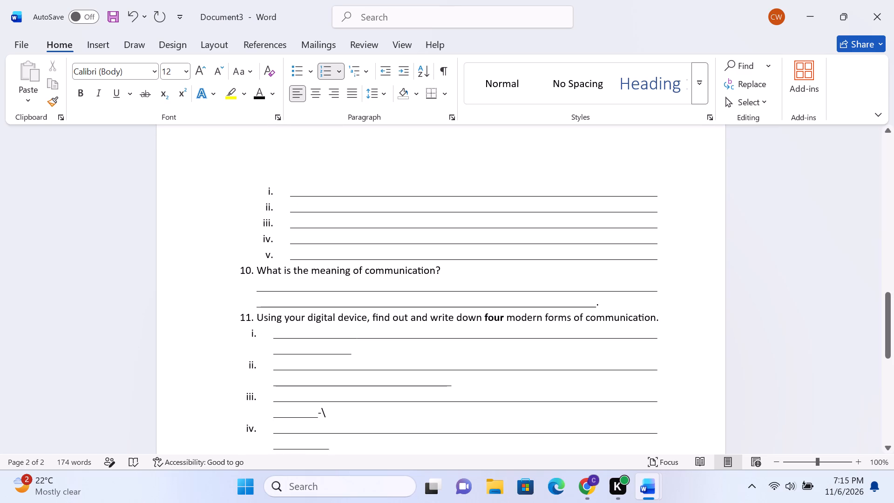
Delete backwards from within sub-item ii.'s answer line under question 11, through sub-item i., to "mode" in the question text.
{"action": "left_click", "coordinate": [362, 359]}
{"action": "key", "text": "BackSpace"}
{"action": "key", "text": "BackSpace"}
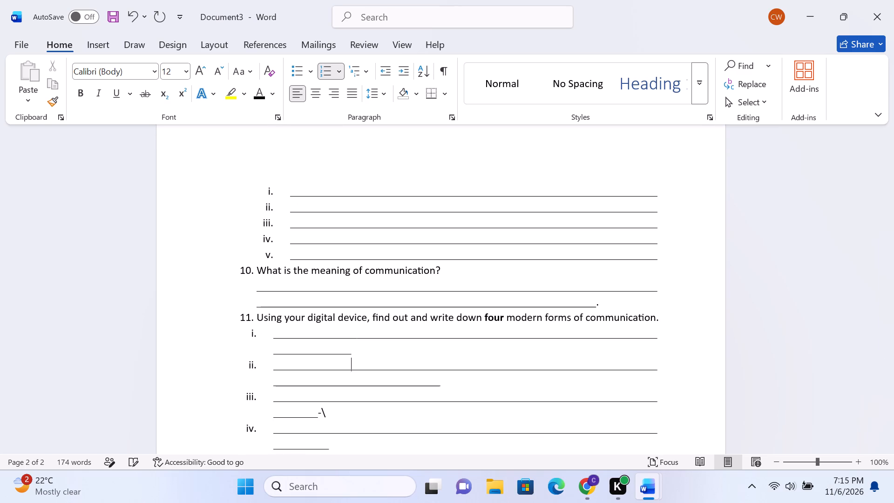
{"action": "key", "text": "BackSpace"}
{"action": "key", "text": "BackSpace"}
{"action": "key", "text": "BackSpace"}
{"action": "key", "text": "BackSpace"}
{"action": "key", "text": "BackSpace"}
{"action": "key", "text": "BackSpace"}
{"action": "key", "text": "BackSpace"}
{"action": "key", "text": "BackSpace"}
{"action": "key", "text": "BackSpace"}
{"action": "key", "text": "BackSpace"}
{"action": "key", "text": "BackSpace"}
{"action": "key", "text": "BackSpace"}
{"action": "key", "text": "BackSpace"}
{"action": "key", "text": "BackSpace"}
{"action": "key", "text": "BackSpace"}
{"action": "key", "text": "BackSpace"}
{"action": "key", "text": "BackSpace"}
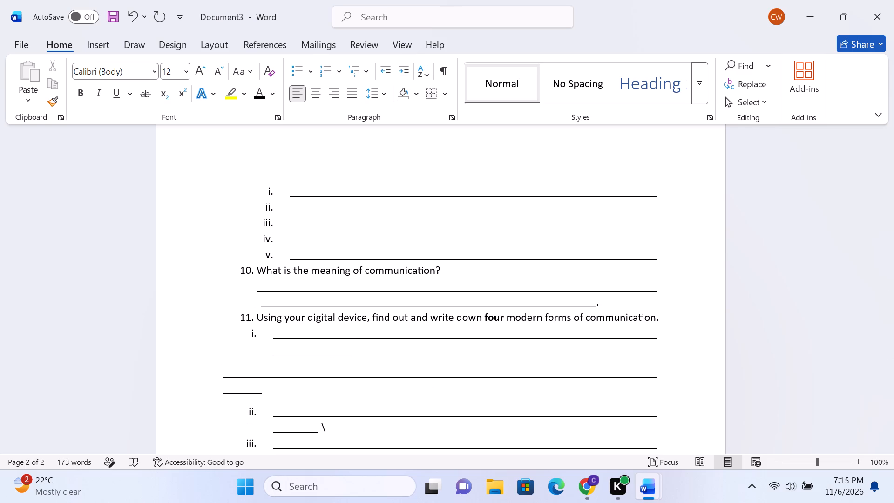
{"action": "key", "text": "BackSpace"}
{"action": "key", "text": "BackSpace"}
{"action": "key", "text": "BackSpace"}
{"action": "key", "text": "BackSpace"}
{"action": "key", "text": "BackSpace"}
{"action": "key", "text": "BackSpace"}
{"action": "key", "text": "BackSpace"}
{"action": "key", "text": "BackSpace"}
{"action": "key", "text": "BackSpace"}
{"action": "key", "text": "BackSpace"}
{"action": "key", "text": "BackSpace"}
{"action": "key", "text": "BackSpace"}
{"action": "key", "text": "BackSpace"}
{"action": "key", "text": "BackSpace"}
{"action": "key", "text": "BackSpace"}
{"action": "key", "text": "BackSpace"}
{"action": "key", "text": "BackSpace"}
{"action": "key", "text": "BackSpace"}
{"action": "key", "text": "BackSpace"}
{"action": "key", "text": "BackSpace"}
{"action": "key", "text": "BackSpace"}
{"action": "key", "text": "BackSpace"}
{"action": "key", "text": "BackSpace"}
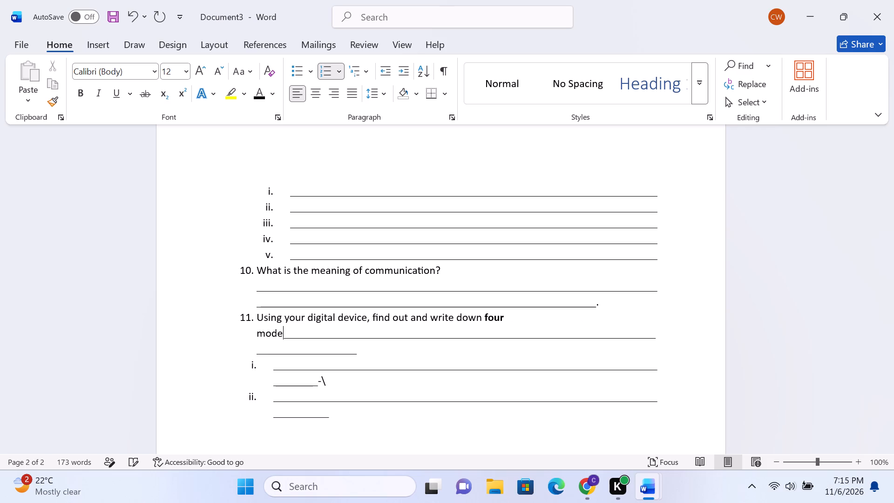
Complete the wording of question 11 after "mode" so it reads "modern forms of communication.".
{"action": "type", "text": "rn"}
{"action": "key", "text": "space"}
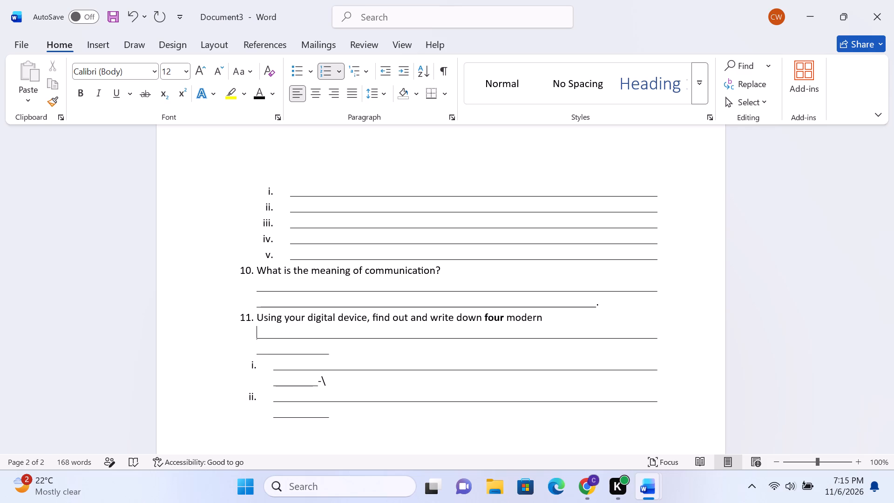
{"action": "type", "text": "forms of communicta="}
{"action": "key", "text": "BackSpace"}
{"action": "key", "text": "BackSpace"}
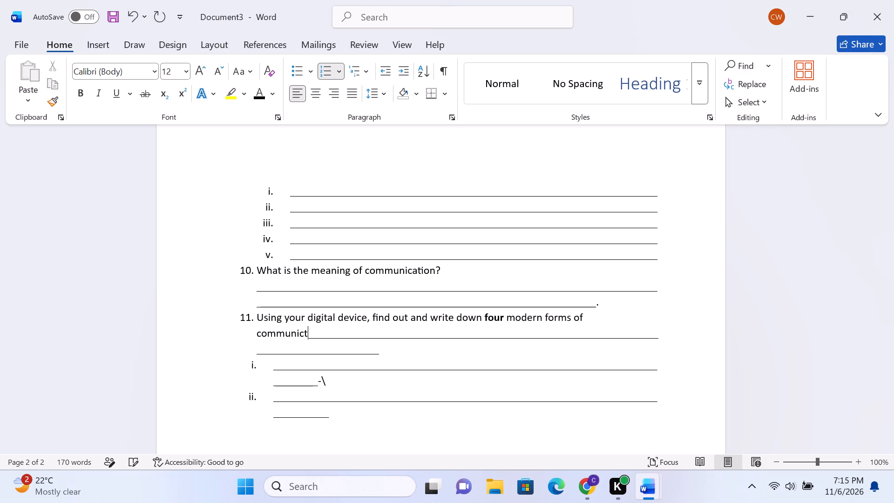
{"action": "key", "text": "BackSpace"}
{"action": "type", "text": "ation"}
{"action": "key", "text": "period"}
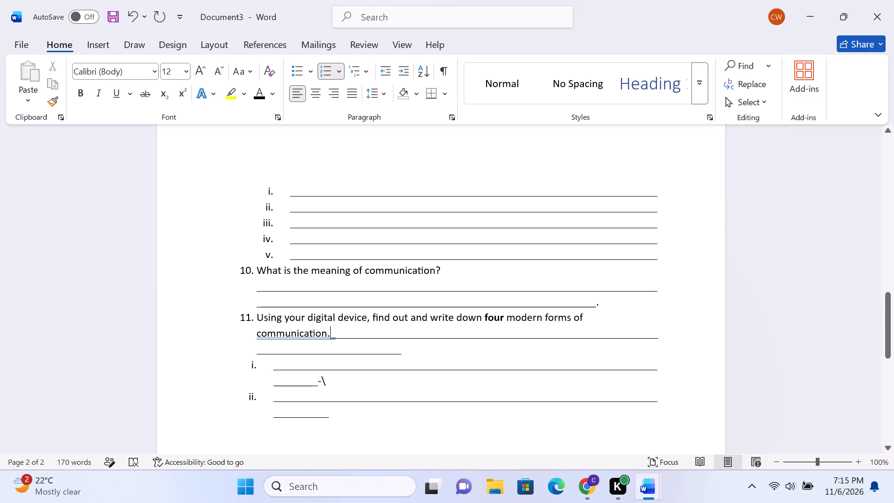
Delete all the leftover underscore lines and Roman-numeral sub-items following the text of question 11.
{"action": "left_click_drag", "start_coordinate": [333, 337], "coordinate": [605, 415]}
{"action": "key", "text": "BackSpace"}
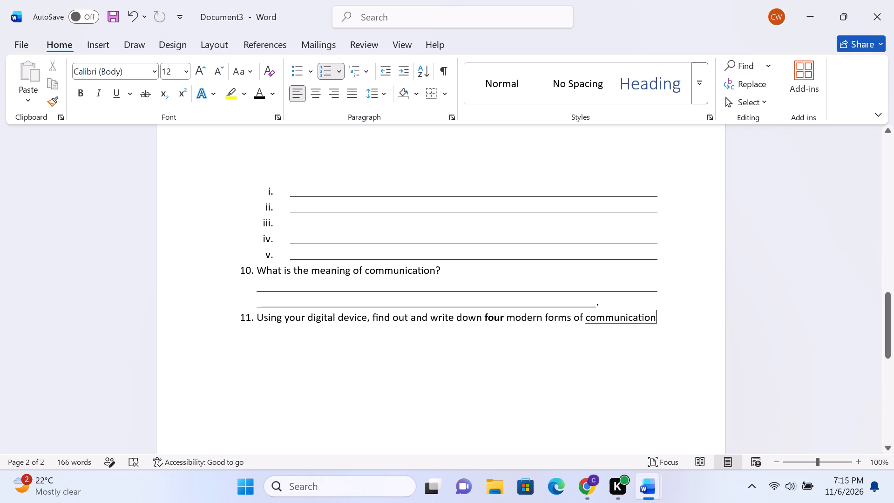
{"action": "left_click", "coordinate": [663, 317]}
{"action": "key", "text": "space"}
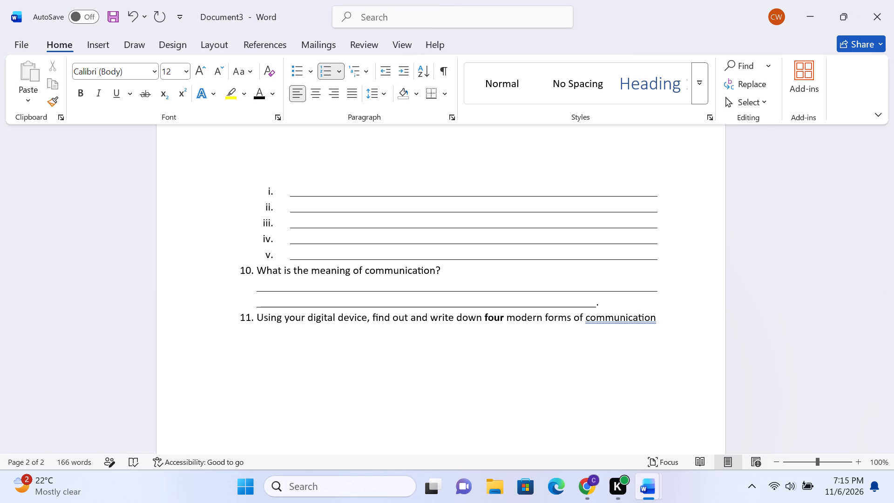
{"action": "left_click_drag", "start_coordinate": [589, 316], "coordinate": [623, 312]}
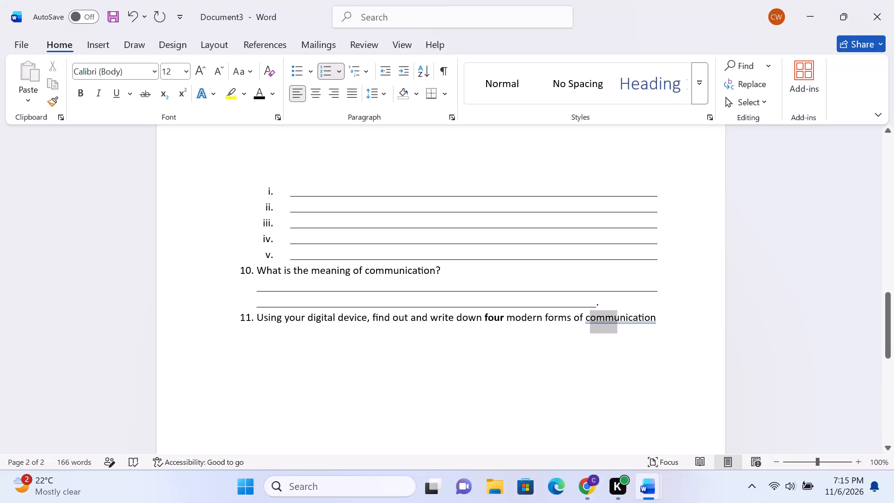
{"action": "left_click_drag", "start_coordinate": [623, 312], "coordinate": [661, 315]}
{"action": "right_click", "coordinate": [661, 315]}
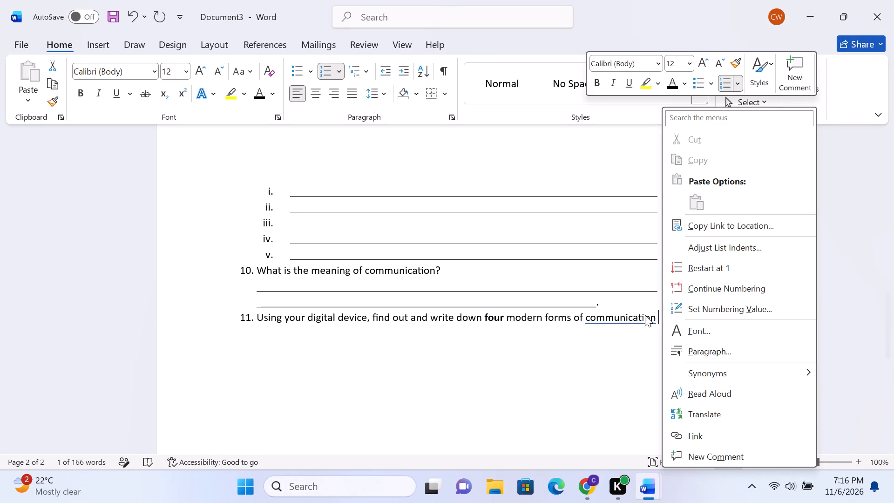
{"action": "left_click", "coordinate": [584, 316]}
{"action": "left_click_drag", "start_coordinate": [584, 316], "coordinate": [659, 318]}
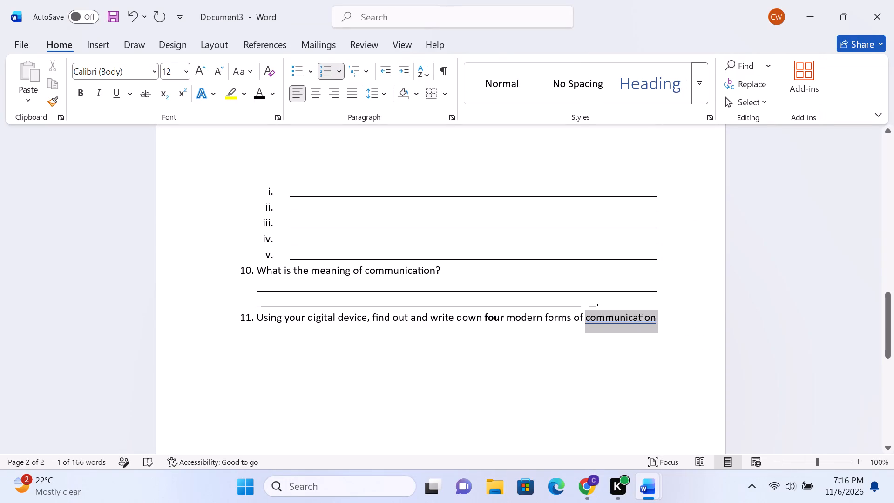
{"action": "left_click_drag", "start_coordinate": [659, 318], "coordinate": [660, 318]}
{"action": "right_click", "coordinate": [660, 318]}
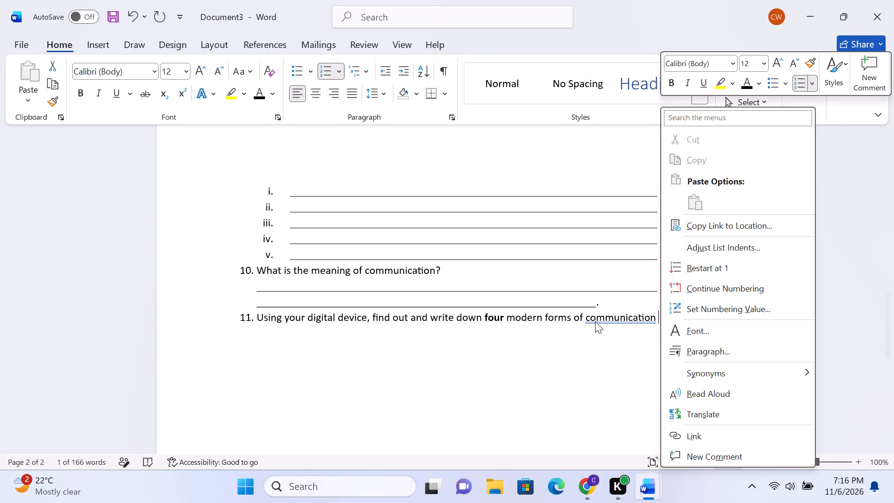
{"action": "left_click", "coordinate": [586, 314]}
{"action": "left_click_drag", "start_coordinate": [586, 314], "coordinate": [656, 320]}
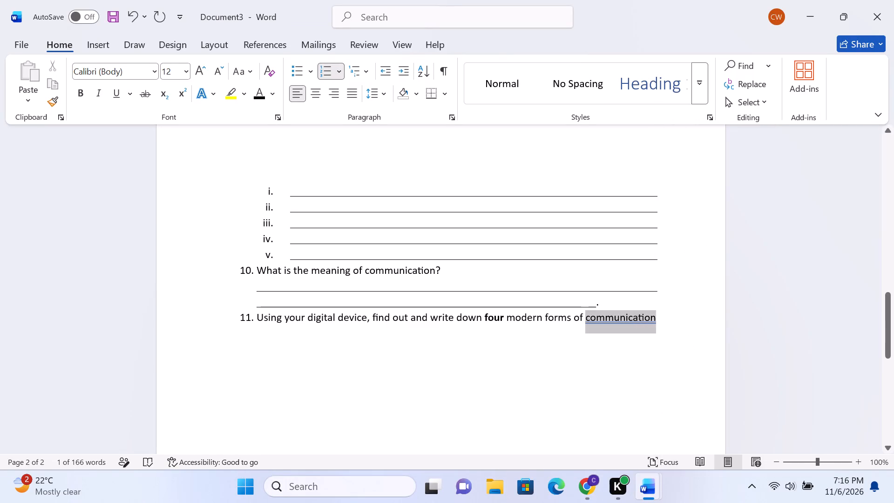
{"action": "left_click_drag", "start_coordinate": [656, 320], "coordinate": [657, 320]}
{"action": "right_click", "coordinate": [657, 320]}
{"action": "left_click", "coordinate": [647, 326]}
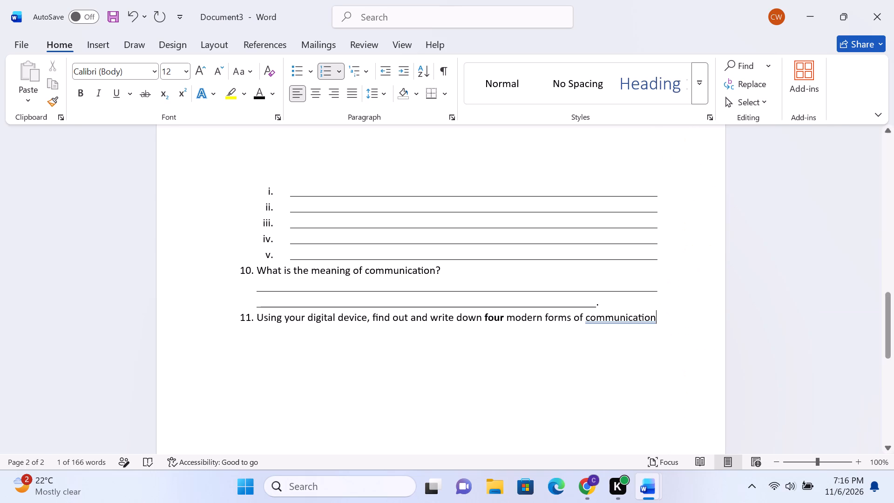
Retype the last word of question 11 as "communication." with a closing full stop.
{"action": "key", "text": "BackSpace"}
{"action": "key", "text": "BackSpace"}
{"action": "key", "text": "BackSpace"}
{"action": "key", "text": "BackSpace"}
{"action": "key", "text": "BackSpace"}
{"action": "key", "text": "BackSpace"}
{"action": "key", "text": "BackSpace"}
{"action": "key", "text": "BackSpace"}
{"action": "key", "text": "BackSpace"}
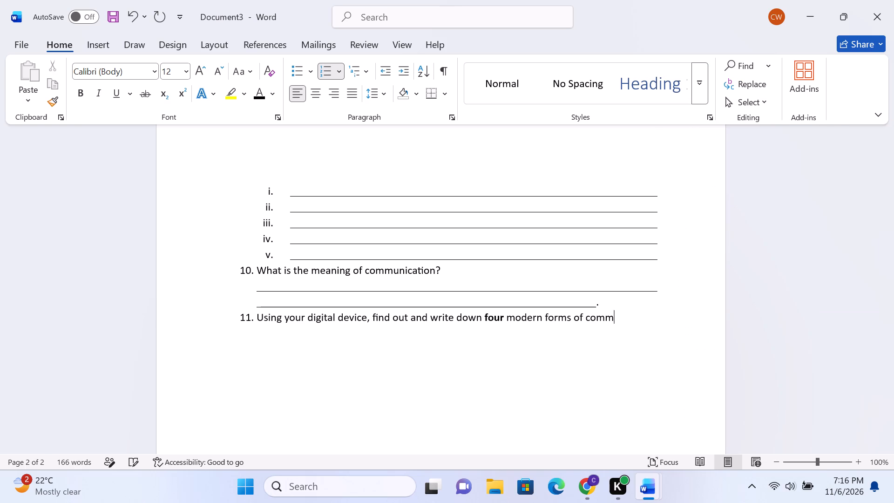
{"action": "key", "text": "BackSpace"}
{"action": "key", "text": "BackSpace"}
{"action": "type", "text": "mmunication"}
{"action": "key", "text": "period"}
Start a new sub-list on the line below question 11 and set its numbering to the i., ii., iii. format.
{"action": "key", "text": "Return"}
{"action": "key", "text": "BackSpace"}
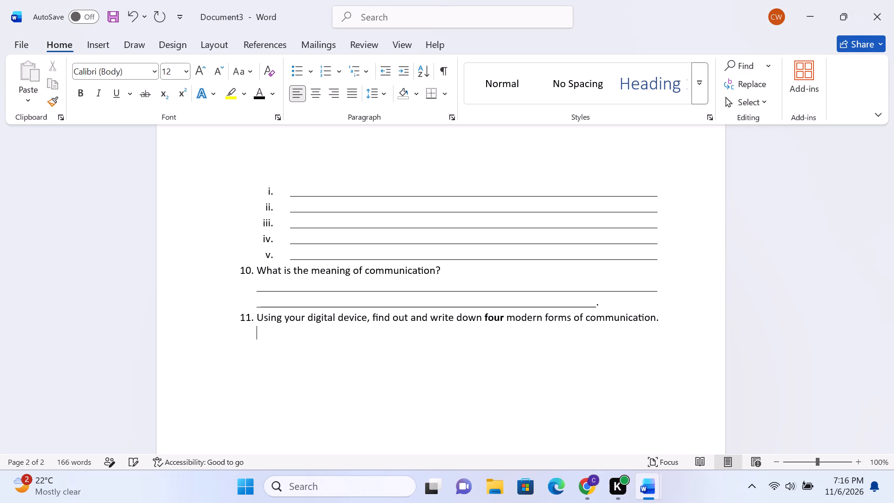
{"action": "type", "text": "1."}
{"action": "key", "text": "space"}
{"action": "left_click_drag", "start_coordinate": [275, 333], "coordinate": [272, 334]}
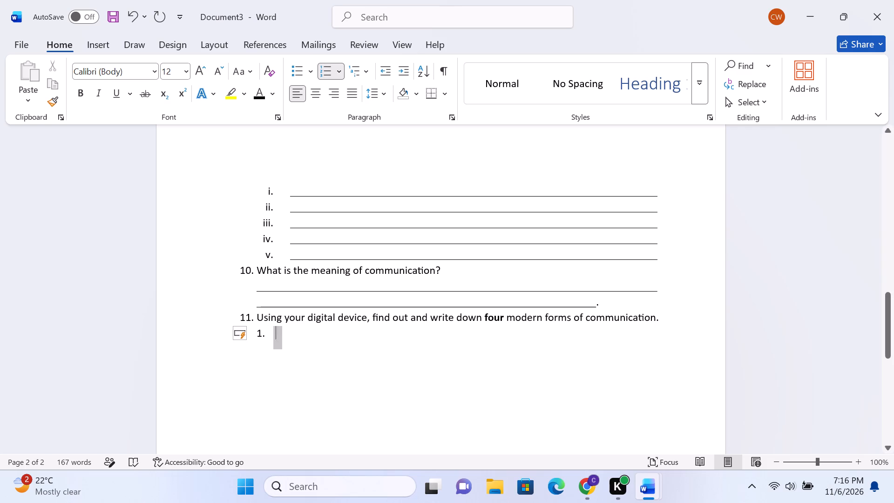
{"action": "left_click_drag", "start_coordinate": [272, 334], "coordinate": [263, 334]}
{"action": "left_click", "coordinate": [419, 310]}
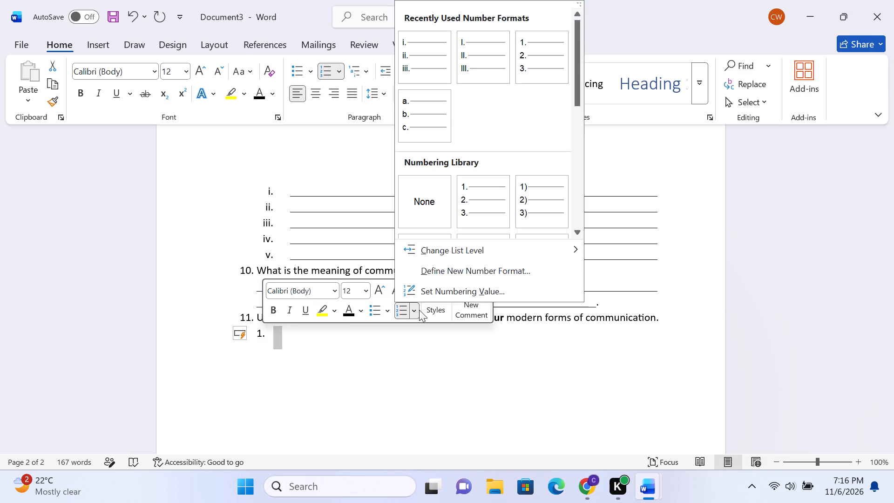
{"action": "left_click", "coordinate": [430, 55]}
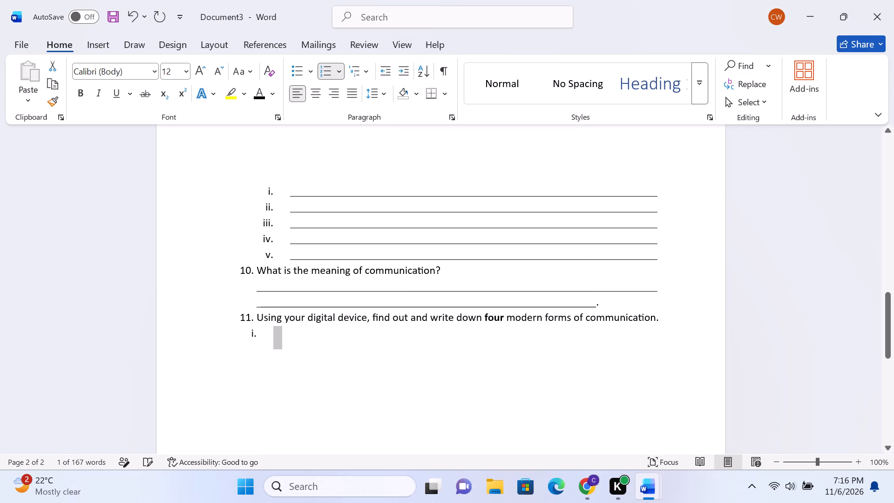
{"action": "left_click", "coordinate": [303, 324]}
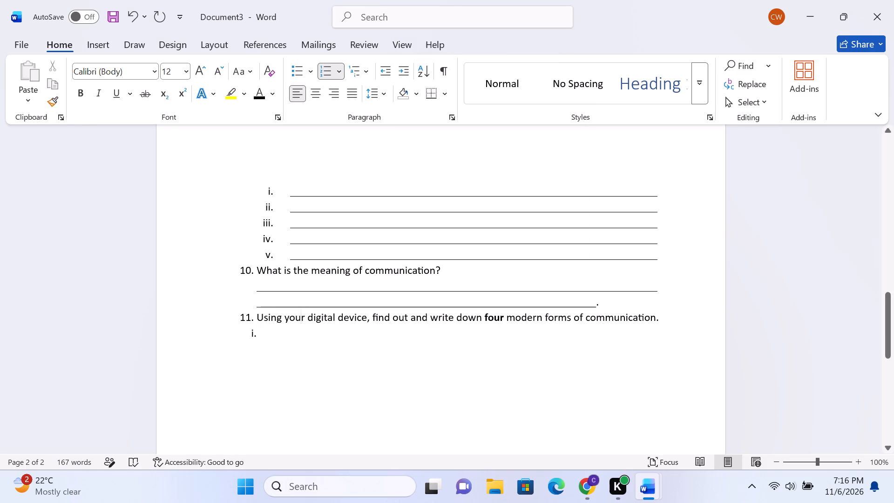
{"action": "left_click", "coordinate": [258, 338]}
Fill sub-item i. under question 11 with an underscore answer line trimmed to exactly one full line.
{"action": "key", "text": "shift+underscore"}
{"action": "key", "text": "shift+underscore"}
{"action": "key", "text": "shift+underscore"}
{"action": "key", "text": "shift+underscore"}
{"action": "key", "text": "shift+underscore"}
{"action": "key", "text": "shift+underscore"}
{"action": "key", "text": "shift+underscore"}
{"action": "key", "text": "shift+underscore"}
{"action": "key", "text": "shift+underscore"}
{"action": "key", "text": "shift+underscore"}
{"action": "key", "text": "shift+underscore"}
{"action": "key", "text": "shift+underscore"}
{"action": "key", "text": "shift+underscore"}
{"action": "key", "text": "shift+underscore"}
{"action": "key", "text": "shift+underscore"}
{"action": "key", "text": "shift+underscore"}
{"action": "key", "text": "shift+underscore"}
{"action": "key", "text": "shift+underscore"}
{"action": "key", "text": "shift+underscore"}
{"action": "key", "text": "shift+underscore"}
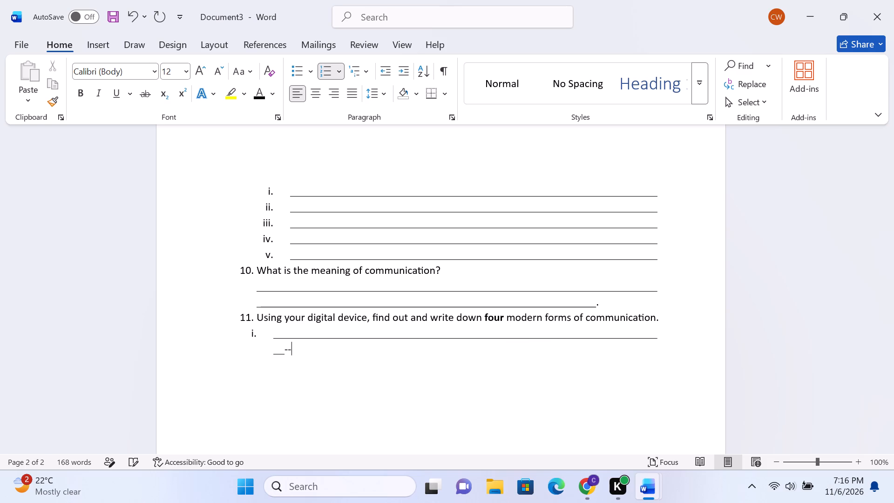
{"action": "key", "text": "BackSpace"}
{"action": "key", "text": "BackSpace"}
{"action": "key", "text": "BackSpace"}
{"action": "key", "text": "BackSpace"}
Add sub-item ii. under question 11 with an underscore answer line trimmed to exactly one full line.
{"action": "key", "text": "Return"}
{"action": "key", "text": "shift+underscore"}
{"action": "key", "text": "shift+underscore"}
{"action": "key", "text": "shift+underscore"}
{"action": "key", "text": "shift+underscore"}
{"action": "key", "text": "shift+underscore"}
{"action": "key", "text": "shift+underscore"}
{"action": "key", "text": "shift+underscore"}
{"action": "key", "text": "shift+underscore"}
{"action": "key", "text": "shift+underscore"}
{"action": "key", "text": "shift+underscore"}
{"action": "key", "text": "shift+underscore"}
{"action": "key", "text": "shift+underscore"}
{"action": "key", "text": "shift+underscore"}
{"action": "key", "text": "shift+underscore"}
{"action": "key", "text": "shift+underscore"}
{"action": "key", "text": "shift+underscore"}
{"action": "key", "text": "shift+underscore"}
{"action": "key", "text": "shift+underscore"}
{"action": "key", "text": "shift+underscore"}
{"action": "key", "text": "shift+underscore"}
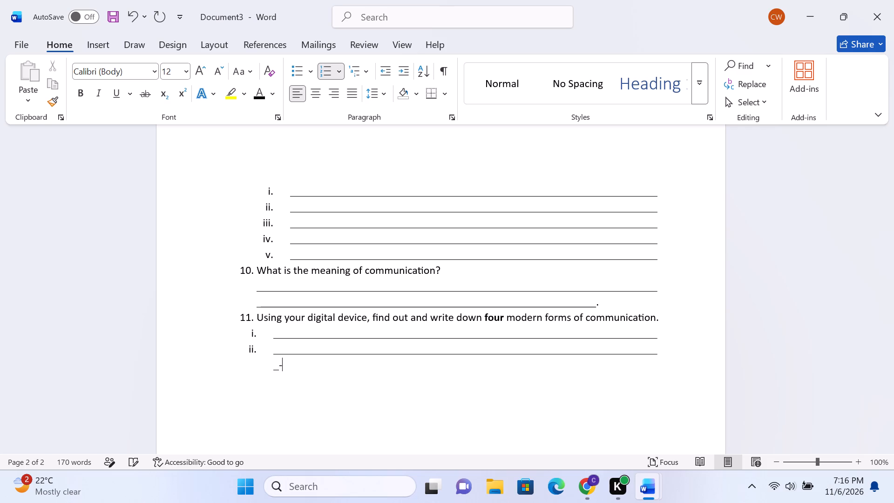
{"action": "key", "text": "BackSpace"}
{"action": "key", "text": "BackSpace"}
Start sub-item iii. under question 11.
{"action": "key", "text": "Return"}
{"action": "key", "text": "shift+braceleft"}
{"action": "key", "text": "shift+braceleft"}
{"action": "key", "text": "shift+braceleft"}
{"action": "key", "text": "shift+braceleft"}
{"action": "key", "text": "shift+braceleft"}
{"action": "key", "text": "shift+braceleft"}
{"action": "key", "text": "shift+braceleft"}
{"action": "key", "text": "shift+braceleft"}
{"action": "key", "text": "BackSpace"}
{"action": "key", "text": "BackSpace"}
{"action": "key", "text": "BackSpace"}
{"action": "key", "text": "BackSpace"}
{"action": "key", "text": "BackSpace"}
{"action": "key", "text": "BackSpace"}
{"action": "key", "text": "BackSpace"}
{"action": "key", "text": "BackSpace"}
Fill sub-item iii. under question 11 with an underscore answer line trimmed to exactly one full line.
{"action": "key", "text": "shift+underscore"}
{"action": "key", "text": "shift+underscore"}
{"action": "key", "text": "shift+underscore"}
{"action": "key", "text": "shift+underscore"}
{"action": "key", "text": "shift+underscore"}
{"action": "key", "text": "shift+underscore"}
{"action": "key", "text": "shift+underscore"}
{"action": "key", "text": "shift+underscore"}
{"action": "key", "text": "shift+underscore"}
{"action": "key", "text": "shift+underscore"}
{"action": "key", "text": "shift+underscore"}
{"action": "key", "text": "shift+underscore"}
{"action": "key", "text": "shift+underscore"}
{"action": "key", "text": "shift+underscore"}
{"action": "key", "text": "shift+underscore"}
{"action": "key", "text": "shift+underscore"}
{"action": "key", "text": "shift+underscore"}
{"action": "key", "text": "shift+underscore"}
{"action": "key", "text": "shift+underscore"}
{"action": "key", "text": "shift+underscore"}
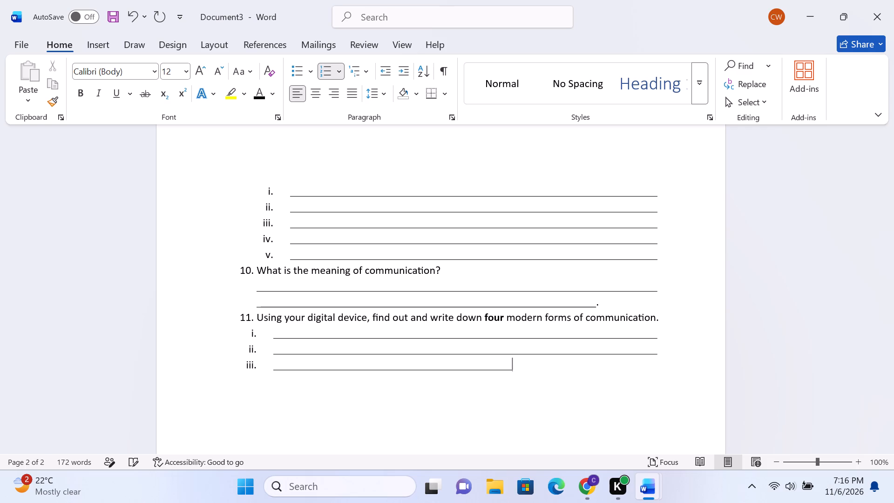
{"action": "key", "text": "BackSpace"}
{"action": "key", "text": "BackSpace"}
{"action": "key", "text": "BackSpace"}
Add sub-item iv. under question 11 with an underscore answer line trimmed to exactly one full line.
{"action": "key", "text": "Return"}
{"action": "key", "text": "shift+underscore"}
{"action": "key", "text": "shift+underscore"}
{"action": "key", "text": "shift+underscore"}
{"action": "key", "text": "shift+underscore"}
{"action": "key", "text": "shift+underscore"}
{"action": "key", "text": "shift+underscore"}
{"action": "key", "text": "shift+underscore"}
{"action": "key", "text": "shift+underscore"}
{"action": "key", "text": "shift+underscore"}
{"action": "key", "text": "shift+underscore"}
{"action": "key", "text": "shift+underscore"}
{"action": "key", "text": "shift+underscore"}
{"action": "key", "text": "shift+underscore"}
{"action": "key", "text": "shift+underscore"}
{"action": "key", "text": "shift+underscore"}
{"action": "key", "text": "shift+underscore"}
{"action": "key", "text": "shift+underscore"}
{"action": "key", "text": "shift+underscore"}
{"action": "key", "text": "shift+underscore"}
{"action": "key", "text": "shift+underscore"}
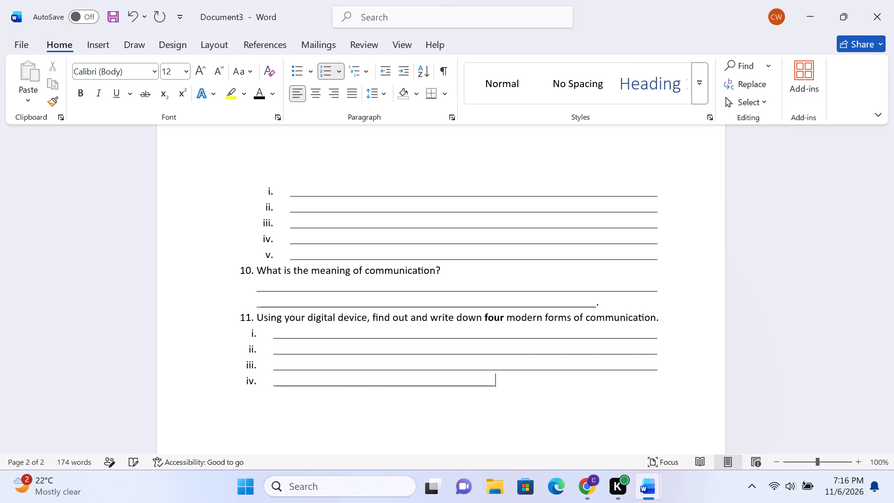
{"action": "key", "text": "BackSpace"}
{"action": "key", "text": "BackSpace"}
End the Roman-numeral sub-list and add question 12 at the main numbering level: "What is wildlife?".
{"action": "key", "text": "Return"}
{"action": "key", "text": "BackSpace"}
{"action": "key", "text": "BackSpace"}
{"action": "key", "text": "BackSpace"}
{"action": "type", "text": "12."}
{"action": "key", "text": "space"}
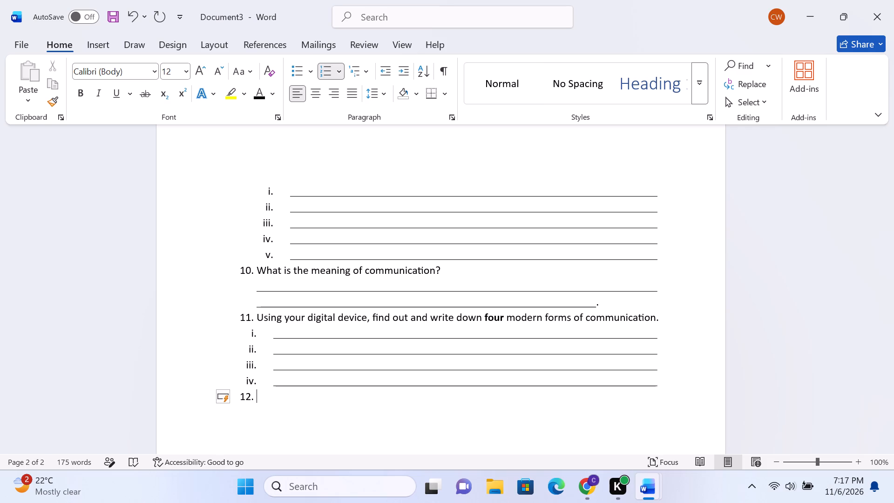
{"action": "type", "text": "what is"}
{"action": "key", "text": "space"}
{"action": "type", "text": "wilf"}
{"action": "key", "text": "BackSpace"}
{"action": "type", "text": "dlife"}
{"action": "type", "text": "?"}
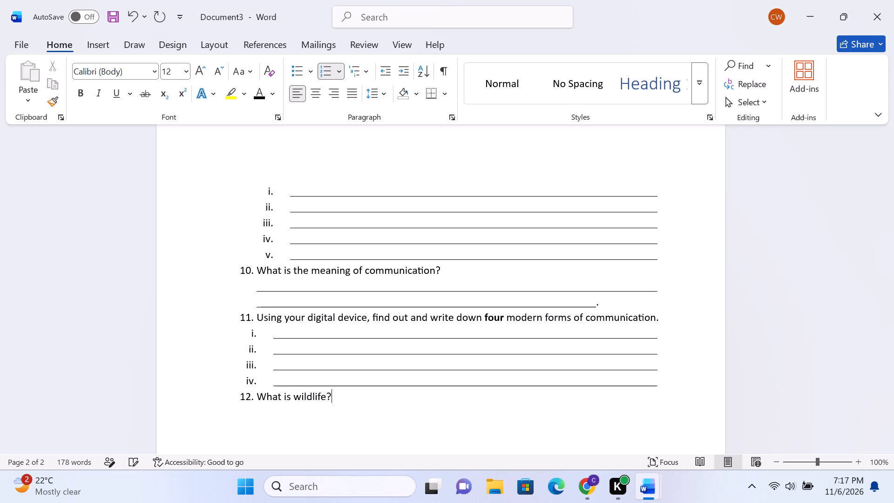
Add an underscore answer space of nearly two full lines below question 12.
{"action": "key", "text": "space"}
{"action": "key", "text": "shift+underscore"}
{"action": "key", "text": "shift+underscore"}
{"action": "key", "text": "shift+underscore"}
{"action": "key", "text": "shift+underscore"}
{"action": "key", "text": "shift+underscore"}
{"action": "key", "text": "shift+underscore"}
{"action": "key", "text": "shift+underscore"}
{"action": "key", "text": "shift+underscore"}
{"action": "key", "text": "shift+underscore"}
{"action": "key", "text": "shift+underscore"}
{"action": "key", "text": "shift+underscore"}
{"action": "key", "text": "shift+underscore"}
{"action": "key", "text": "shift+underscore"}
{"action": "key", "text": "shift+underscore"}
{"action": "key", "text": "shift+underscore"}
{"action": "key", "text": "shift+underscore"}
{"action": "key", "text": "shift+underscore"}
{"action": "key", "text": "shift+underscore"}
{"action": "key", "text": "shift+underscore"}
{"action": "key", "text": "shift+underscore"}
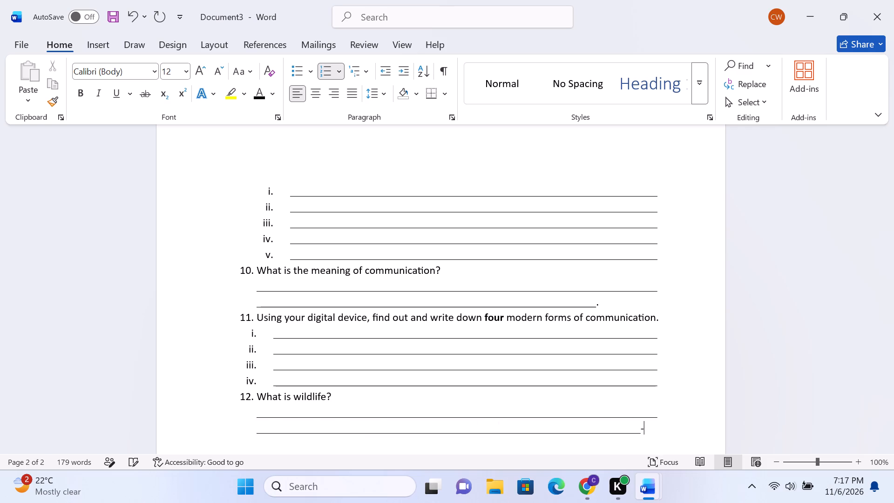
{"action": "key", "text": "BackSpace"}
Add question 13 with the text "Natural habitat where wild animals are conserved is called".
{"action": "key", "text": "Return"}
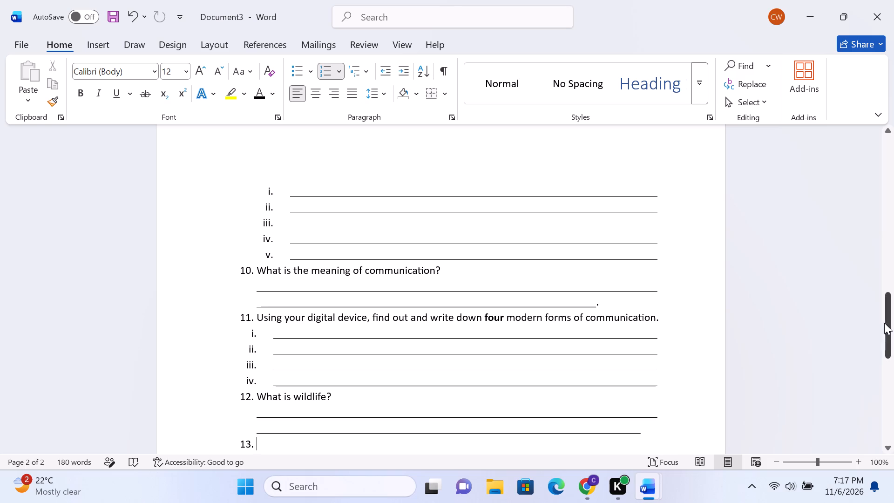
{"action": "left_click_drag", "start_coordinate": [886, 323], "coordinate": [884, 358]}
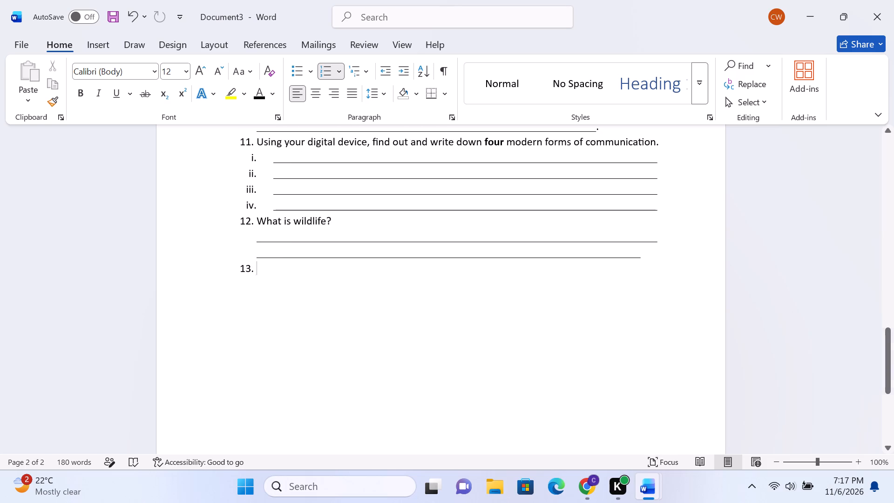
{"action": "type", "text": "nart"}
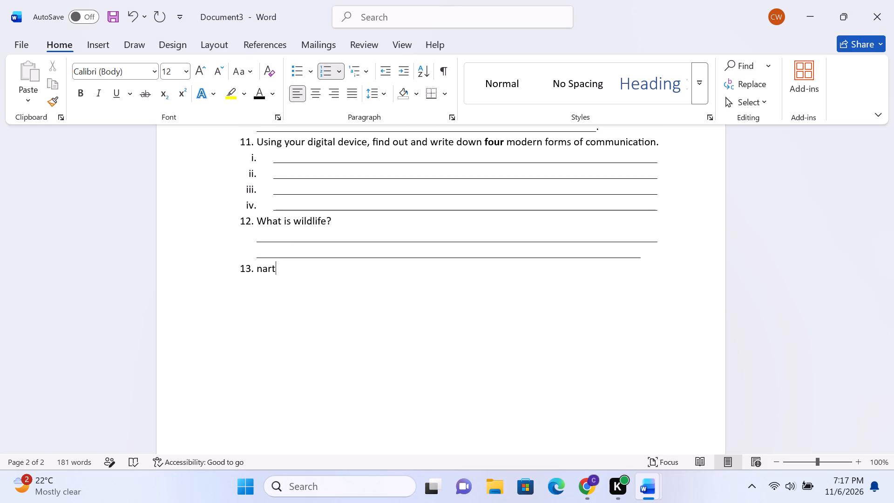
{"action": "key", "text": "BackSpace"}
{"action": "key", "text": "BackSpace"}
{"action": "type", "text": "tira"}
{"action": "key", "text": "BackSpace"}
{"action": "key", "text": "BackSpace"}
{"action": "key", "text": "BackSpace"}
{"action": "type", "text": "ural habitat"}
{"action": "key", "text": "space"}
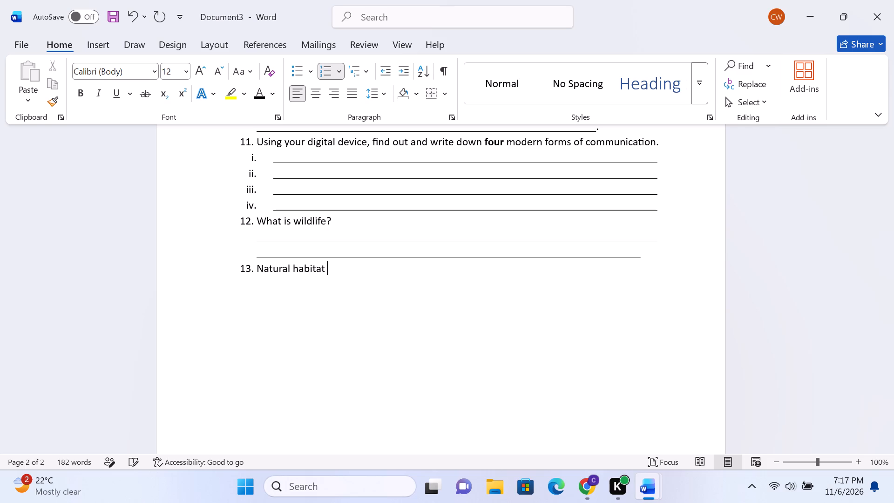
{"action": "type", "text": "whw"}
{"action": "key", "text": "BackSpace"}
{"action": "type", "text": "re"}
{"action": "key", "text": "BackSpace"}
{"action": "key", "text": "BackSpace"}
{"action": "type", "text": "ere wild"}
{"action": "key", "text": "space"}
{"action": "type", "text": "animals are conserved is called"}
{"action": "key", "text": "space"}
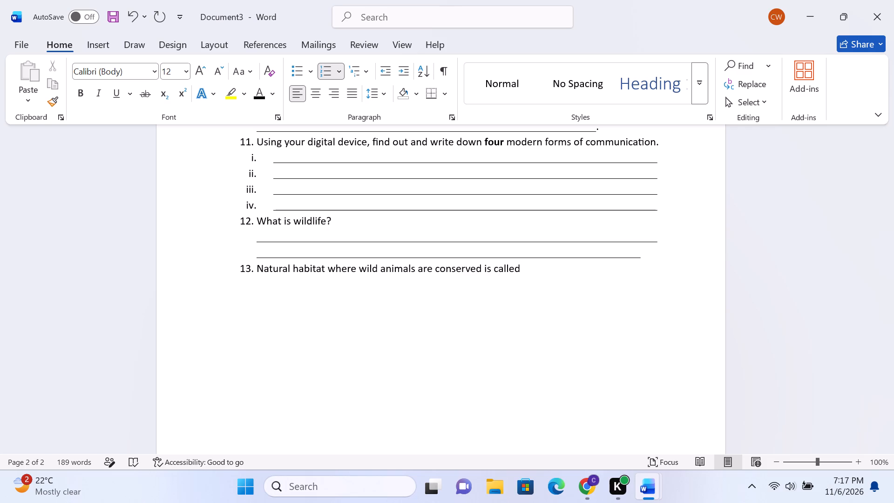
Add an underscore answer blank about half a line long after question 13's text.
{"action": "key", "text": "shift+underscore"}
{"action": "key", "text": "shift+underscore"}
{"action": "key", "text": "shift+underscore"}
{"action": "key", "text": "shift+underscore"}
{"action": "key", "text": "shift+underscore"}
{"action": "key", "text": "shift+underscore"}
{"action": "key", "text": "shift+underscore"}
{"action": "key", "text": "shift+underscore"}
{"action": "key", "text": "shift+underscore"}
{"action": "key", "text": "shift+underscore"}
{"action": "key", "text": "shift+underscore"}
{"action": "key", "text": "shift+underscore"}
{"action": "key", "text": "shift+underscore"}
{"action": "key", "text": "shift+underscore"}
{"action": "key", "text": "shift+underscore"}
{"action": "key", "text": "shift+underscore"}
{"action": "key", "text": "shift+underscore"}
{"action": "key", "text": "shift+underscore"}
{"action": "key", "text": "shift+underscore"}
{"action": "key", "text": "shift+underscore"}
Add question 14 with the text "What is the meaning of tourism?".
{"action": "key", "text": "Return"}
{"action": "type", "text": "what ooi"}
{"action": "key", "text": "BackSpace"}
{"action": "key", "text": "BackSpace"}
{"action": "key", "text": "BackSpace"}
{"action": "type", "text": "is the ,"}
{"action": "key", "text": "BackSpace"}
{"action": "type", "text": "meaning of"}
{"action": "key", "text": "space"}
{"action": "type", "text": "tourism"}
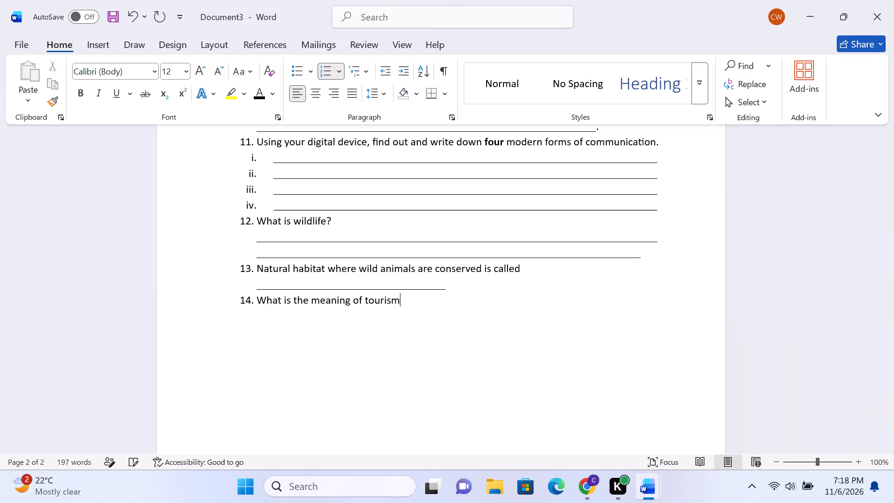
{"action": "key", "text": "shift+question"}
Add an underscore answer space of two full lines plus about a third of a line below question 14.
{"action": "key", "text": "space"}
{"action": "key", "text": "shift+underscore"}
{"action": "key", "text": "shift+underscore"}
{"action": "key", "text": "shift+underscore"}
{"action": "key", "text": "shift+underscore"}
{"action": "key", "text": "shift+underscore"}
{"action": "key", "text": "shift+underscore"}
{"action": "key", "text": "shift+underscore"}
{"action": "key", "text": "shift+underscore"}
{"action": "key", "text": "shift+underscore"}
{"action": "key", "text": "shift+underscore"}
{"action": "key", "text": "shift+underscore"}
{"action": "key", "text": "shift+underscore"}
{"action": "key", "text": "shift+underscore"}
{"action": "key", "text": "shift+underscore"}
{"action": "key", "text": "shift+underscore"}
{"action": "key", "text": "shift+underscore"}
{"action": "key", "text": "shift+underscore"}
{"action": "key", "text": "shift+underscore"}
{"action": "key", "text": "shift+underscore"}
{"action": "key", "text": "shift+underscore"}
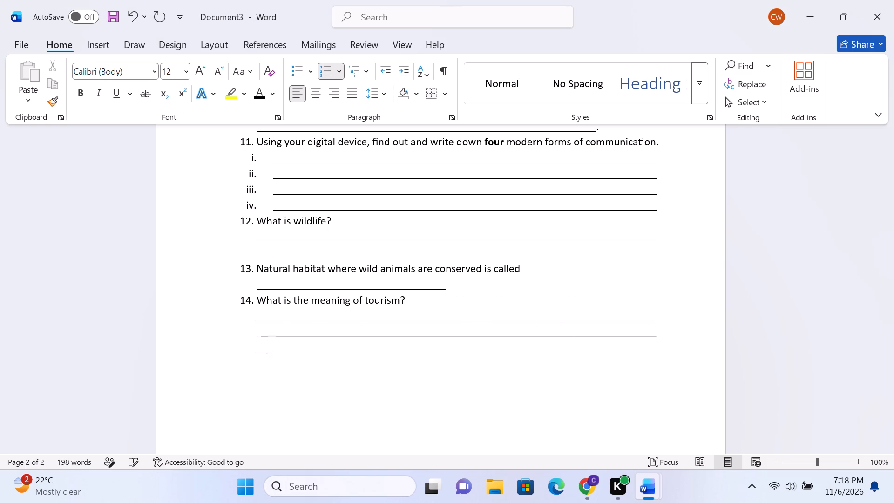
{"action": "key", "text": "BackSpace"}
{"action": "key", "text": "BackSpace"}
Add question 15 with the text "Name five tourist attraction in Kenya".
{"action": "key", "text": "Return"}
{"action": "type", "text": "name"}
{"action": "key", "text": "space"}
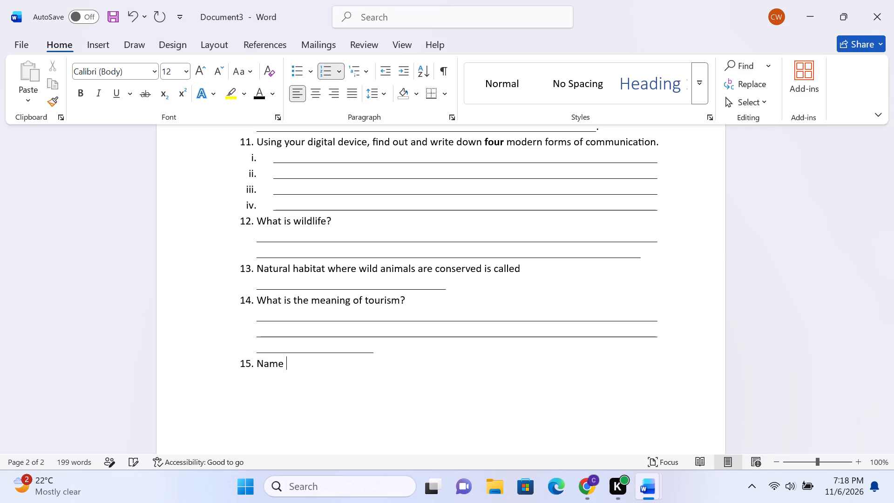
{"action": "type", "text": "five"}
{"action": "key", "text": "space"}
{"action": "type", "text": "tourust"}
{"action": "key", "text": "BackSpace"}
{"action": "key", "text": "BackSpace"}
{"action": "key", "text": "equal"}
{"action": "key", "text": "BackSpace"}
{"action": "key", "text": "BackSpace"}
{"action": "type", "text": "ist"}
{"action": "key", "text": "space"}
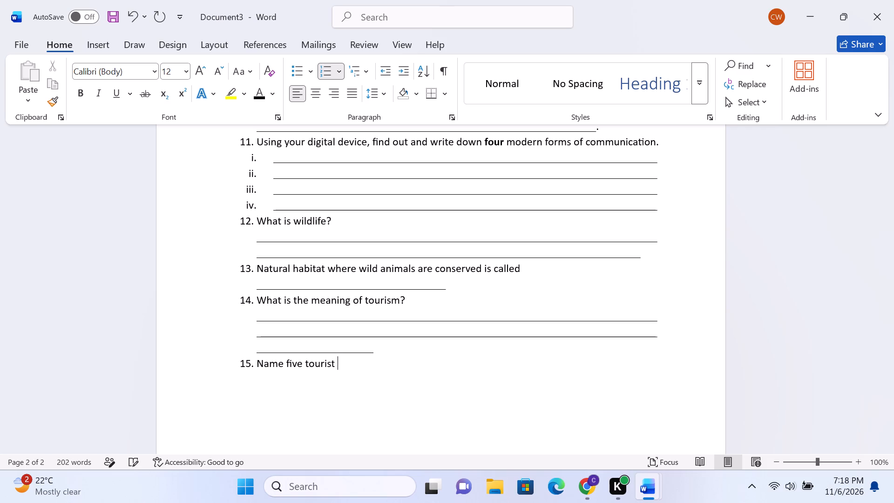
{"action": "type", "text": "attraction in kenya"}
{"action": "key", "text": "space"}
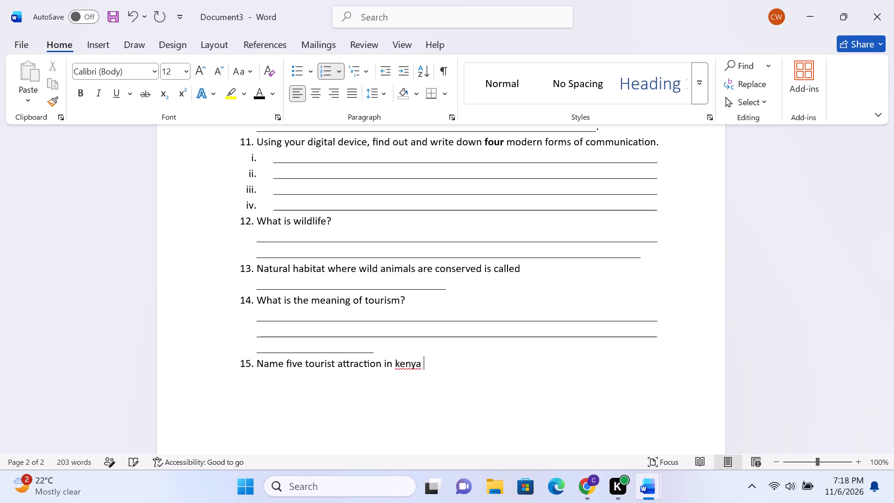
{"action": "key", "text": "BackSpace"}
{"action": "key", "text": "k"}
{"action": "type", "text": "enya"}
{"action": "key", "text": "space"}
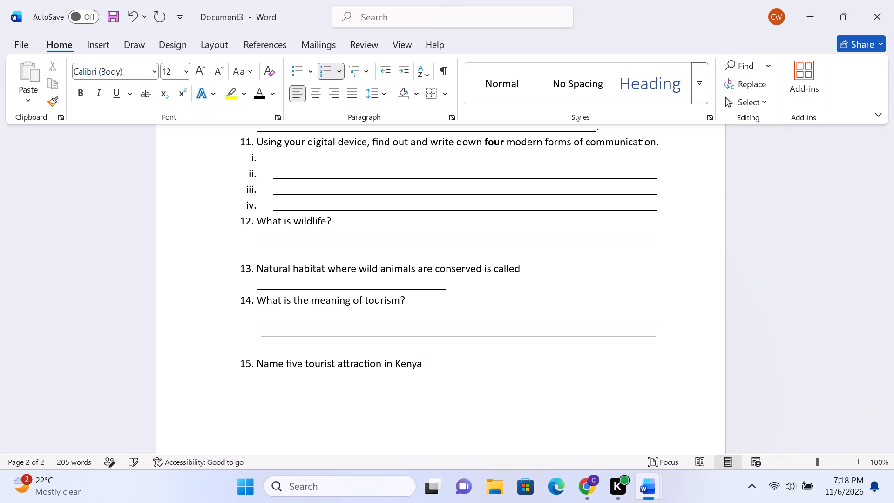
Start a lowercase Roman-numeral sub-list under question 15, leaving item i empty.
{"action": "key", "text": "Return"}
{"action": "key", "text": "BackSpace"}
{"action": "type", "text": "1,"}
{"action": "key", "text": "BackSpace"}
{"action": "key", "text": "period"}
{"action": "left_click_drag", "start_coordinate": [267, 379], "coordinate": [263, 379]}
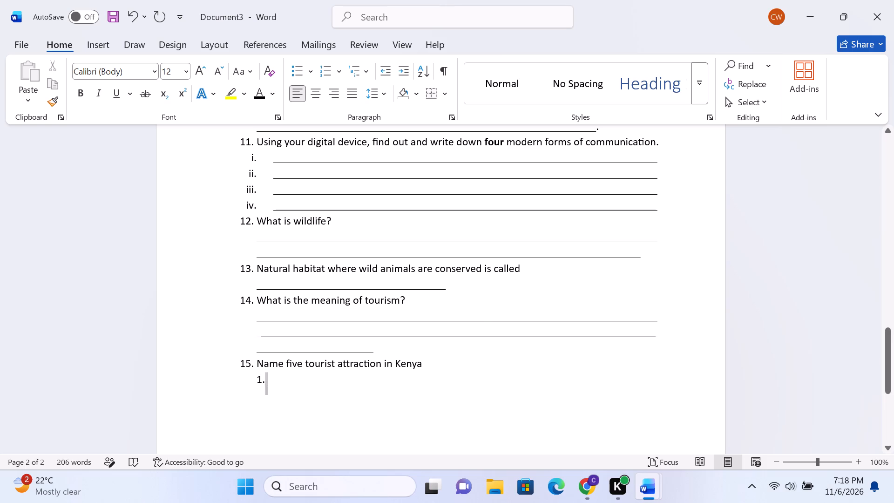
{"action": "left_click_drag", "start_coordinate": [263, 379], "coordinate": [256, 379]}
{"action": "left_click", "coordinate": [406, 355]}
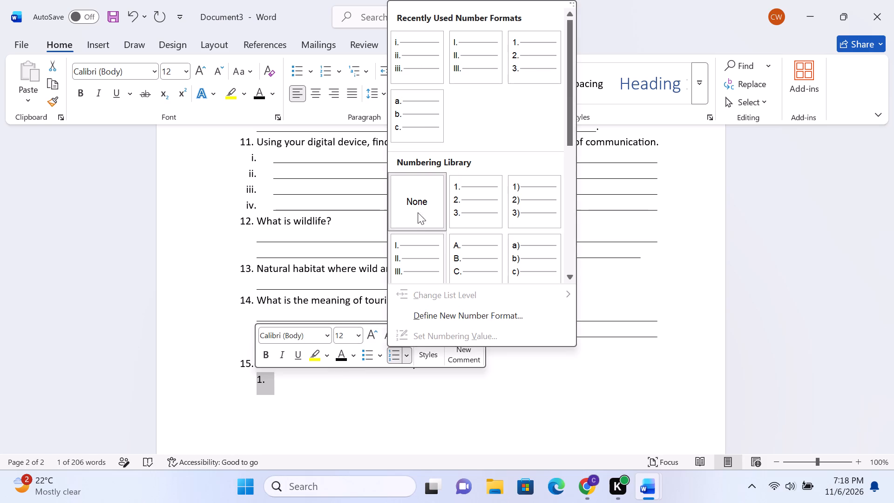
{"action": "left_click", "coordinate": [415, 63]}
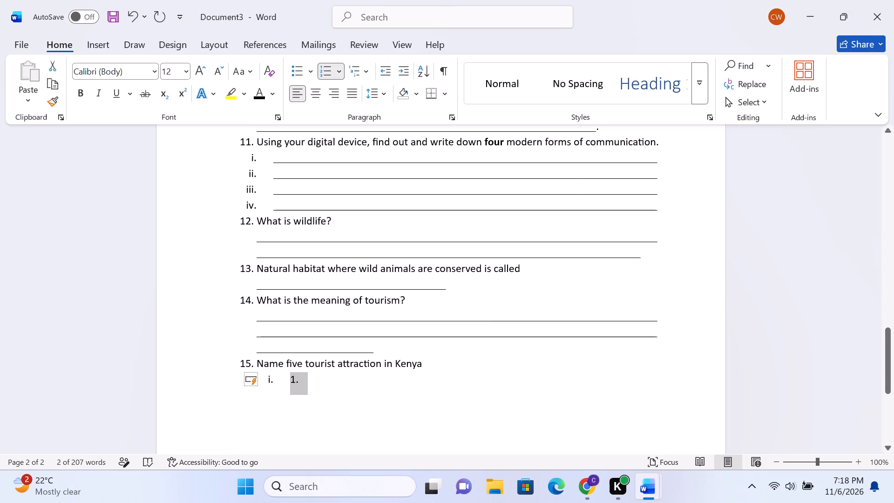
{"action": "left_click", "coordinate": [314, 387]}
{"action": "key", "text": "BackSpace"}
{"action": "key", "text": "BackSpace"}
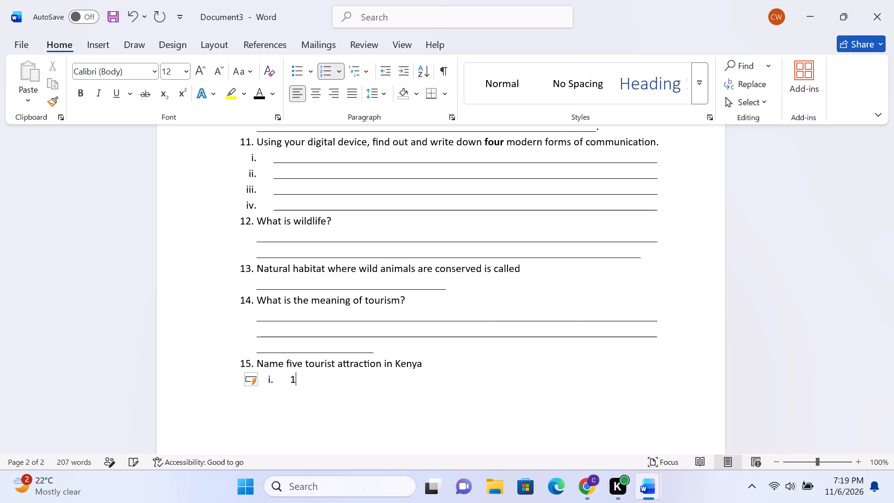
{"action": "key", "text": "BackSpace"}
Fill sub-items i to v of question 15 with underscore answer lines reaching the end of the text line.
{"action": "key", "text": "shift+underscore"}
{"action": "key", "text": "shift+underscore"}
{"action": "key", "text": "shift+underscore"}
{"action": "key", "text": "shift+underscore"}
{"action": "key", "text": "shift+underscore"}
{"action": "key", "text": "shift+underscore"}
{"action": "key", "text": "shift+underscore"}
{"action": "key", "text": "shift+underscore"}
{"action": "key", "text": "shift+underscore"}
{"action": "key", "text": "shift+underscore"}
{"action": "key", "text": "shift+underscore"}
{"action": "key", "text": "shift+underscore"}
{"action": "key", "text": "shift+underscore"}
{"action": "key", "text": "shift+underscore"}
{"action": "key", "text": "shift+underscore"}
{"action": "key", "text": "shift+underscore"}
{"action": "key", "text": "shift+underscore"}
{"action": "key", "text": "shift+underscore"}
{"action": "key", "text": "shift+underscore"}
{"action": "key", "text": "shift+underscore"}
Trim the surplus underscores from sub-item i of question 15 so its answer line ends at the right margin.
{"action": "key", "text": "BackSpace"}
{"action": "key", "text": "BackSpace"}
{"action": "key", "text": "BackSpace"}
{"action": "key", "text": "BackSpace"}
{"action": "key", "text": "BackSpace"}
Add sub-item ii under question 15 with a single underscore answer line reaching the right margin.
{"action": "key", "text": "Return"}
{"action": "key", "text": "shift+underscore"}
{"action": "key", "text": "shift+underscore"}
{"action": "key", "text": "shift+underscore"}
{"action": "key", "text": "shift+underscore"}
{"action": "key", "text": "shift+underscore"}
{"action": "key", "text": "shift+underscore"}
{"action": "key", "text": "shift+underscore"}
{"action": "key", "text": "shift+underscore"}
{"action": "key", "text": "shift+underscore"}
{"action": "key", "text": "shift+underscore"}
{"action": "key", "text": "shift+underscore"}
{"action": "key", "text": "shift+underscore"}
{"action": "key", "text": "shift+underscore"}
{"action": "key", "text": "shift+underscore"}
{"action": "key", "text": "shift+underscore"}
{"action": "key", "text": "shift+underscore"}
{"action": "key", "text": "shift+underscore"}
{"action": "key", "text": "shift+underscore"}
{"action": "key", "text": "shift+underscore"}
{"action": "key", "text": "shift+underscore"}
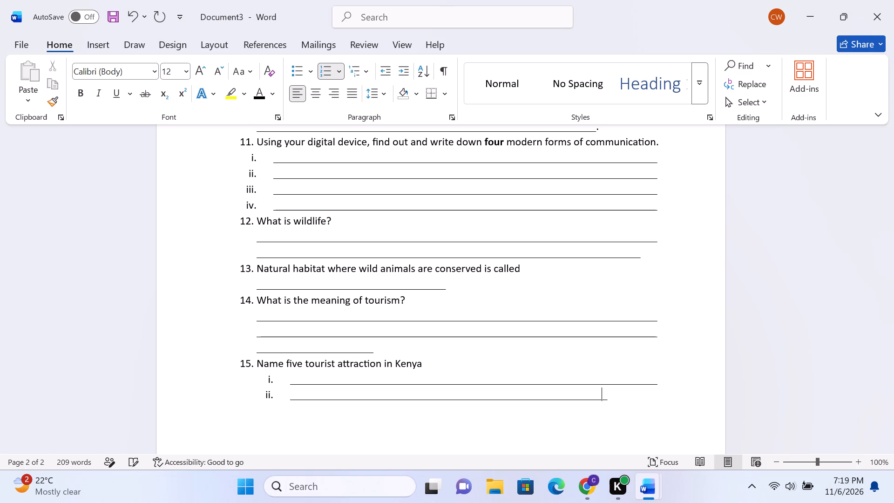
{"action": "key", "text": "BackSpace"}
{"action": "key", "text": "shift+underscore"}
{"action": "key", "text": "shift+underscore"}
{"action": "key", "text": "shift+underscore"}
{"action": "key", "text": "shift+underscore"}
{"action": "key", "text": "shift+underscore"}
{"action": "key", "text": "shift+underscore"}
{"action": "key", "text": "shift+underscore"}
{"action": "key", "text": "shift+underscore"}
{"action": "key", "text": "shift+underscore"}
{"action": "key", "text": "BackSpace"}
{"action": "key", "text": "BackSpace"}
{"action": "key", "text": "BackSpace"}
{"action": "key", "text": "BackSpace"}
{"action": "key", "text": "BackSpace"}
{"action": "key", "text": "BackSpace"}
{"action": "key", "text": "BackSpace"}
Add sub-item iii under question 15 with a single underscore answer line reaching the right margin.
{"action": "key", "text": "Return"}
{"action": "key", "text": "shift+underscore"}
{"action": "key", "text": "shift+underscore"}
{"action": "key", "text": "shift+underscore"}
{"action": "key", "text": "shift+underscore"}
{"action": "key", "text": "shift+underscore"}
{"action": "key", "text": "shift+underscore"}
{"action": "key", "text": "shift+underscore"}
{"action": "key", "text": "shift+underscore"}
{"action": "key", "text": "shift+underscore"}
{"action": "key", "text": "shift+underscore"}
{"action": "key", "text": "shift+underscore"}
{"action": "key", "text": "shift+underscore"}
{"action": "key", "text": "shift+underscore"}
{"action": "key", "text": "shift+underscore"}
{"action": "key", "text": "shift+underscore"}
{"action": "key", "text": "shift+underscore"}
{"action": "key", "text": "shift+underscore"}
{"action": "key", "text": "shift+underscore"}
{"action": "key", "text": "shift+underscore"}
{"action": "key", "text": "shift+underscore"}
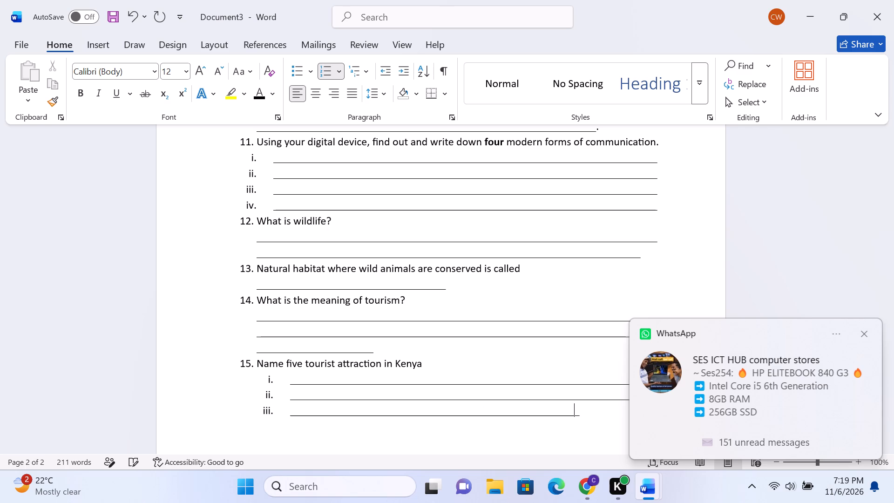
{"action": "key", "text": "BackSpace"}
{"action": "key", "text": "BackSpace"}
{"action": "key", "text": "BackSpace"}
{"action": "key", "text": "BackSpace"}
{"action": "key", "text": "BackSpace"}
{"action": "key", "text": "BackSpace"}
{"action": "key", "text": "BackSpace"}
{"action": "key", "text": "BackSpace"}
Add sub-item iv under question 15 with a single underscore answer line reaching the right margin.
{"action": "key", "text": "Return"}
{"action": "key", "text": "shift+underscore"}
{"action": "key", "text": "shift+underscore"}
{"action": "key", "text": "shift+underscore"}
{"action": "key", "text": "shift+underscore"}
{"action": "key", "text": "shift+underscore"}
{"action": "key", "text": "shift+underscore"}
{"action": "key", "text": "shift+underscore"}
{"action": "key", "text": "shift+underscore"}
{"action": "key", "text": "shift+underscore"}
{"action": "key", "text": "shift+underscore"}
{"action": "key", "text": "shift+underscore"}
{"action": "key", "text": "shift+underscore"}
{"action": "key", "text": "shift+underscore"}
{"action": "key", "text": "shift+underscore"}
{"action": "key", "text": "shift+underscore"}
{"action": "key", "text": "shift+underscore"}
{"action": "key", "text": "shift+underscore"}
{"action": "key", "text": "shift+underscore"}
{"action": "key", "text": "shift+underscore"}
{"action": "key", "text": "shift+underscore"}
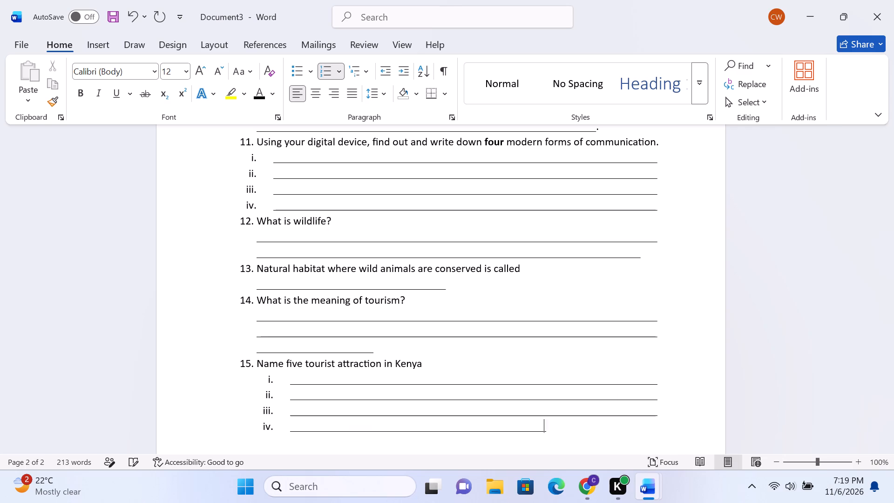
{"action": "key", "text": "BackSpace"}
{"action": "key", "text": "BackSpace"}
{"action": "key", "text": "BackSpace"}
{"action": "key", "text": "BackSpace"}
{"action": "key", "text": "BackSpace"}
{"action": "key", "text": "BackSpace"}
{"action": "key", "text": "BackSpace"}
Add sub-item v under question 15 with a single underscore answer line reaching the right margin.
{"action": "key", "text": "Return"}
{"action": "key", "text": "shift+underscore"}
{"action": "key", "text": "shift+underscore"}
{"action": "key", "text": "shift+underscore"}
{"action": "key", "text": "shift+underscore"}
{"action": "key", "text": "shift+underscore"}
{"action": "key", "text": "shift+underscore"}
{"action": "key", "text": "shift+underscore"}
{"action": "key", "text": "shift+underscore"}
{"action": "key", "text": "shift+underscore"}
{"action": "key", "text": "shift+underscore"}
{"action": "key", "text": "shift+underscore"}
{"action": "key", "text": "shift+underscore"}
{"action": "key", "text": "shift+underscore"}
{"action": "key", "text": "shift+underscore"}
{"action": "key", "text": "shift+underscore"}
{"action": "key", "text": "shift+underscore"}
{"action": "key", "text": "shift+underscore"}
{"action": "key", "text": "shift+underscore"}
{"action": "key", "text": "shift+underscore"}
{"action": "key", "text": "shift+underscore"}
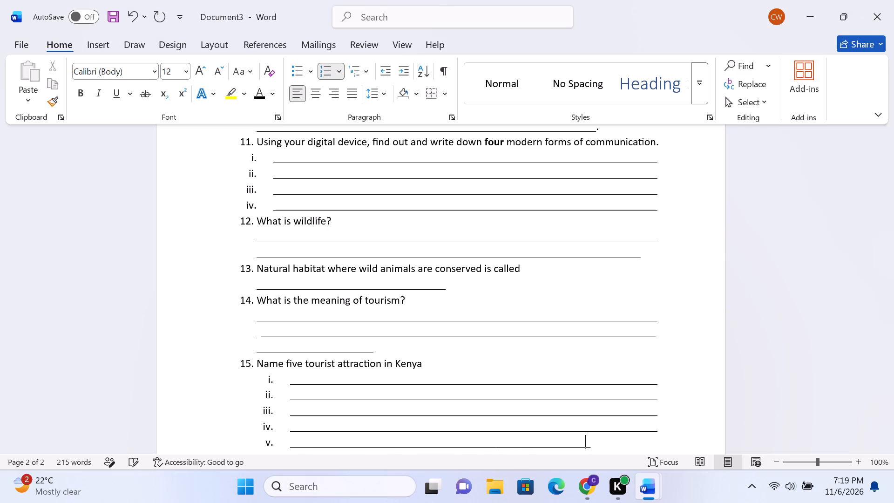
{"action": "key", "text": "BackSpace"}
{"action": "key", "text": "BackSpace"}
{"action": "key", "text": "BackSpace"}
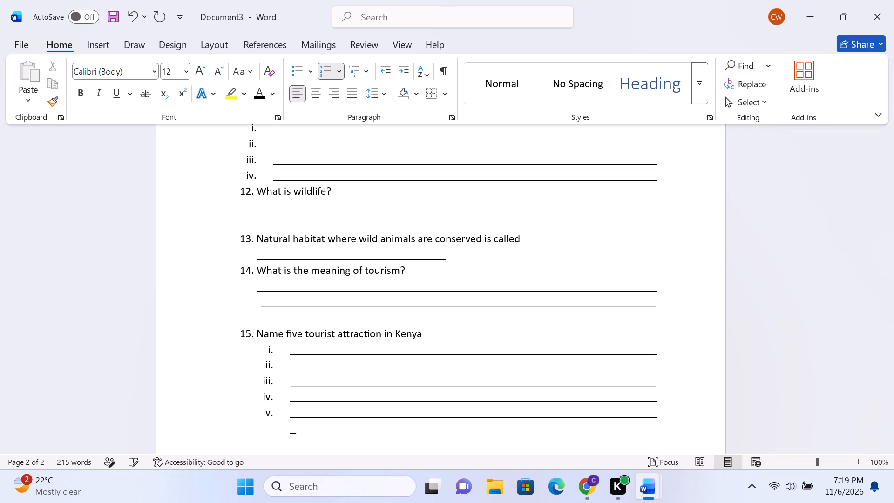
{"action": "key", "text": "BackSpace"}
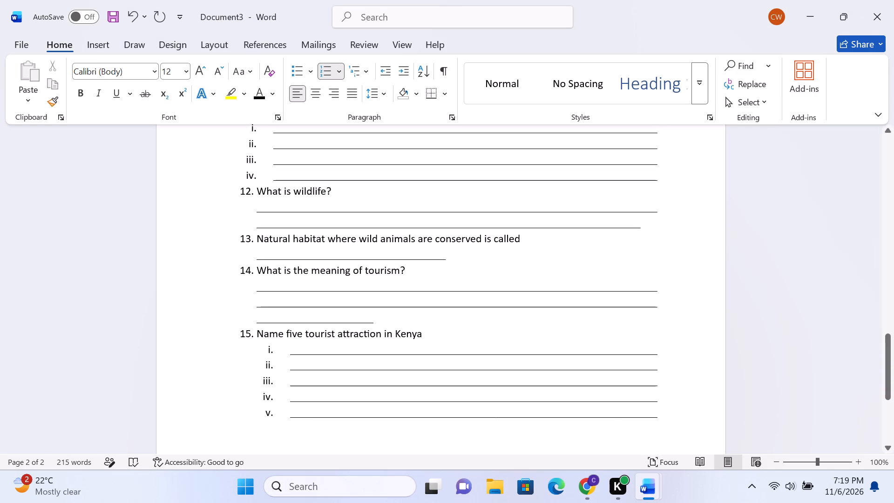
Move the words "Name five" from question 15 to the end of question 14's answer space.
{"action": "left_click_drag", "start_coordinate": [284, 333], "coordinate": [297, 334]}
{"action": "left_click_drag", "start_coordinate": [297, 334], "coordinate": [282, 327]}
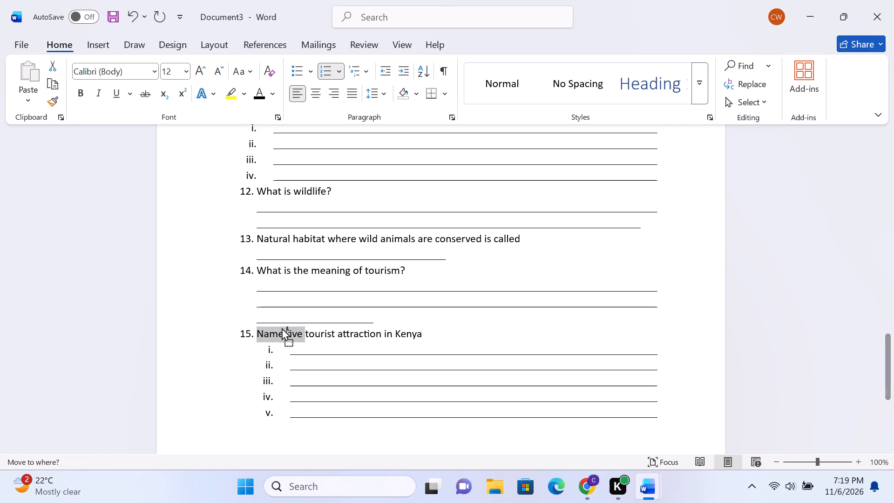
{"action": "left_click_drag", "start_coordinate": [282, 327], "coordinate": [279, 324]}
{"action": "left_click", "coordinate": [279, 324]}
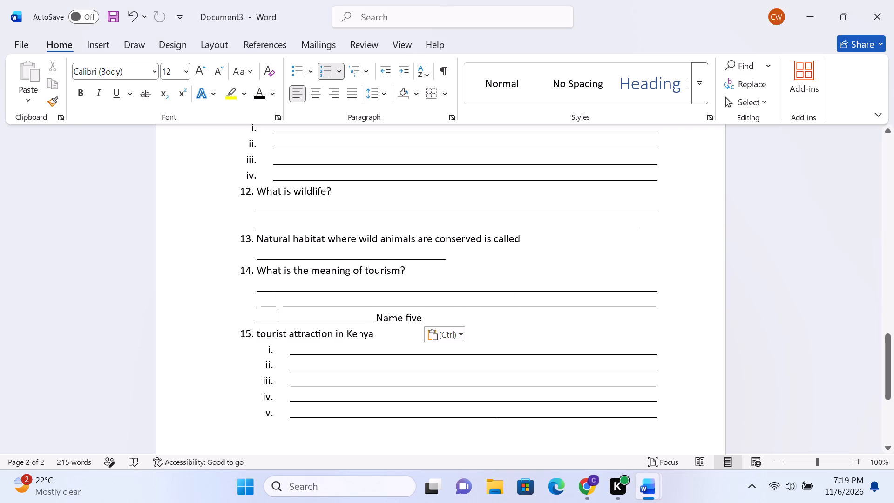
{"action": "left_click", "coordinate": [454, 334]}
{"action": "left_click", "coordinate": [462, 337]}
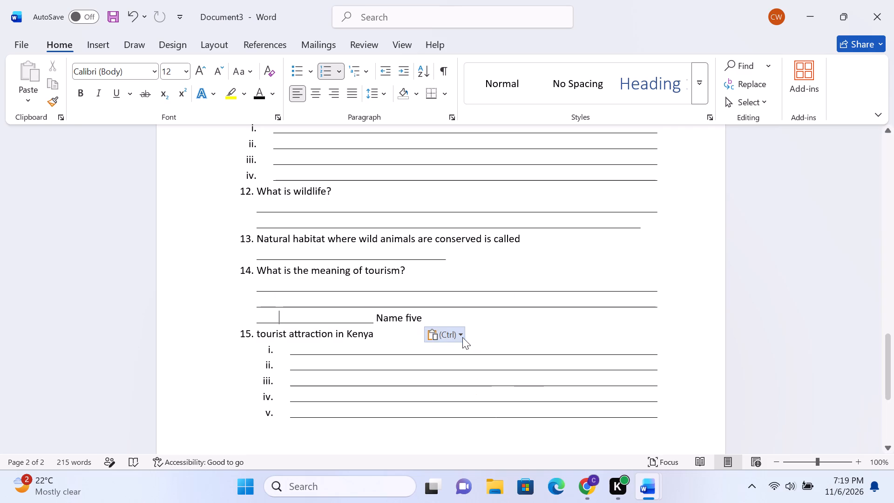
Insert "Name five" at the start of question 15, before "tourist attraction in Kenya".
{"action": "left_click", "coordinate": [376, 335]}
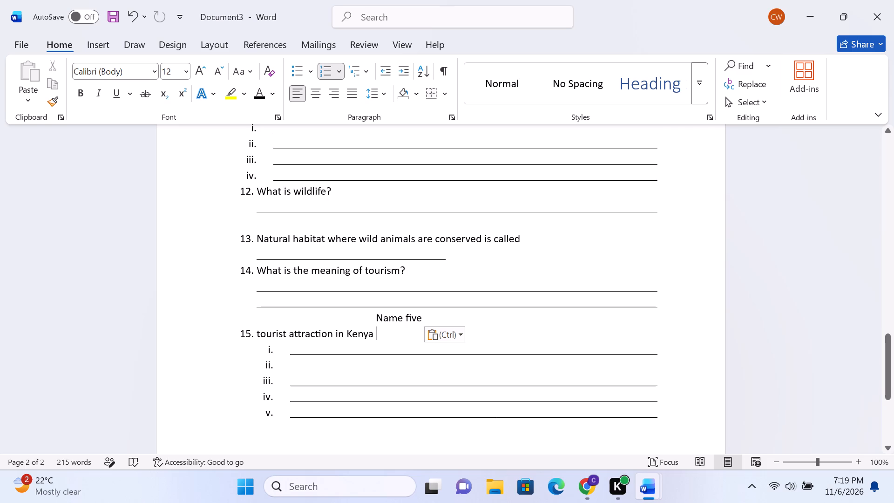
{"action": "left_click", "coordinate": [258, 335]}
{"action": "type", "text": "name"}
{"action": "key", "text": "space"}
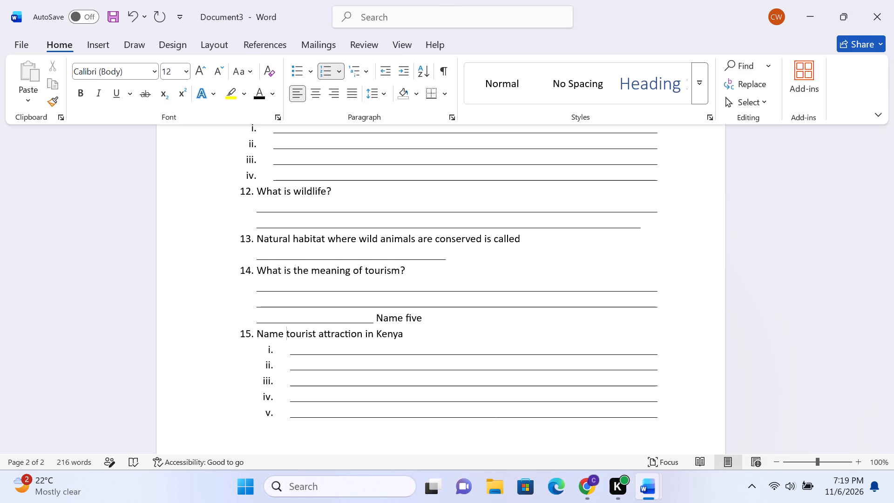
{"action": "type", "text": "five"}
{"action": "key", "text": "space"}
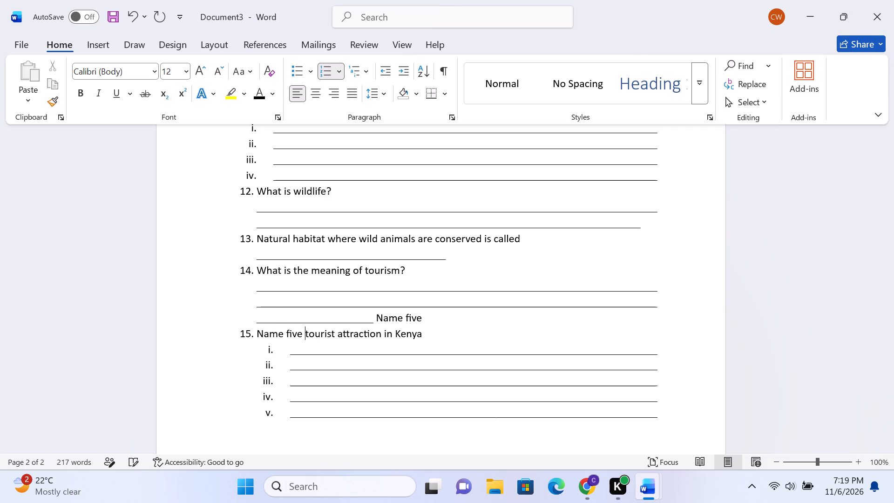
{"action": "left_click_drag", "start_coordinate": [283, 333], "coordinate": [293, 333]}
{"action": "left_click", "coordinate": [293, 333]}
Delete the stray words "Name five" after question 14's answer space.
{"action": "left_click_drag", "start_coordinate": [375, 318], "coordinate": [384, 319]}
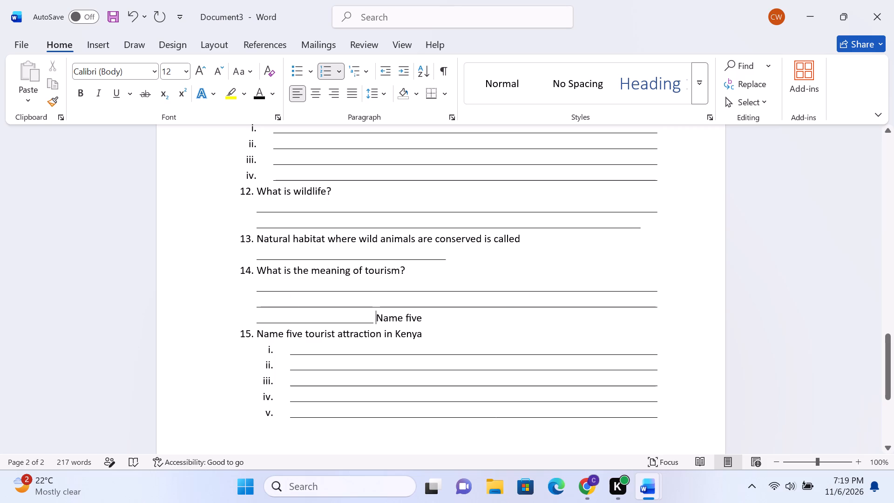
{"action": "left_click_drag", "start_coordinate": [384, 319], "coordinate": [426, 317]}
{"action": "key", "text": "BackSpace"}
Make the word "five" in question 15 bold.
{"action": "left_click_drag", "start_coordinate": [286, 333], "coordinate": [302, 333]}
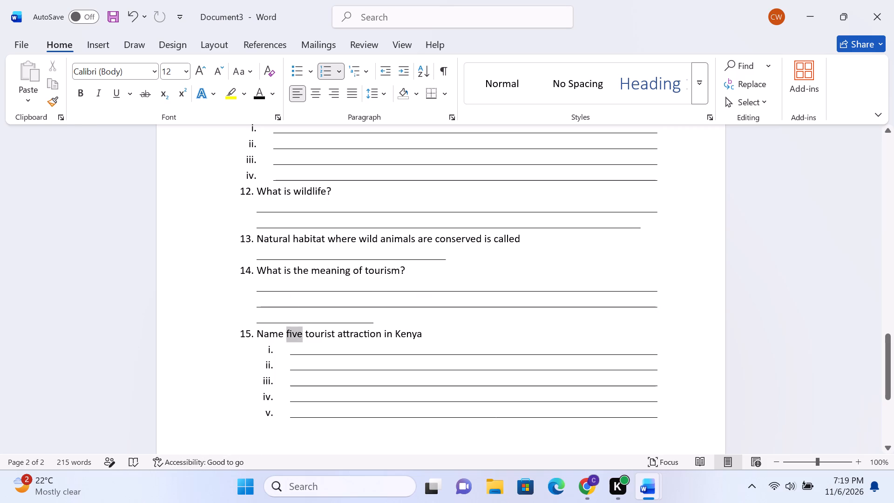
{"action": "left_click_drag", "start_coordinate": [302, 333], "coordinate": [303, 333]}
{"action": "left_click", "coordinate": [309, 308]}
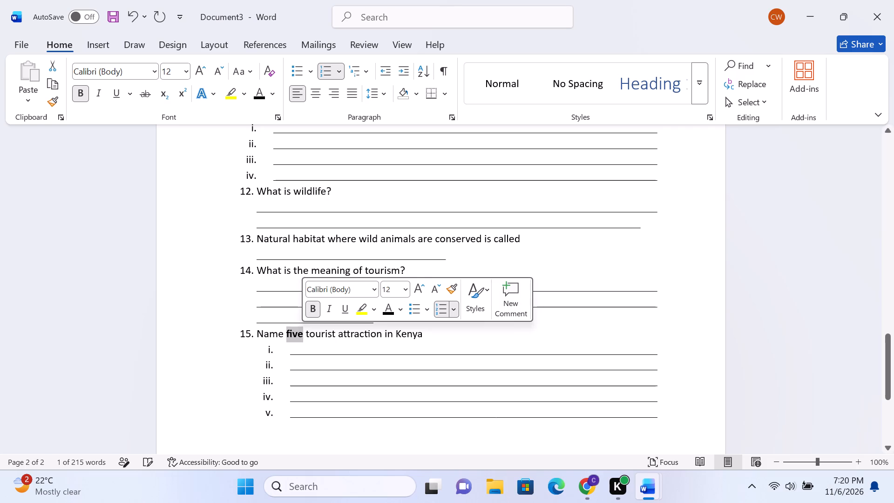
{"action": "left_click", "coordinate": [480, 341]}
Add question 16 below sub-item v with the text "Name four national parks in Kenya".
{"action": "left_click", "coordinate": [670, 409]}
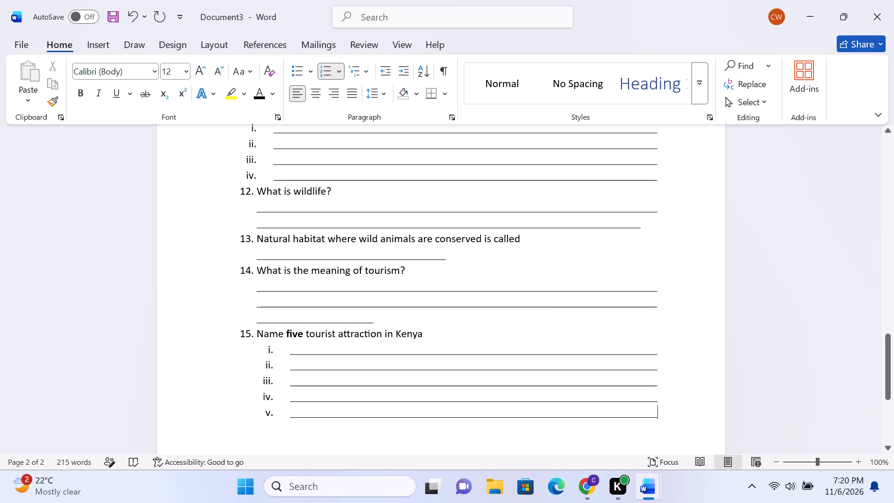
{"action": "key", "text": "Return"}
{"action": "key", "text": "BackSpace"}
{"action": "key", "text": "BackSpace"}
{"action": "key", "text": "BackSpace"}
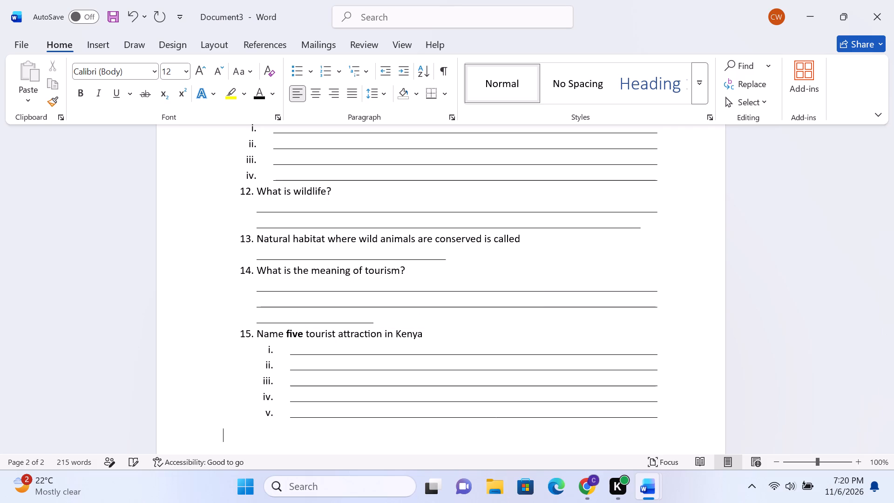
{"action": "type", "text": "16."}
{"action": "key", "text": "space"}
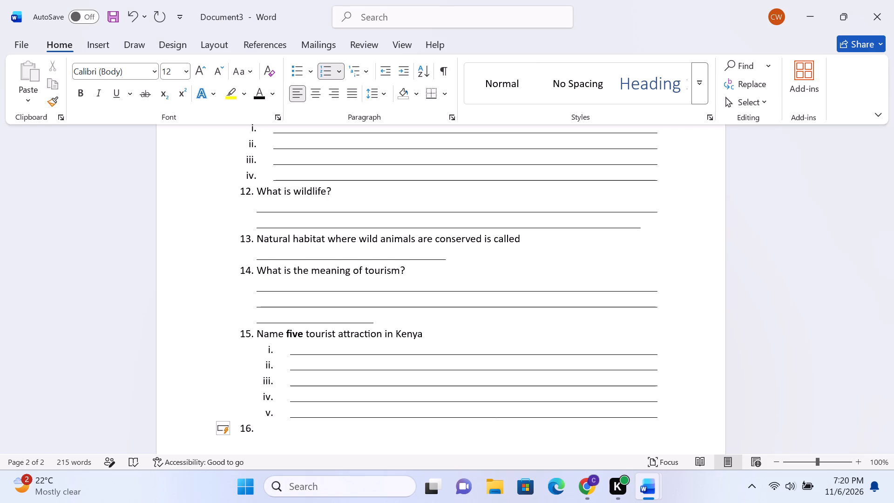
{"action": "type", "text": "name"}
{"action": "key", "text": "space"}
{"action": "type", "text": "four national par"}
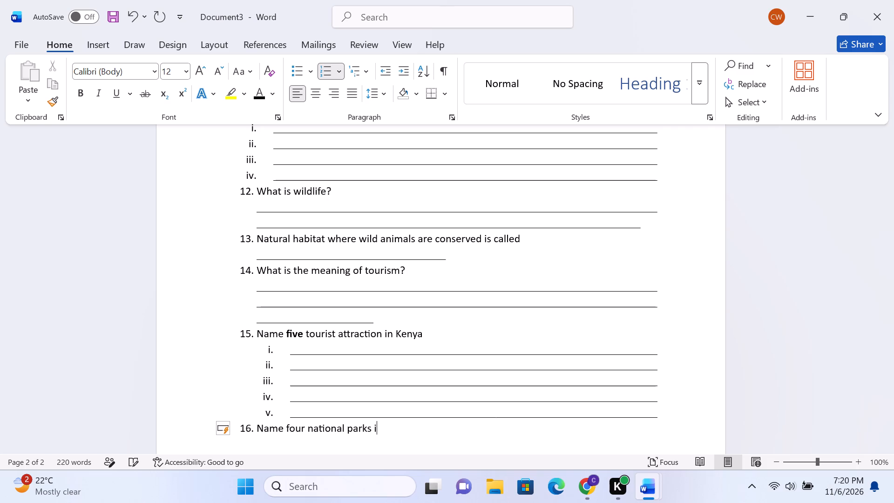
{"action": "type", "text": "enya"}
Capitalise "national" to "National" in the text of question 16.
{"action": "left_click", "coordinate": [317, 425]}
{"action": "key", "text": "BackSpace"}
{"action": "key", "text": "BackSpace"}
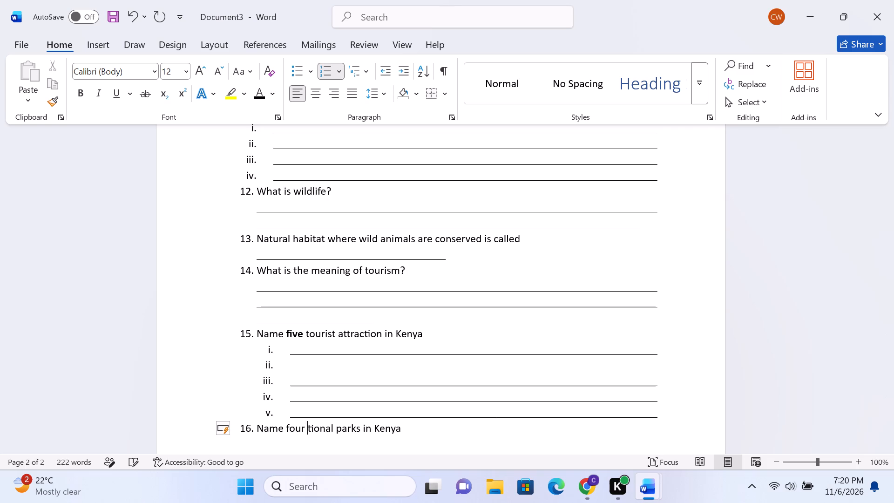
{"action": "key", "text": "BackSpace"}
{"action": "key", "text": "s"}
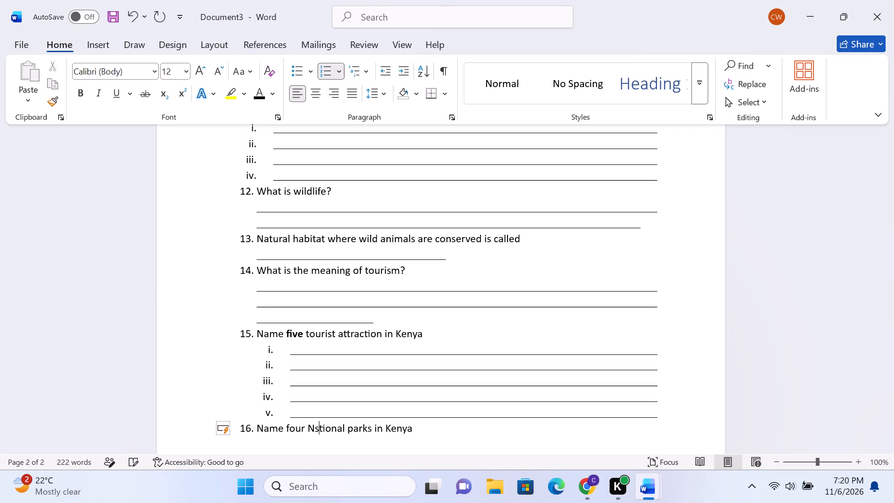
{"action": "key", "text": "BackSpace"}
{"action": "key", "text": "a"}
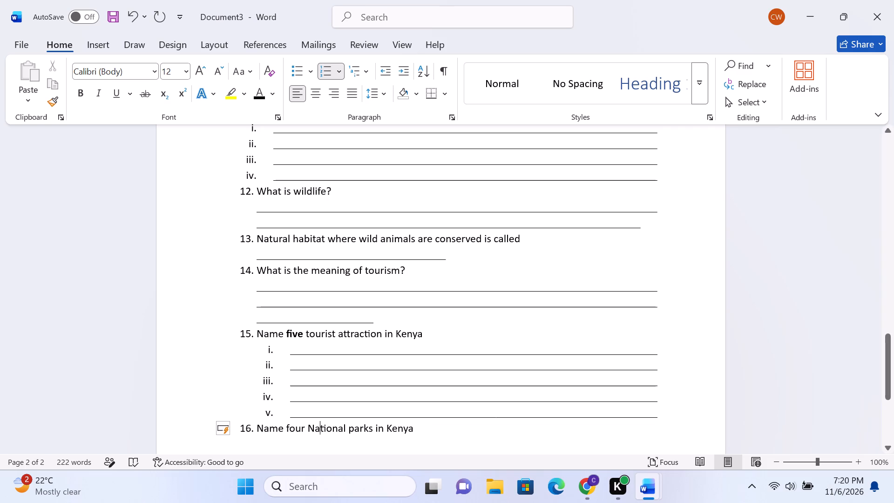
Make the word "four" in question 16 bold.
{"action": "left_click_drag", "start_coordinate": [284, 429], "coordinate": [289, 428]}
{"action": "left_click", "coordinate": [289, 428]}
{"action": "left_click_drag", "start_coordinate": [285, 425], "coordinate": [303, 429]}
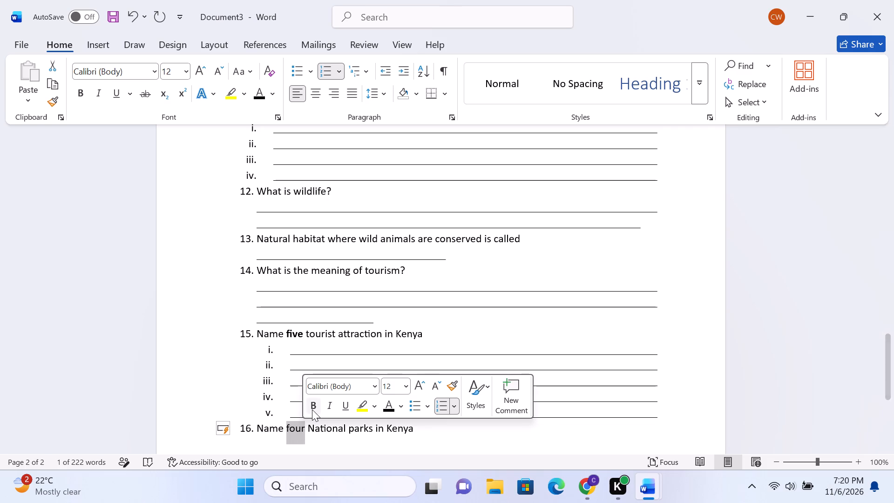
{"action": "left_click", "coordinate": [312, 409]}
Start a numbered sub-list below question 16 and set its numbering format to lowercase Roman numerals (i.).
{"action": "left_click", "coordinate": [424, 430]}
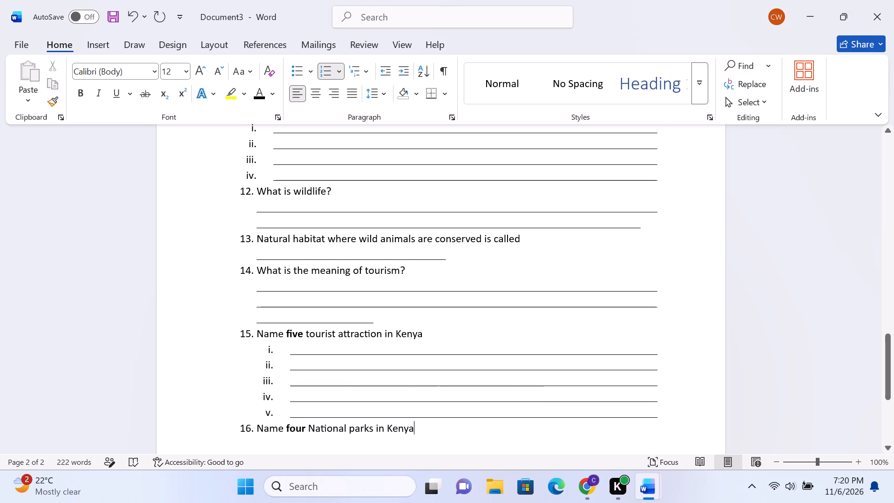
{"action": "key", "text": "Return"}
{"action": "key", "text": "BackSpace"}
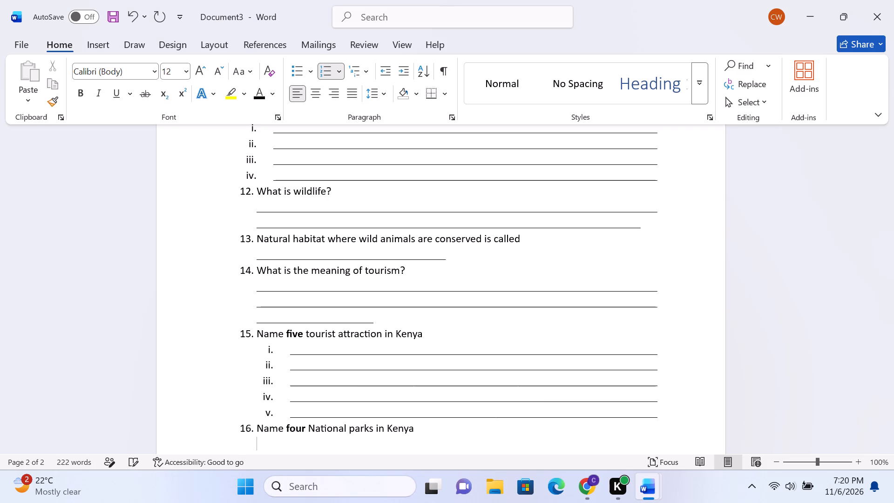
{"action": "type", "text": "1."}
{"action": "key", "text": "space"}
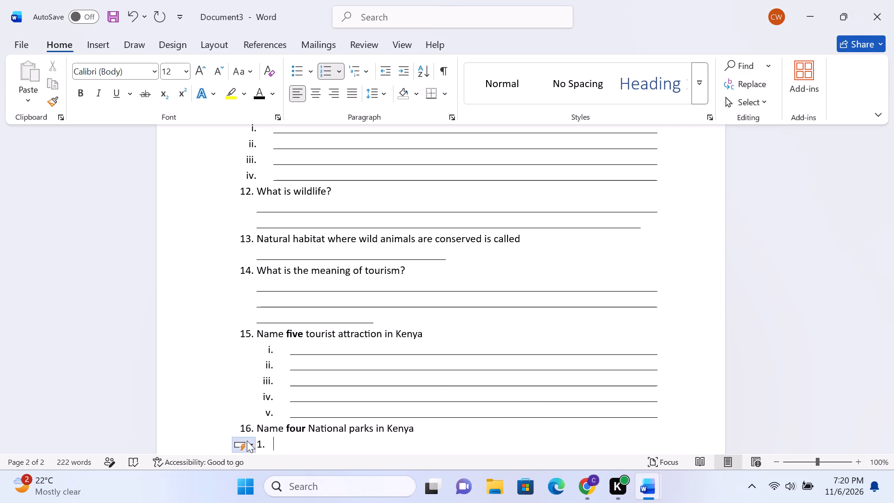
{"action": "left_click_drag", "start_coordinate": [264, 439], "coordinate": [257, 442]}
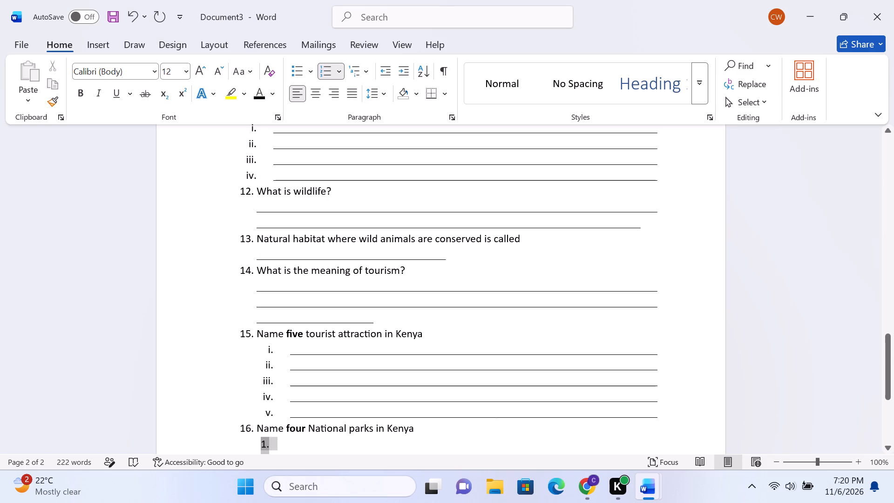
{"action": "right_click", "coordinate": [272, 441]}
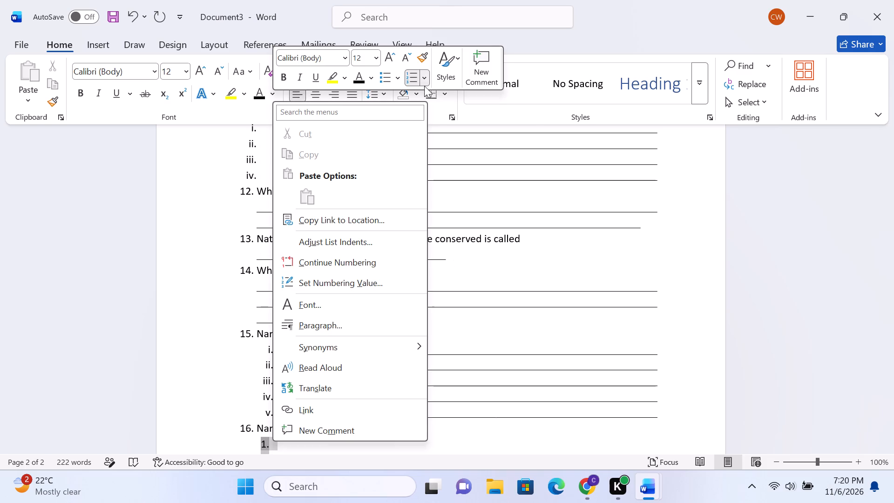
{"action": "left_click", "coordinate": [427, 77]}
{"action": "left_click", "coordinate": [421, 117]}
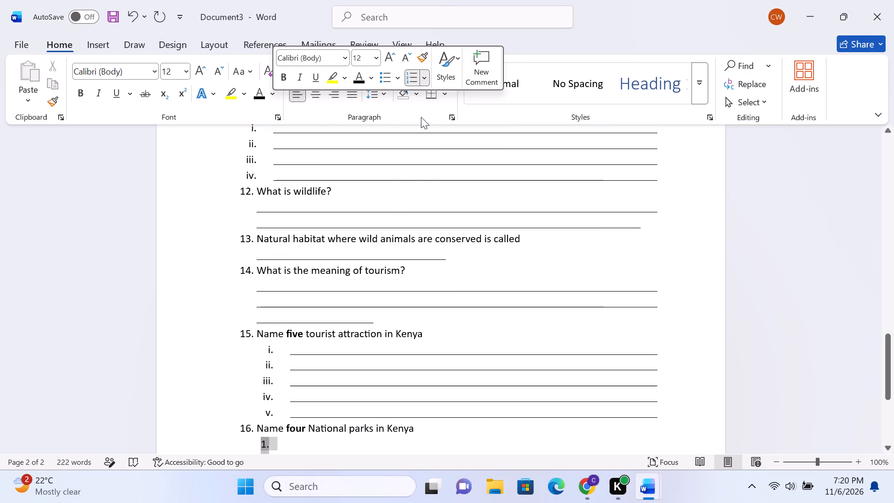
Add a one-line underscore answer line to sub-item i of question 16.
{"action": "left_click", "coordinate": [301, 446]}
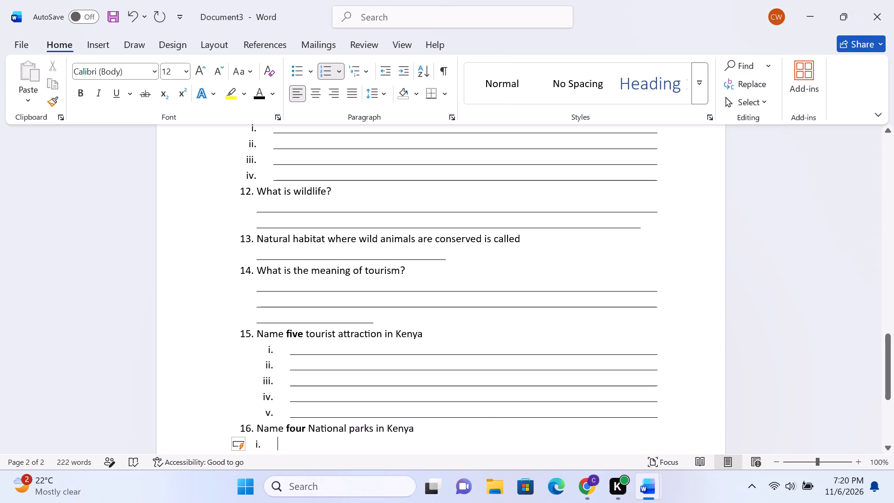
{"action": "key", "text": "shift+underscore"}
{"action": "key", "text": "shift+underscore"}
{"action": "key", "text": "shift+underscore"}
{"action": "key", "text": "shift+underscore"}
{"action": "key", "text": "shift+underscore"}
{"action": "key", "text": "shift+underscore"}
{"action": "key", "text": "shift+underscore"}
{"action": "key", "text": "shift+underscore"}
{"action": "key", "text": "shift+underscore"}
{"action": "key", "text": "shift+underscore"}
{"action": "key", "text": "shift+underscore"}
{"action": "key", "text": "shift+underscore"}
{"action": "key", "text": "shift+underscore"}
{"action": "key", "text": "shift+underscore"}
{"action": "key", "text": "shift+underscore"}
{"action": "key", "text": "shift+underscore"}
{"action": "key", "text": "shift+underscore"}
{"action": "key", "text": "shift+underscore"}
{"action": "key", "text": "shift+underscore"}
{"action": "key", "text": "shift+underscore"}
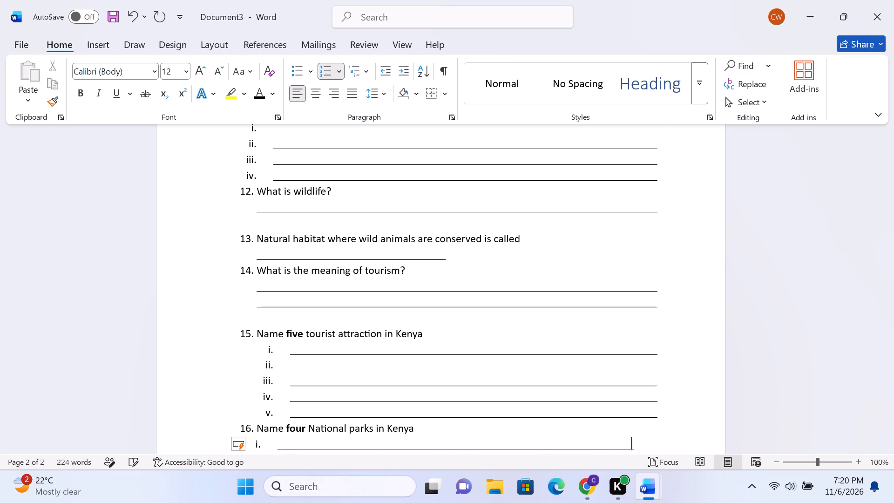
{"action": "key", "text": "BackSpace"}
{"action": "key", "text": "BackSpace"}
{"action": "key", "text": "BackSpace"}
{"action": "key", "text": "BackSpace"}
{"action": "key", "text": "BackSpace"}
{"action": "key", "text": "BackSpace"}
{"action": "key", "text": "BackSpace"}
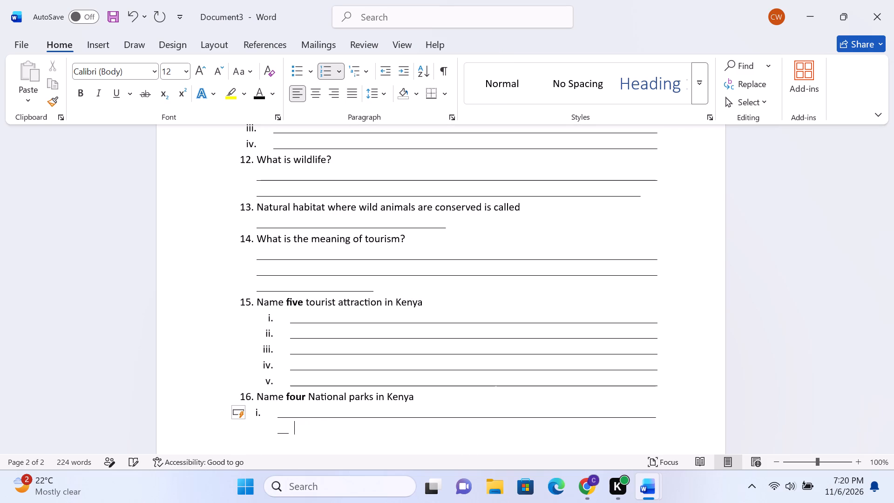
{"action": "key", "text": "BackSpace"}
{"action": "key", "text": "BackSpace"}
Add sub-item ii under question 16 with a full-width underscore answer line of one row.
{"action": "key", "text": "Return"}
{"action": "key", "text": "shift+underscore"}
{"action": "key", "text": "shift+underscore"}
{"action": "key", "text": "shift+underscore"}
{"action": "key", "text": "shift+underscore"}
{"action": "key", "text": "shift+underscore"}
{"action": "key", "text": "shift+underscore"}
{"action": "key", "text": "shift+underscore"}
{"action": "key", "text": "shift+underscore"}
{"action": "key", "text": "shift+underscore"}
{"action": "key", "text": "shift+underscore"}
{"action": "key", "text": "shift+underscore"}
{"action": "key", "text": "shift+underscore"}
{"action": "key", "text": "shift+underscore"}
{"action": "key", "text": "shift+underscore"}
{"action": "key", "text": "shift+underscore"}
{"action": "key", "text": "shift+underscore"}
{"action": "key", "text": "shift+underscore"}
{"action": "key", "text": "shift+underscore"}
{"action": "key", "text": "shift+underscore"}
{"action": "key", "text": "shift+underscore"}
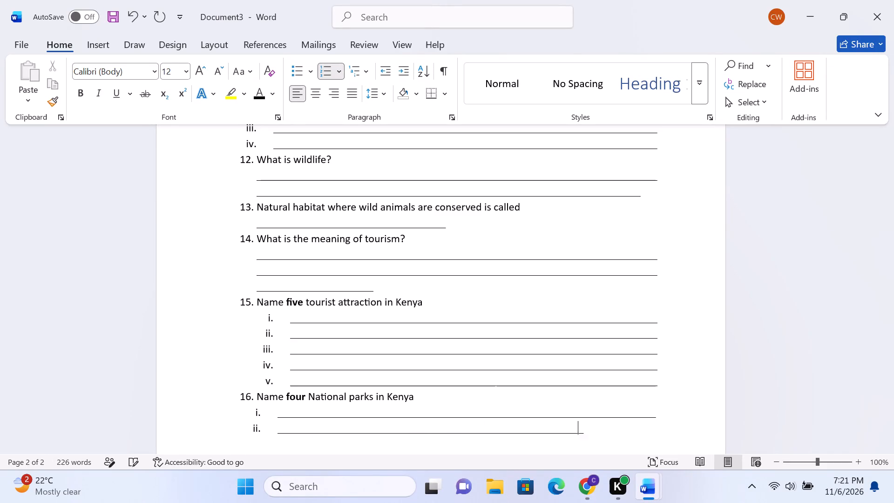
{"action": "key", "text": "BackSpace"}
{"action": "key", "text": "BackSpace"}
{"action": "key", "text": "BackSpace"}
{"action": "key", "text": "BackSpace"}
Add sub-item iii under question 16 with an underscore answer line, trimming the excess that wraps onto a second row.
{"action": "key", "text": "Return"}
{"action": "key", "text": "shift+underscore"}
{"action": "key", "text": "shift+underscore"}
{"action": "key", "text": "shift+underscore"}
{"action": "key", "text": "shift+underscore"}
{"action": "key", "text": "shift+underscore"}
{"action": "key", "text": "shift+underscore"}
{"action": "key", "text": "shift+underscore"}
{"action": "key", "text": "shift+underscore"}
{"action": "key", "text": "shift+underscore"}
{"action": "key", "text": "shift+underscore"}
{"action": "key", "text": "shift+underscore"}
{"action": "key", "text": "shift+underscore"}
{"action": "key", "text": "shift+underscore"}
{"action": "key", "text": "shift+underscore"}
{"action": "key", "text": "shift+underscore"}
{"action": "key", "text": "shift+underscore"}
{"action": "key", "text": "shift+underscore"}
{"action": "key", "text": "shift+underscore"}
{"action": "key", "text": "shift+underscore"}
{"action": "key", "text": "shift+underscore"}
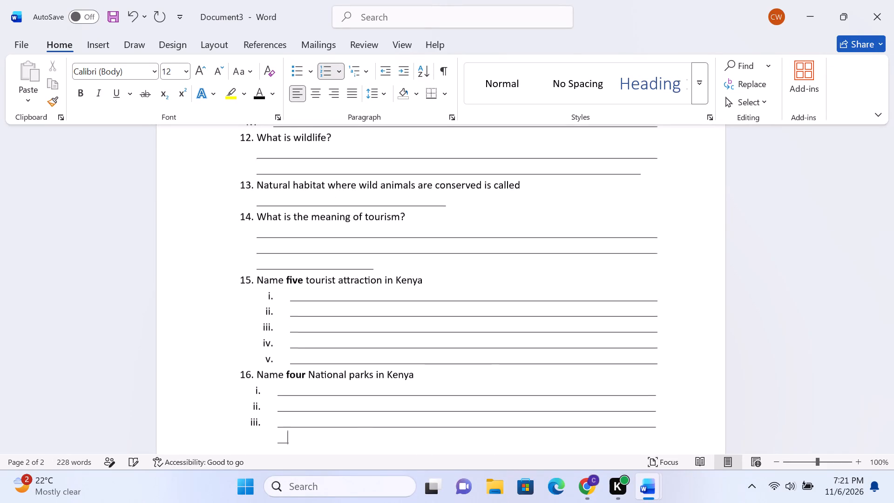
{"action": "key", "text": "BackSpace"}
{"action": "key", "text": "BackSpace"}
{"action": "key", "text": "BackSpace"}
{"action": "key", "text": "BackSpace"}
{"action": "key", "text": "BackSpace"}
{"action": "key", "text": "shift+underscore"}
{"action": "key", "text": "shift+underscore"}
{"action": "key", "text": "shift+underscore"}
{"action": "key", "text": "shift+underscore"}
{"action": "key", "text": "shift+underscore"}
{"action": "key", "text": "shift+underscore"}
{"action": "key", "text": "shift+underscore"}
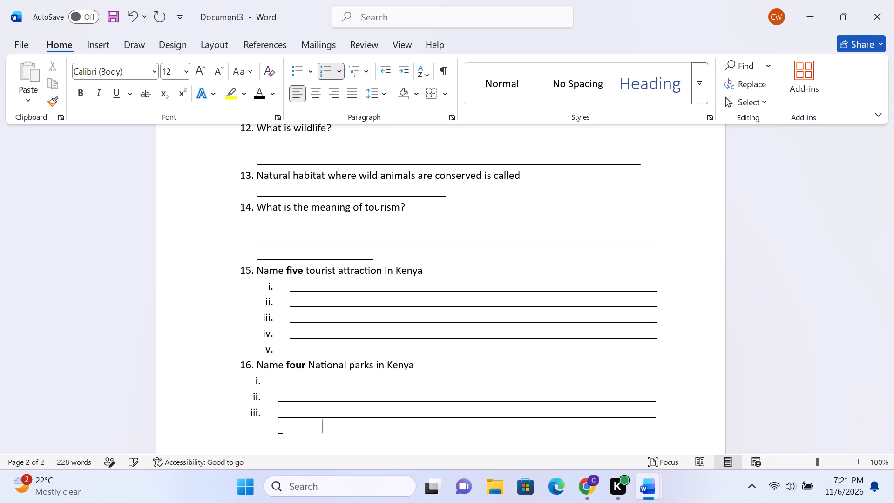
{"action": "key", "text": "BackSpace"}
{"action": "key", "text": "BackSpace"}
{"action": "key", "text": "BackSpace"}
{"action": "key", "text": "BackSpace"}
{"action": "key", "text": "BackSpace"}
{"action": "key", "text": "BackSpace"}
{"action": "key", "text": "BackSpace"}
Add sub-item iv under question 16 with an underscore answer line, trimmed to a single full-width row.
{"action": "key", "text": "Return"}
{"action": "key", "text": "shift+underscore"}
{"action": "key", "text": "shift+underscore"}
{"action": "key", "text": "shift+underscore"}
{"action": "key", "text": "shift+underscore"}
{"action": "key", "text": "shift+underscore"}
{"action": "key", "text": "shift+underscore"}
{"action": "key", "text": "shift+underscore"}
{"action": "key", "text": "shift+underscore"}
{"action": "key", "text": "shift+underscore"}
{"action": "key", "text": "shift+underscore"}
{"action": "key", "text": "shift+underscore"}
{"action": "key", "text": "shift+underscore"}
{"action": "key", "text": "shift+underscore"}
{"action": "key", "text": "shift+underscore"}
{"action": "key", "text": "shift+underscore"}
{"action": "key", "text": "shift+underscore"}
{"action": "key", "text": "shift+underscore"}
{"action": "key", "text": "shift+underscore"}
{"action": "key", "text": "shift+underscore"}
{"action": "key", "text": "shift+underscore"}
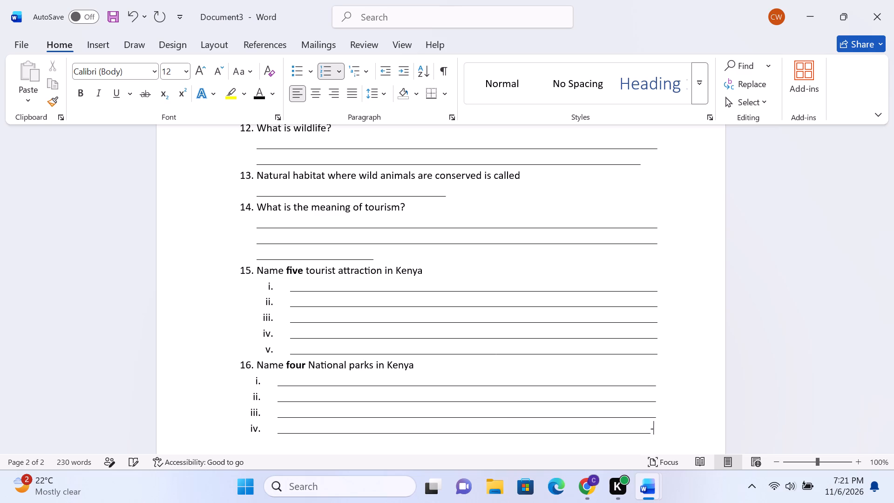
{"action": "key", "text": "BackSpace"}
{"action": "key", "text": "shift+underscore"}
{"action": "key", "text": "shift+underscore"}
{"action": "key", "text": "shift+underscore"}
{"action": "key", "text": "shift+underscore"}
{"action": "key", "text": "shift+underscore"}
{"action": "key", "text": "shift+underscore"}
{"action": "key", "text": "shift+underscore"}
{"action": "key", "text": "shift+underscore"}
{"action": "key", "text": "shift+underscore"}
{"action": "key", "text": "shift+underscore"}
{"action": "key", "text": "shift+underscore"}
{"action": "key", "text": "BackSpace"}
{"action": "key", "text": "BackSpace"}
{"action": "key", "text": "BackSpace"}
{"action": "key", "text": "BackSpace"}
{"action": "key", "text": "BackSpace"}
{"action": "key", "text": "BackSpace"}
{"action": "key", "text": "BackSpace"}
{"action": "key", "text": "BackSpace"}
{"action": "key", "text": "BackSpace"}
{"action": "key", "text": "BackSpace"}
Add question 17 below question 16: "Name five benefits of tourism to the economy of Kenya".
{"action": "key", "text": "Return"}
{"action": "key", "text": "BackSpace"}
{"action": "key", "text": "BackSpace"}
{"action": "key", "text": "BackSpace"}
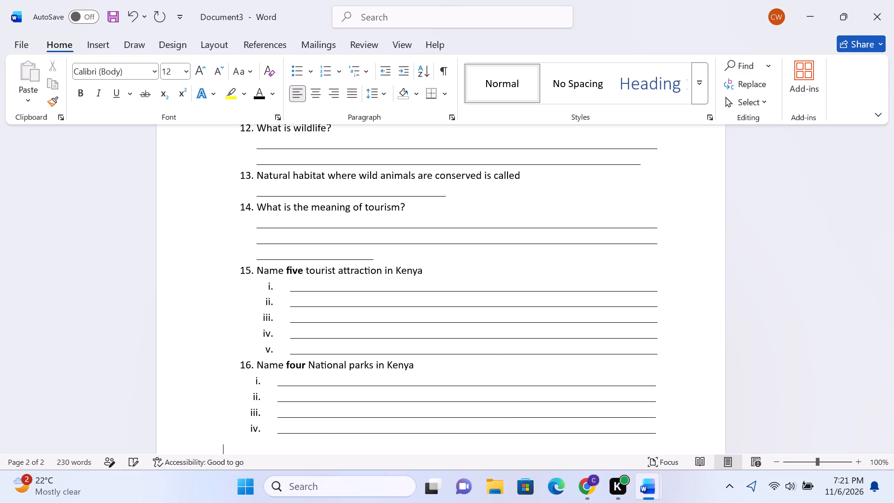
{"action": "type", "text": "17."}
{"action": "key", "text": "space"}
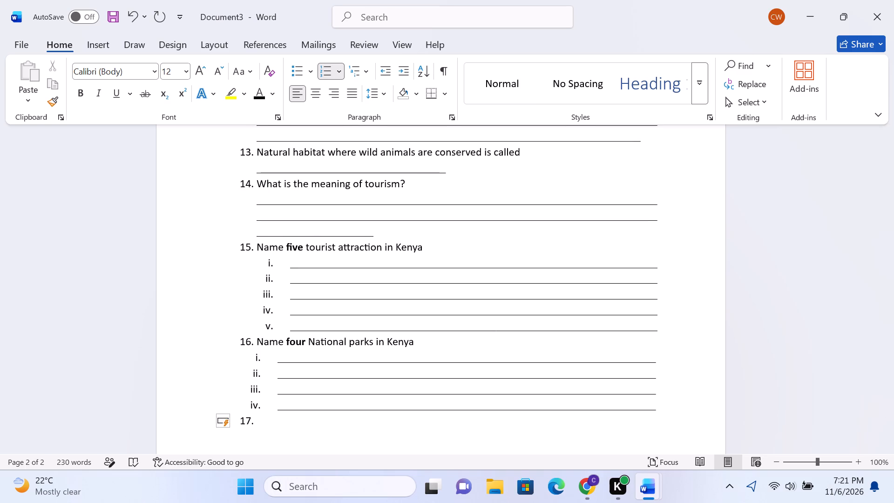
{"action": "type", "text": "name f"}
{"action": "type", "text": "ive n"}
{"action": "key", "text": "equal"}
{"action": "key", "text": "BackSpace"}
{"action": "key", "text": "BackSpace"}
{"action": "key", "text": "b"}
{"action": "type", "text": "enefits of"}
{"action": "key", "text": "space"}
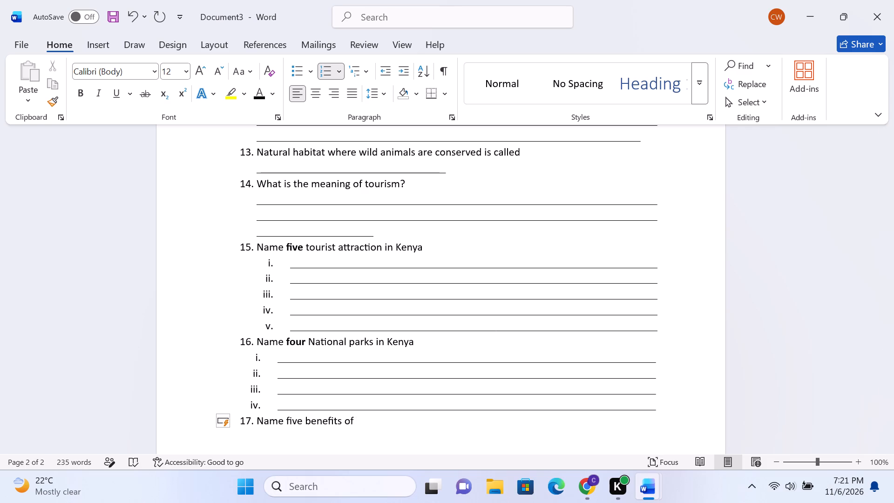
{"action": "type", "text": "tourism"}
{"action": "key", "text": "space"}
{"action": "key", "text": "space"}
{"action": "type", "text": "t"}
{"action": "key", "text": "BackSpace"}
{"action": "key", "text": "BackSpace"}
{"action": "type", "text": "to the economy of"}
{"action": "key", "text": "space"}
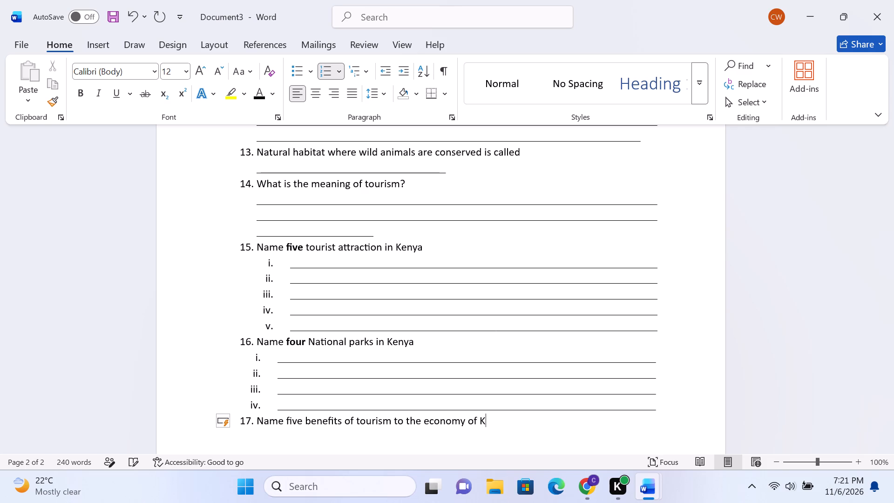
{"action": "type", "text": "enya"}
Bold the word "five" in question 17 and start an unnumbered line beneath the question.
{"action": "left_click_drag", "start_coordinate": [286, 418], "coordinate": [288, 418]}
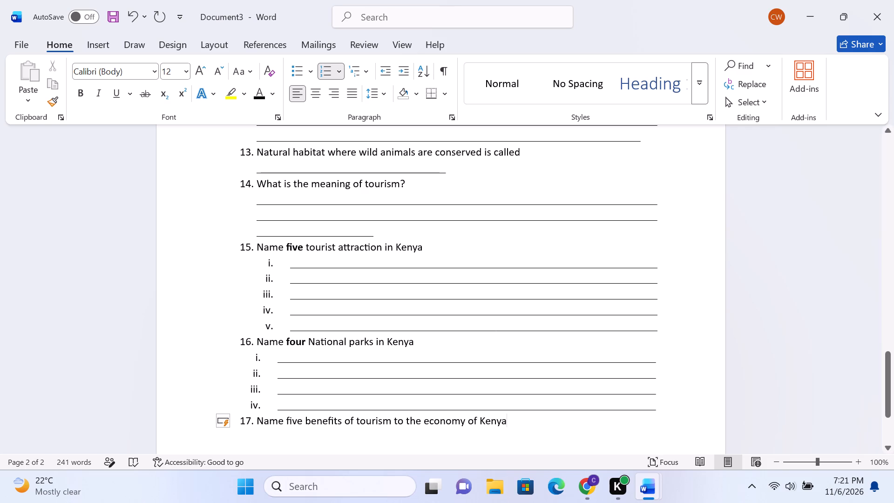
{"action": "left_click_drag", "start_coordinate": [288, 418], "coordinate": [300, 420]}
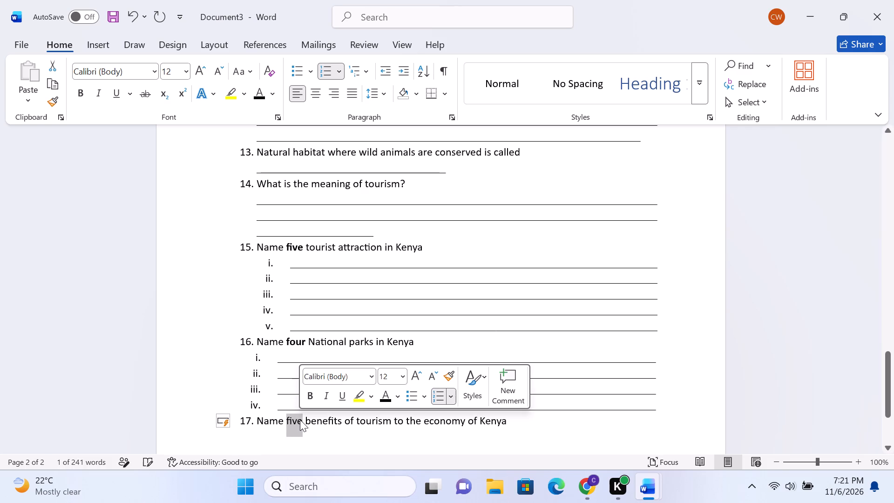
{"action": "left_click", "coordinate": [306, 397]}
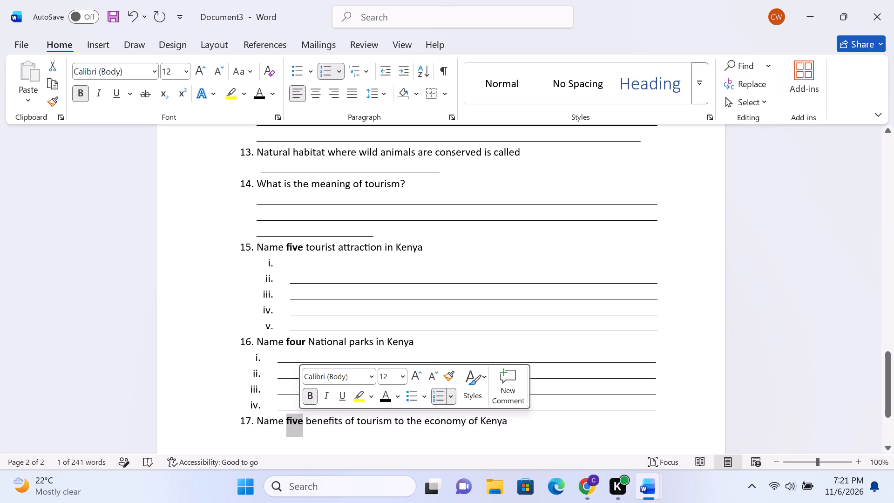
{"action": "left_click", "coordinate": [522, 422]}
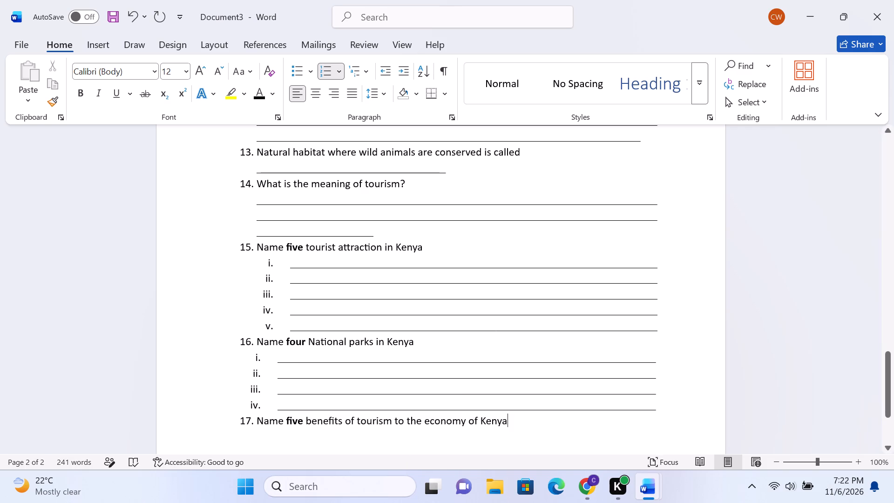
{"action": "key", "text": "Return"}
{"action": "key", "text": "BackSpace"}
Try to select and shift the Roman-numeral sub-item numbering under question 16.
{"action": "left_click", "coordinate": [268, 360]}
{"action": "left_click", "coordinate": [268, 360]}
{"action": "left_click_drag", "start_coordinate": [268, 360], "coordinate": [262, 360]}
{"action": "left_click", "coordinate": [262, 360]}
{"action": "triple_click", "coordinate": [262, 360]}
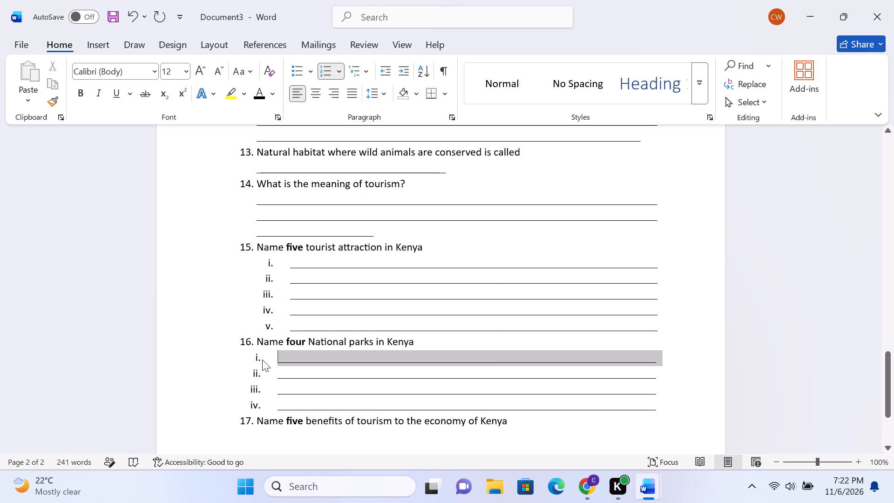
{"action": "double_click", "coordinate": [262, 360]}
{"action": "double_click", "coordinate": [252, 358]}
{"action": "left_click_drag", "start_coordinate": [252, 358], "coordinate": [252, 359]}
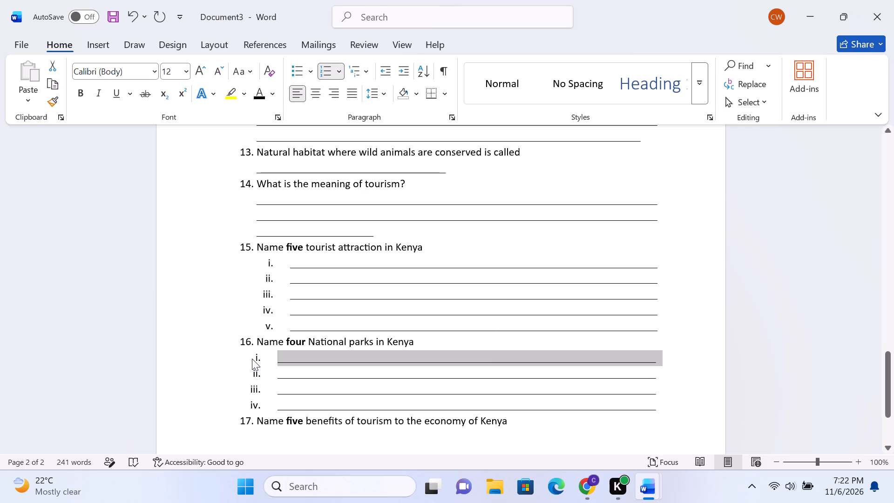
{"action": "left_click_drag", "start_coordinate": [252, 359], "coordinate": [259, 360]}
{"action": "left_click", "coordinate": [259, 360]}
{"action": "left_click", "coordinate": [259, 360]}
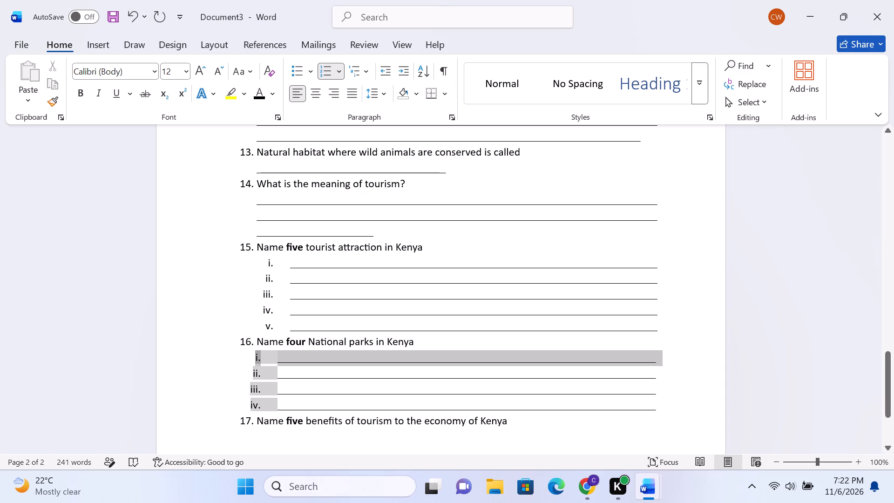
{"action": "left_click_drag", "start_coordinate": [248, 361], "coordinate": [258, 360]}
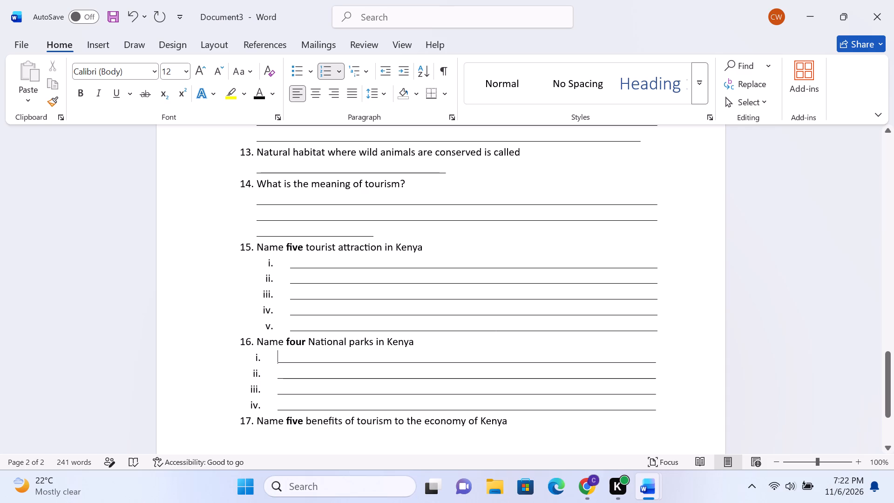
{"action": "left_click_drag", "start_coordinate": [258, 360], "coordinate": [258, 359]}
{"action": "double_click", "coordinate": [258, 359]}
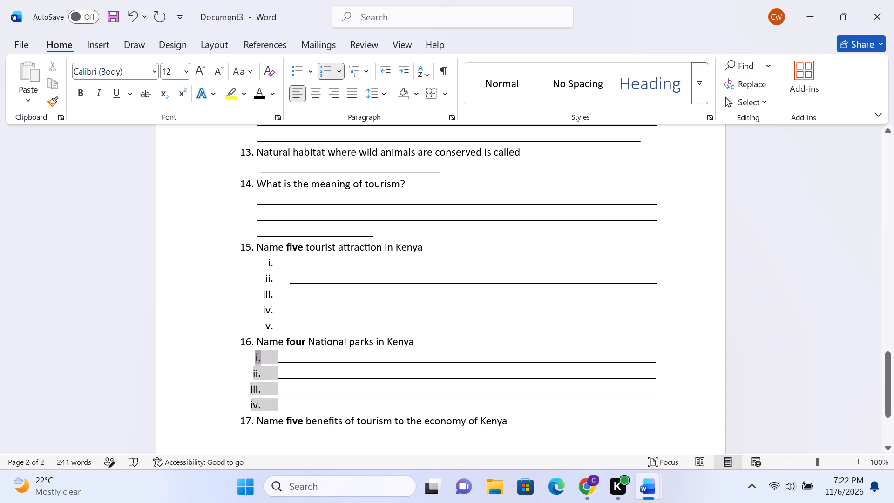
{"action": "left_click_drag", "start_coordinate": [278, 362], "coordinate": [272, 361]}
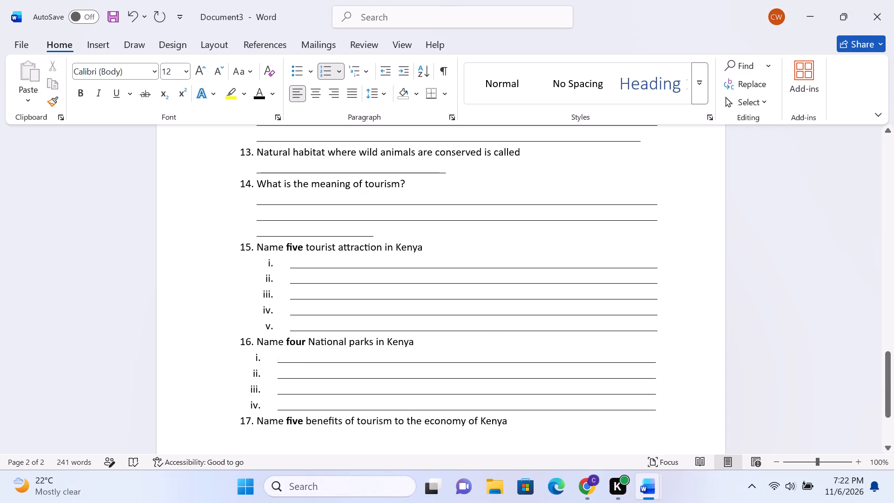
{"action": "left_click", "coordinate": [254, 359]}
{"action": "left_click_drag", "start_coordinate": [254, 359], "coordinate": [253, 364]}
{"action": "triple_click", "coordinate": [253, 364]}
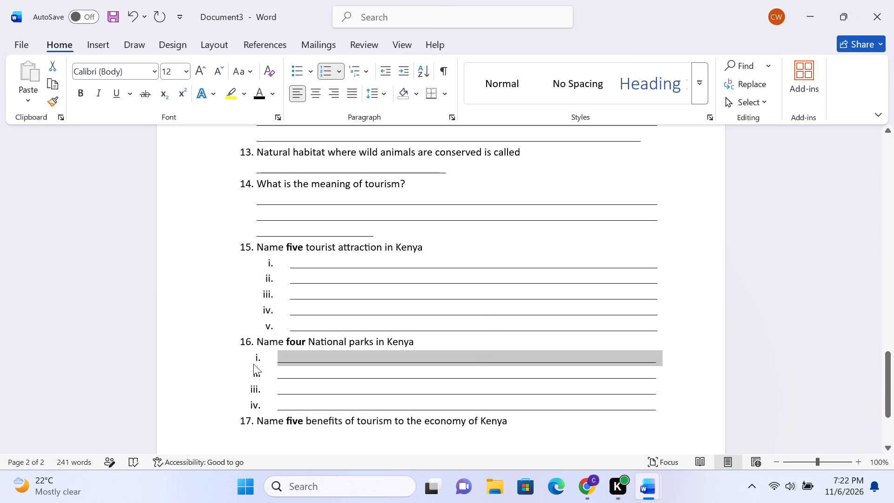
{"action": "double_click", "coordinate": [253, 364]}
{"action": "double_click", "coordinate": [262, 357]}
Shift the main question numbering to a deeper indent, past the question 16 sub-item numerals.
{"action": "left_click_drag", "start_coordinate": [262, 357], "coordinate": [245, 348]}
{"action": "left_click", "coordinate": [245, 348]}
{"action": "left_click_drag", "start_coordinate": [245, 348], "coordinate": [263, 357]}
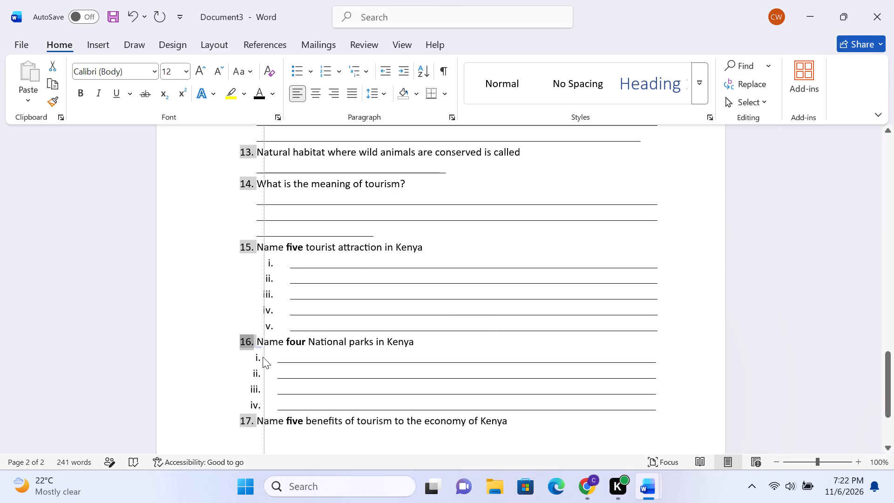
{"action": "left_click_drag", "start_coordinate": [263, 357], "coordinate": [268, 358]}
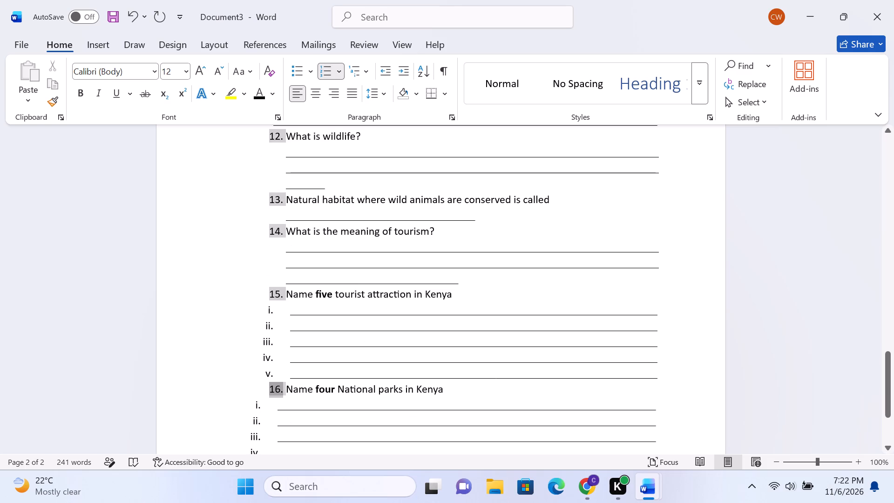
Move the main question numbering outward so the question numbers align with the page's left text margin.
{"action": "left_click", "coordinate": [267, 383]}
{"action": "double_click", "coordinate": [285, 387]}
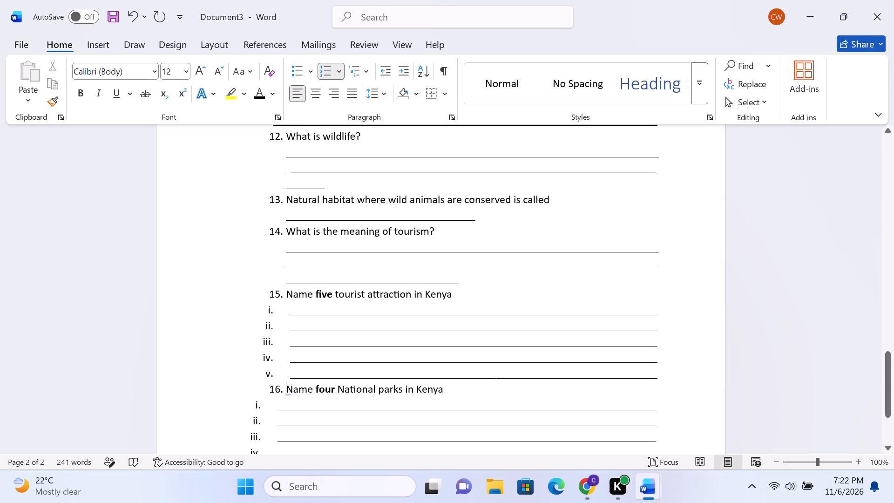
{"action": "triple_click", "coordinate": [282, 387]}
{"action": "left_click_drag", "start_coordinate": [282, 387], "coordinate": [209, 395]}
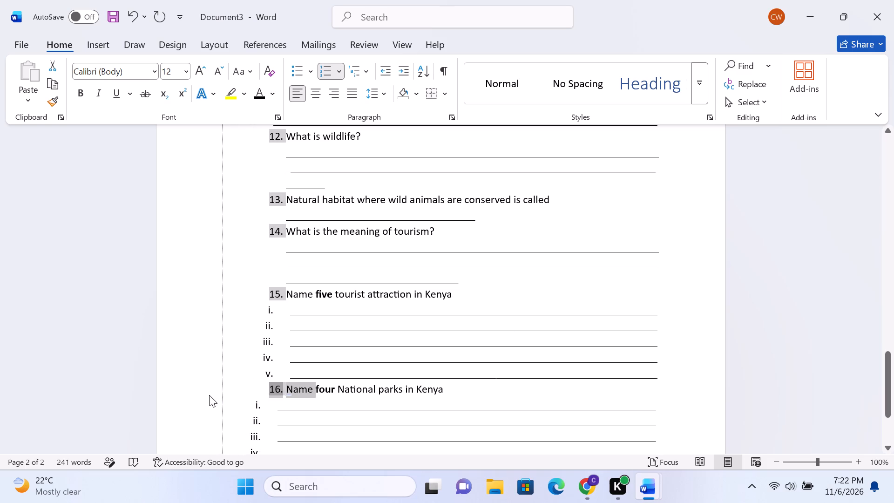
{"action": "left_click_drag", "start_coordinate": [209, 395], "coordinate": [209, 395]}
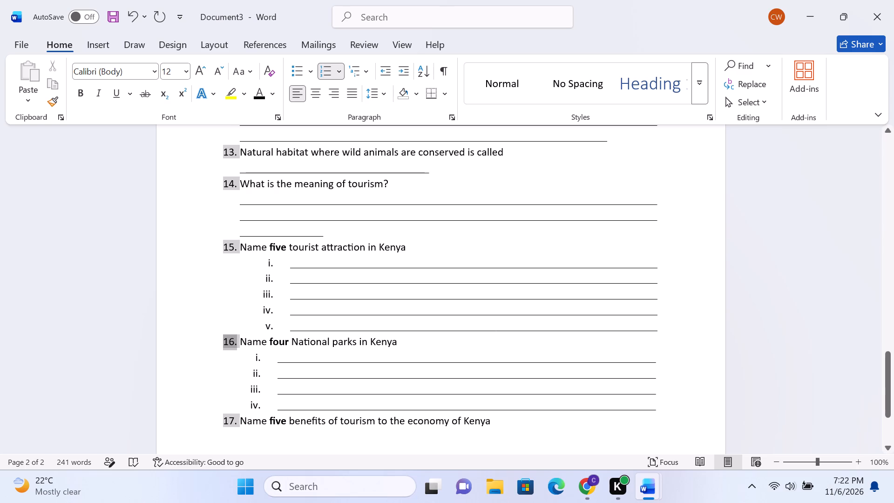
Start a sub-list under question 17 and set its numbering format to lowercase Roman numerals (i., ii., iii.).
{"action": "left_click", "coordinate": [494, 420]}
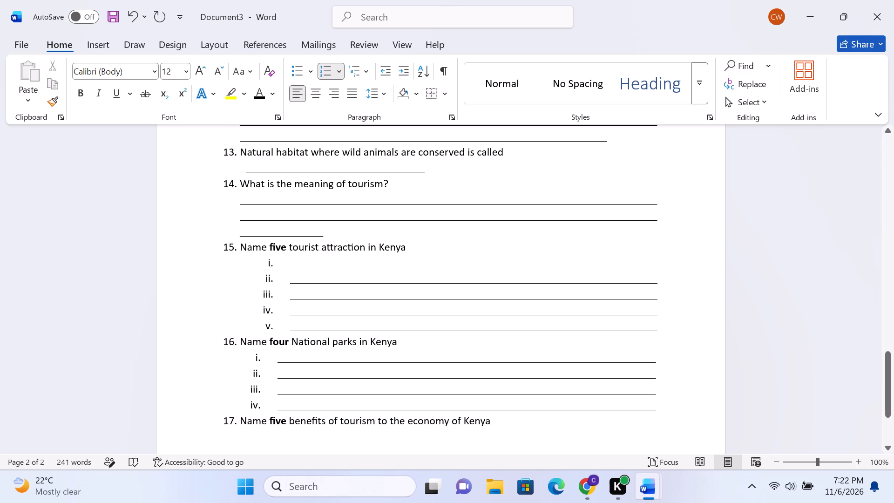
{"action": "key", "text": "Return"}
{"action": "key", "text": "BackSpace"}
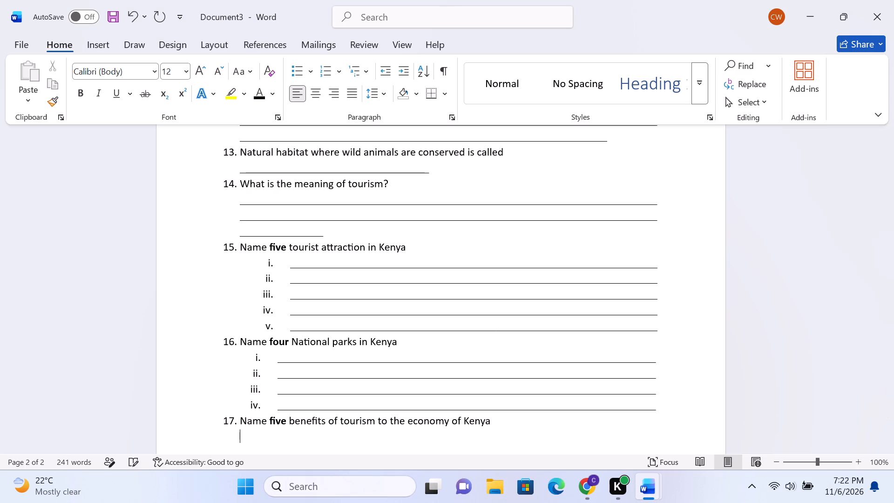
{"action": "type", "text": "1."}
{"action": "key", "text": "space"}
{"action": "left_click", "coordinate": [263, 442]}
{"action": "right_click", "coordinate": [263, 442]}
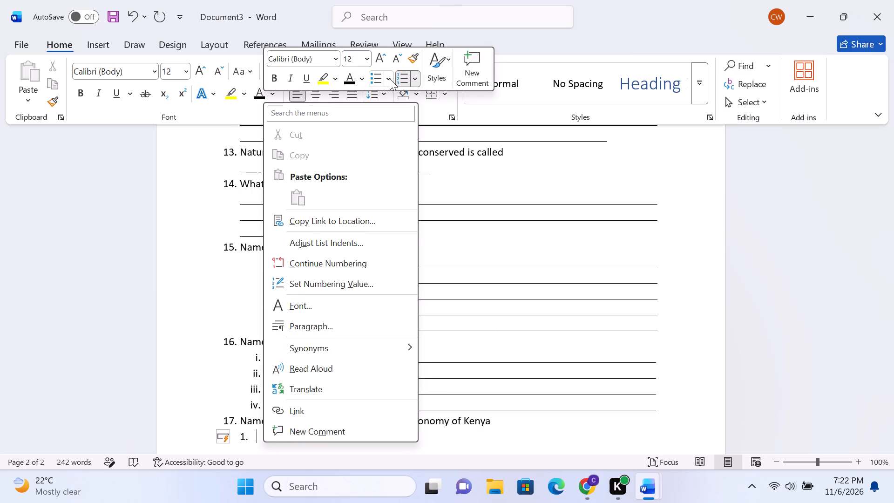
{"action": "left_click", "coordinate": [390, 79]}
{"action": "left_click", "coordinate": [415, 82]}
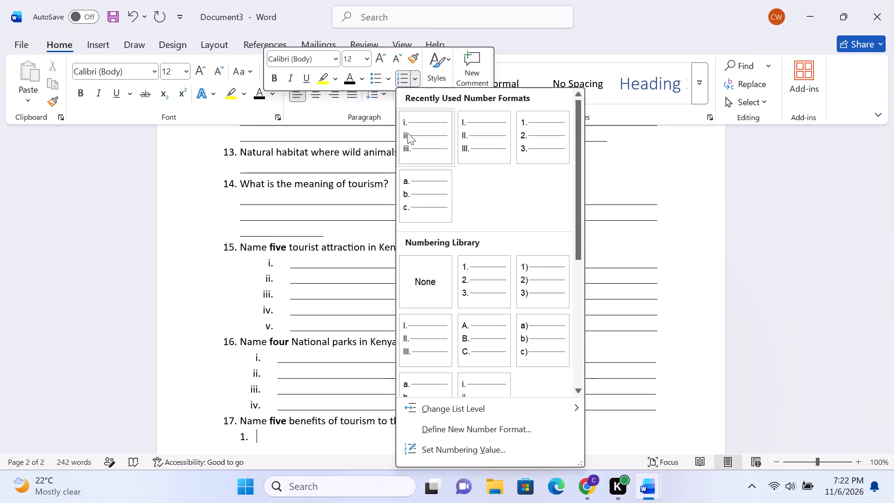
{"action": "left_click", "coordinate": [407, 133]}
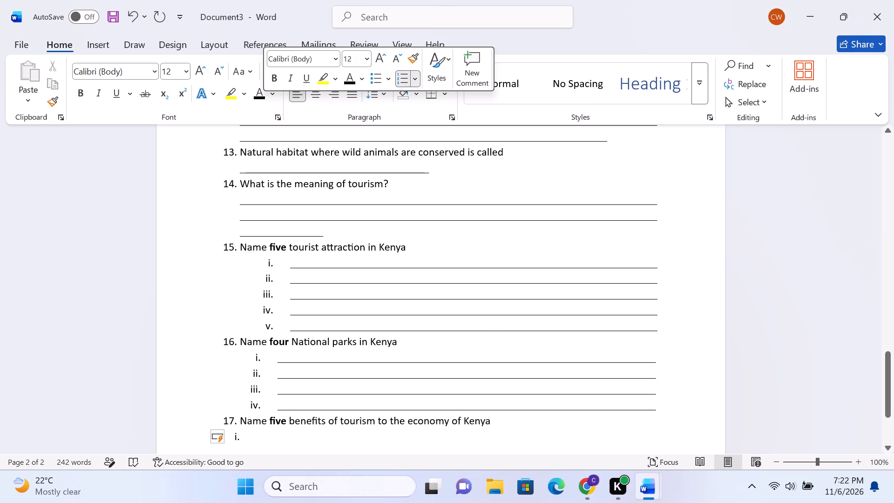
Add a full-width underscore answer line to sub-item i under question 17, trimmed to one row, and start sub-item ii.
{"action": "left_click", "coordinate": [257, 428]}
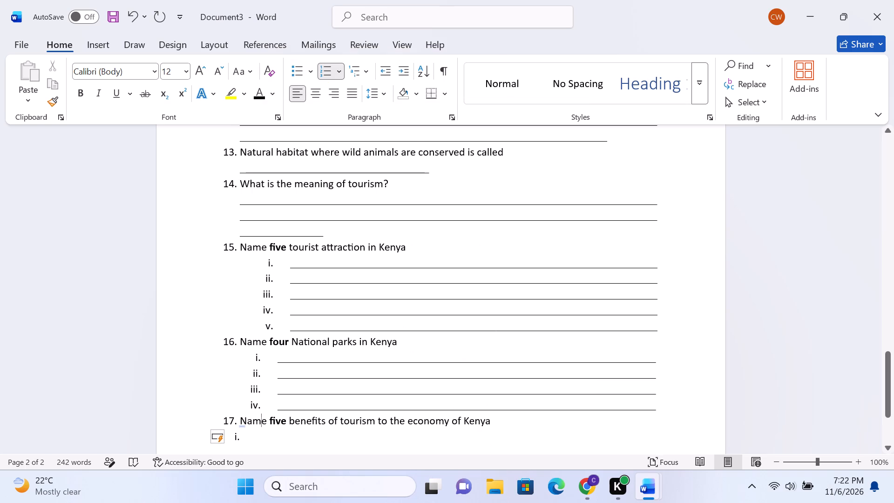
{"action": "left_click", "coordinate": [257, 439]}
{"action": "key", "text": "shift+underscore"}
{"action": "key", "text": "shift+underscore"}
{"action": "key", "text": "shift+underscore"}
{"action": "key", "text": "shift+underscore"}
{"action": "key", "text": "shift+underscore"}
{"action": "key", "text": "shift+underscore"}
{"action": "key", "text": "shift+underscore"}
{"action": "key", "text": "shift+underscore"}
{"action": "key", "text": "shift+underscore"}
{"action": "key", "text": "shift+underscore"}
{"action": "key", "text": "shift+underscore"}
{"action": "key", "text": "shift+underscore"}
{"action": "key", "text": "shift+underscore"}
{"action": "key", "text": "shift+underscore"}
{"action": "key", "text": "shift+underscore"}
{"action": "key", "text": "shift+underscore"}
{"action": "key", "text": "shift+underscore"}
{"action": "key", "text": "shift+underscore"}
{"action": "key", "text": "shift+underscore"}
{"action": "key", "text": "shift+underscore"}
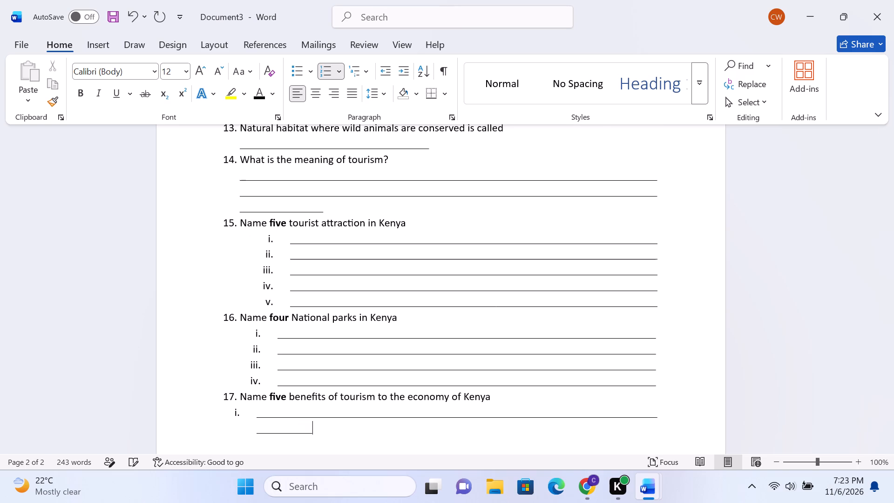
{"action": "key", "text": "BackSpace"}
{"action": "key", "text": "BackSpace"}
{"action": "key", "text": "BackSpace"}
{"action": "key", "text": "BackSpace"}
{"action": "key", "text": "BackSpace"}
{"action": "key", "text": "BackSpace"}
{"action": "key", "text": "BackSpace"}
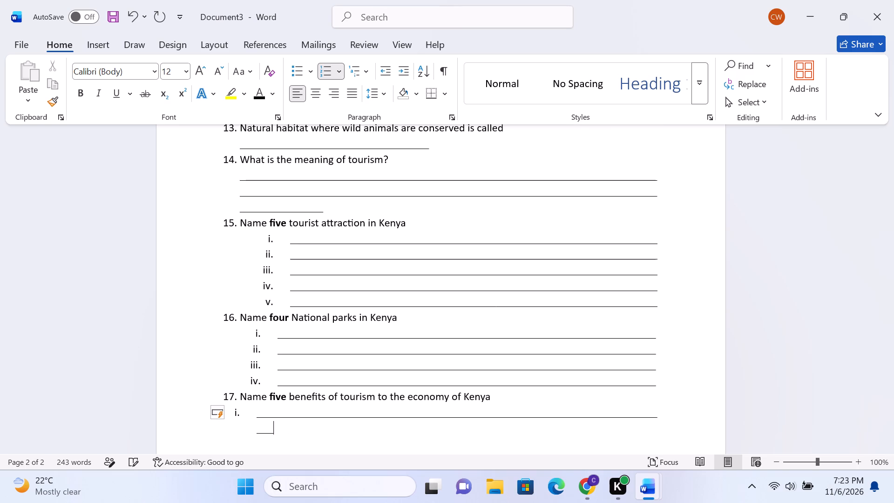
{"action": "key", "text": "BackSpace"}
{"action": "key", "text": "BackSpace"}
{"action": "key", "text": "BackSpace"}
{"action": "key", "text": "Return"}
Fill sub-item ii under question 17 with a full-width underscore answer line, trimmed to a single row.
{"action": "key", "text": "shift+underscore"}
{"action": "key", "text": "shift+underscore"}
{"action": "key", "text": "shift+underscore"}
{"action": "key", "text": "shift+underscore"}
{"action": "key", "text": "shift+underscore"}
{"action": "key", "text": "shift+underscore"}
{"action": "key", "text": "shift+underscore"}
{"action": "key", "text": "shift+underscore"}
{"action": "key", "text": "shift+underscore"}
{"action": "key", "text": "shift+underscore"}
{"action": "key", "text": "shift+underscore"}
{"action": "key", "text": "shift+underscore"}
{"action": "key", "text": "shift+underscore"}
{"action": "key", "text": "shift+underscore"}
{"action": "key", "text": "shift+underscore"}
{"action": "key", "text": "shift+underscore"}
{"action": "key", "text": "shift+underscore"}
{"action": "key", "text": "shift+underscore"}
{"action": "key", "text": "shift+underscore"}
{"action": "key", "text": "shift+underscore"}
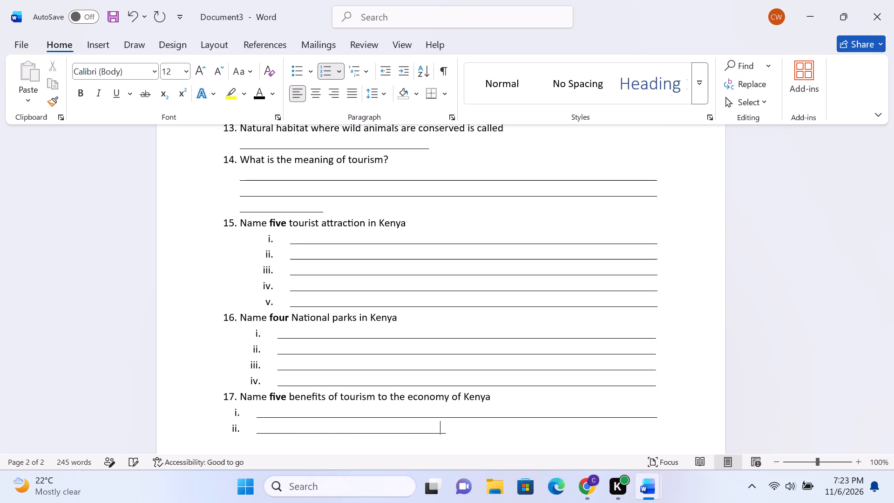
{"action": "key", "text": "BackSpace"}
{"action": "key", "text": "BackSpace"}
{"action": "key", "text": "shift+underscore"}
{"action": "key", "text": "shift+underscore"}
{"action": "key", "text": "shift+underscore"}
{"action": "key", "text": "shift+underscore"}
{"action": "key", "text": "shift+underscore"}
{"action": "key", "text": "shift+underscore"}
{"action": "key", "text": "shift+underscore"}
{"action": "key", "text": "shift+underscore"}
{"action": "key", "text": "shift+underscore"}
{"action": "key", "text": "shift+underscore"}
{"action": "key", "text": "BackSpace"}
{"action": "key", "text": "BackSpace"}
{"action": "key", "text": "BackSpace"}
{"action": "key", "text": "BackSpace"}
{"action": "key", "text": "BackSpace"}
{"action": "key", "text": "BackSpace"}
{"action": "key", "text": "BackSpace"}
{"action": "key", "text": "BackSpace"}
{"action": "key", "text": "BackSpace"}
Add full-width underscore answer lines for sub-items iii to v under question 17 and start question 18.
{"action": "key", "text": "Return"}
{"action": "key", "text": "shift+underscore"}
{"action": "key", "text": "shift+underscore"}
{"action": "key", "text": "shift+underscore"}
{"action": "key", "text": "shift+underscore"}
{"action": "key", "text": "shift+underscore"}
{"action": "key", "text": "shift+underscore"}
{"action": "key", "text": "shift+underscore"}
{"action": "key", "text": "shift+underscore"}
{"action": "key", "text": "shift+underscore"}
{"action": "key", "text": "shift+underscore"}
{"action": "key", "text": "shift+underscore"}
{"action": "key", "text": "shift+underscore"}
{"action": "key", "text": "shift+underscore"}
{"action": "key", "text": "shift+underscore"}
{"action": "key", "text": "shift+underscore"}
{"action": "key", "text": "shift+underscore"}
{"action": "key", "text": "shift+underscore"}
{"action": "key", "text": "shift+underscore"}
{"action": "key", "text": "shift+underscore"}
{"action": "key", "text": "shift+underscore"}
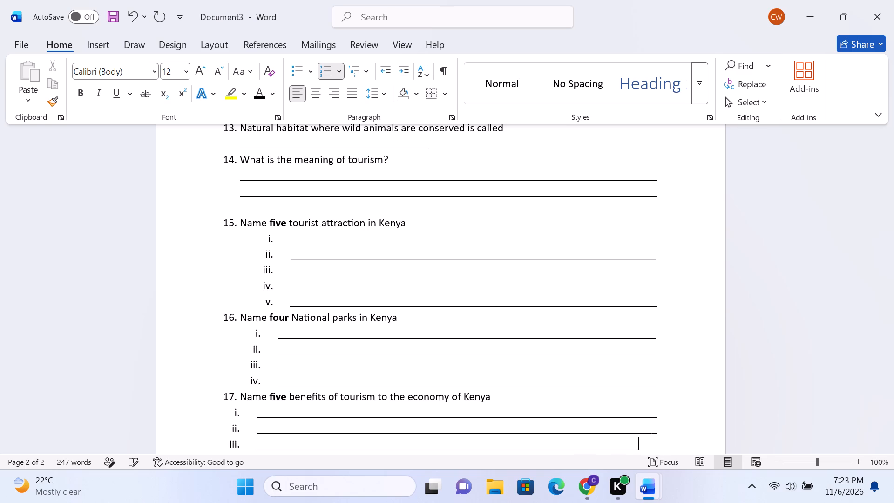
Complete the underscore answer line for sub-item iii under question 17 to full width, trimmed to a single row.
{"action": "key", "text": "BackSpace"}
{"action": "key", "text": "BackSpace"}
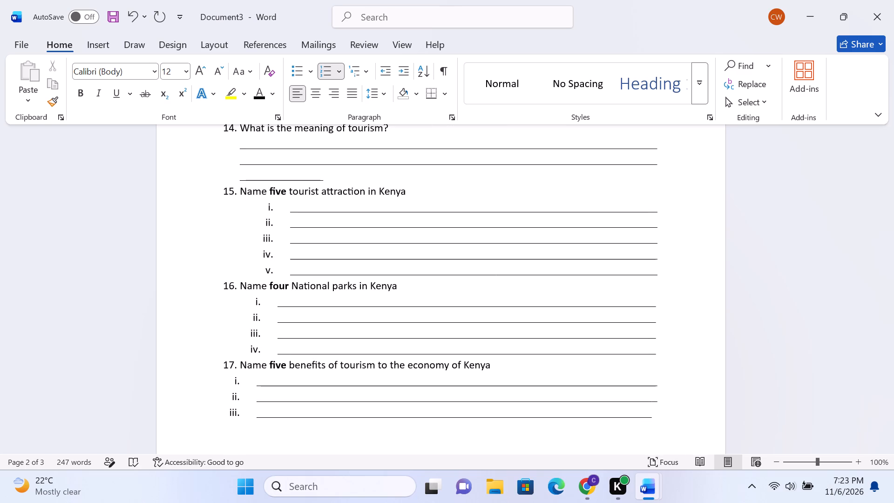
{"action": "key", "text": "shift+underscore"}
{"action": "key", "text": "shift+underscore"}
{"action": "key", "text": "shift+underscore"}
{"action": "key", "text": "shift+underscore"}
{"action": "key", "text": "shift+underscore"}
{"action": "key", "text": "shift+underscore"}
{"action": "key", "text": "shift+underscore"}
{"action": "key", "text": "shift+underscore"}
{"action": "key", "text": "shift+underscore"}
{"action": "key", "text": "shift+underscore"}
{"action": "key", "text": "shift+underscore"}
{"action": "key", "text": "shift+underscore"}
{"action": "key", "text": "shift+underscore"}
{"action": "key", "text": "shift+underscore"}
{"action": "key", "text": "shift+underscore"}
{"action": "key", "text": "BackSpace"}
{"action": "key", "text": "BackSpace"}
{"action": "key", "text": "BackSpace"}
{"action": "key", "text": "BackSpace"}
{"action": "key", "text": "BackSpace"}
{"action": "key", "text": "BackSpace"}
{"action": "key", "text": "BackSpace"}
{"action": "key", "text": "BackSpace"}
{"action": "key", "text": "BackSpace"}
{"action": "key", "text": "BackSpace"}
{"action": "key", "text": "BackSpace"}
{"action": "key", "text": "BackSpace"}
{"action": "key", "text": "BackSpace"}
{"action": "key", "text": "BackSpace"}
Add sub-item iv under question 17 with a full-width underscore answer line, trimmed to a single row.
{"action": "key", "text": "Return"}
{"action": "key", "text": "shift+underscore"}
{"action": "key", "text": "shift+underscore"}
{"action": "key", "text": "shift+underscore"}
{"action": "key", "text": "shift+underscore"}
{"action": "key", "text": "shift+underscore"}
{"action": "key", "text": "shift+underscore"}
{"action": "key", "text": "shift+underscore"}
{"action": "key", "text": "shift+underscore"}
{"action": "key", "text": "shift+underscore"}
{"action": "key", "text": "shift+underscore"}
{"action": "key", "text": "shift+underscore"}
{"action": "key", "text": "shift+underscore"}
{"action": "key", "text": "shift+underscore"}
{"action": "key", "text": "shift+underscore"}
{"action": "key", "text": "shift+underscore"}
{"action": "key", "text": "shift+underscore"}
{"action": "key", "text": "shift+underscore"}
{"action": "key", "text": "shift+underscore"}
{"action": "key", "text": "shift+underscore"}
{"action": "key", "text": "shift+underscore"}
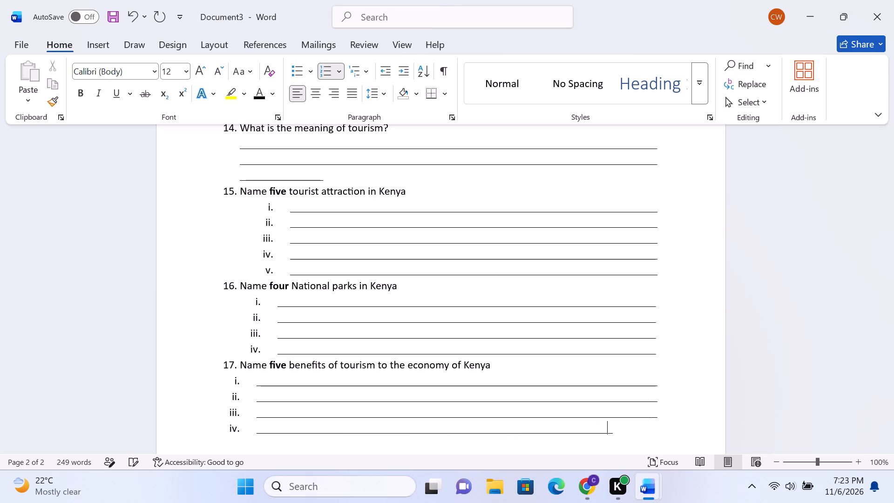
{"action": "key", "text": "BackSpace"}
{"action": "key", "text": "BackSpace"}
{"action": "key", "text": "BackSpace"}
{"action": "key", "text": "BackSpace"}
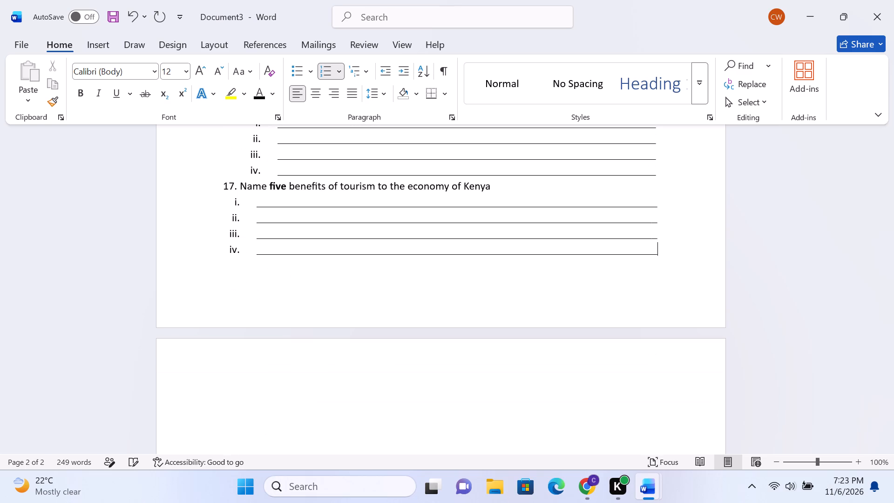
Add sub-item v under question 17 with a full-width underscore answer line, trimmed to a single row.
{"action": "key", "text": "Return"}
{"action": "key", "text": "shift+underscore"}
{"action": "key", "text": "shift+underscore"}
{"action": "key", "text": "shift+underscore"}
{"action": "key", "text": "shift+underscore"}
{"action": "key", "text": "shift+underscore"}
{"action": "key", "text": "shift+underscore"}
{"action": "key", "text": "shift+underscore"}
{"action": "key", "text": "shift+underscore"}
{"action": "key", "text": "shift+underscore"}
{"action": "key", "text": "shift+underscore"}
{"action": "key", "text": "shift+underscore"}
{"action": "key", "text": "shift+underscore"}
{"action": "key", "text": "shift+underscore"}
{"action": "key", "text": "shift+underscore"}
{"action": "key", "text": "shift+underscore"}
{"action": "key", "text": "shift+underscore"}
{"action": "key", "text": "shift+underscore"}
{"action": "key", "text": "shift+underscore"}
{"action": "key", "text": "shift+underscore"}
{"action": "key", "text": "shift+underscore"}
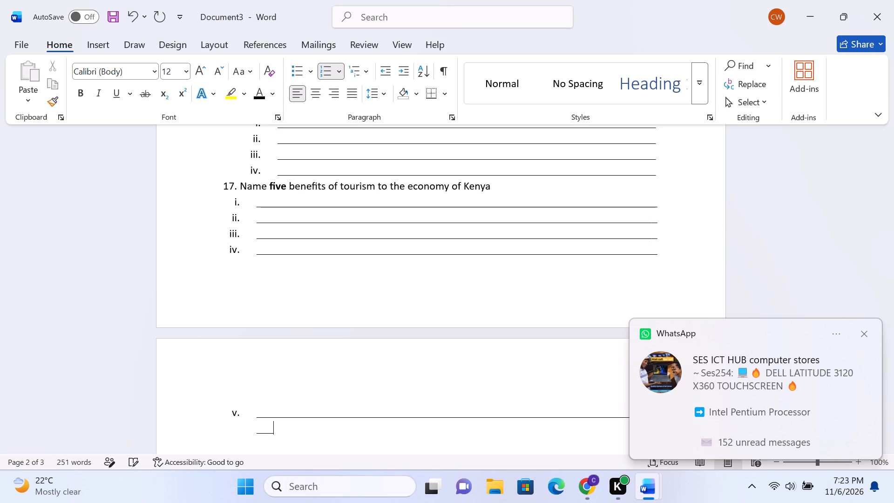
{"action": "key", "text": "BackSpace"}
{"action": "key", "text": "BackSpace"}
{"action": "key", "text": "BackSpace"}
Dismiss the WhatsApp notification covering the document.
{"action": "left_click", "coordinate": [863, 335]}
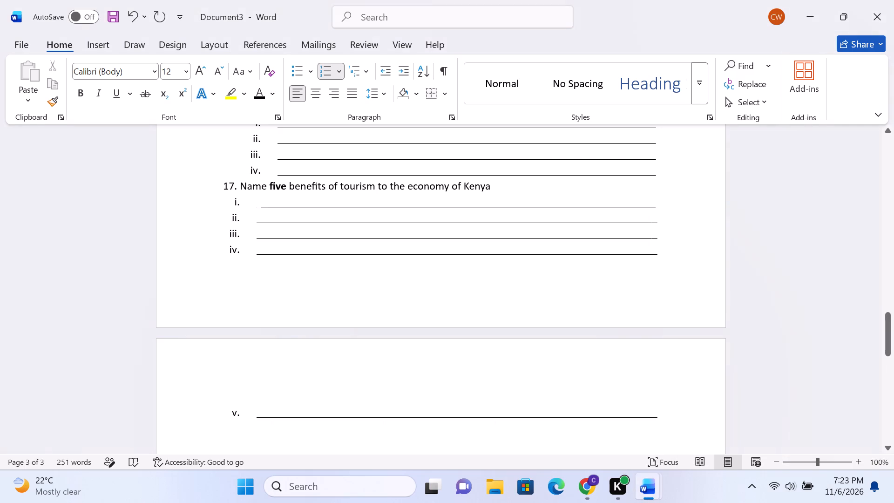
End the Roman-numeral sub-list after item v of question 17 and start question 18 as a main numbered item.
{"action": "left_click_drag", "start_coordinate": [884, 334], "coordinate": [885, 355]}
{"action": "key", "text": "Return"}
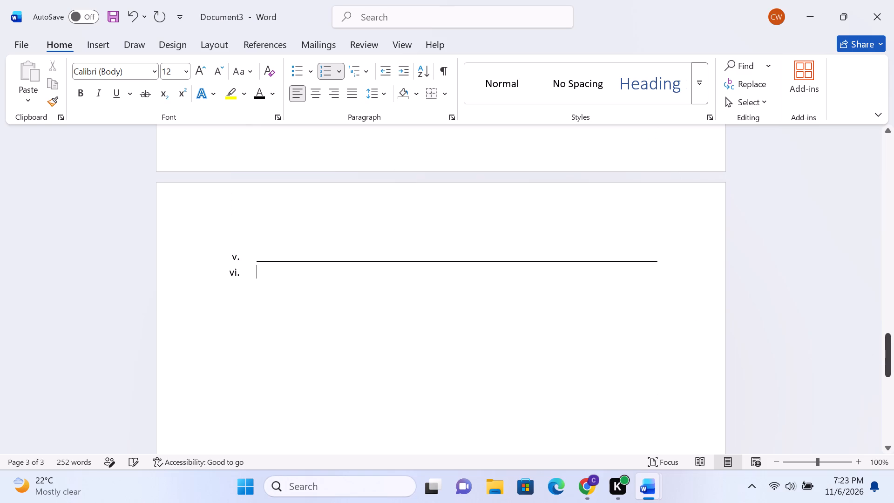
{"action": "key", "text": "BackSpace"}
{"action": "key", "text": "BackSpace"}
{"action": "key", "text": "BackSpace"}
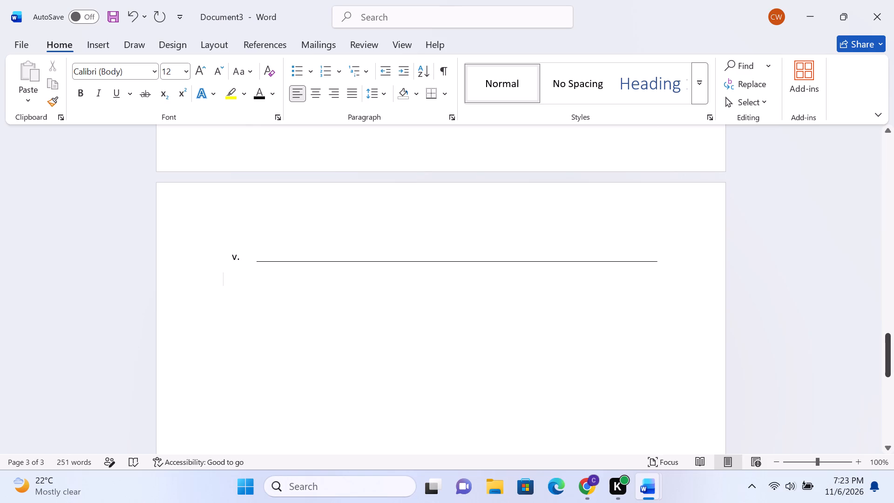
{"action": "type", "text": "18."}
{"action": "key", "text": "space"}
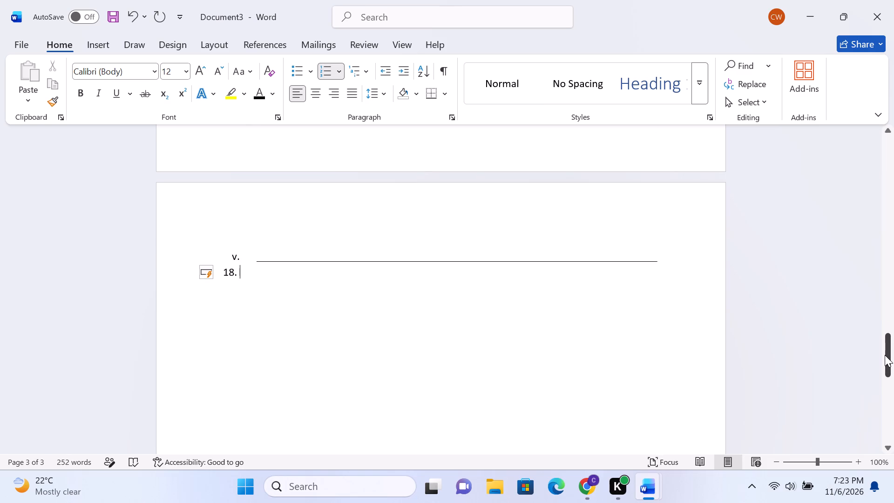
Enter question 18 as "What is the meaning of mining?".
{"action": "type", "text": "what is"}
{"action": "key", "text": "space"}
{"action": "type", "text": "the meaning"}
{"action": "key", "text": "space"}
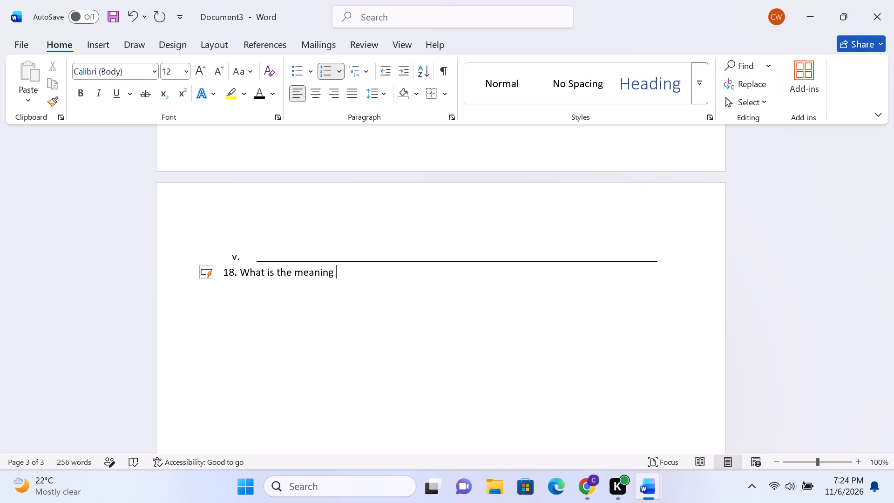
{"action": "type", "text": "of mining"}
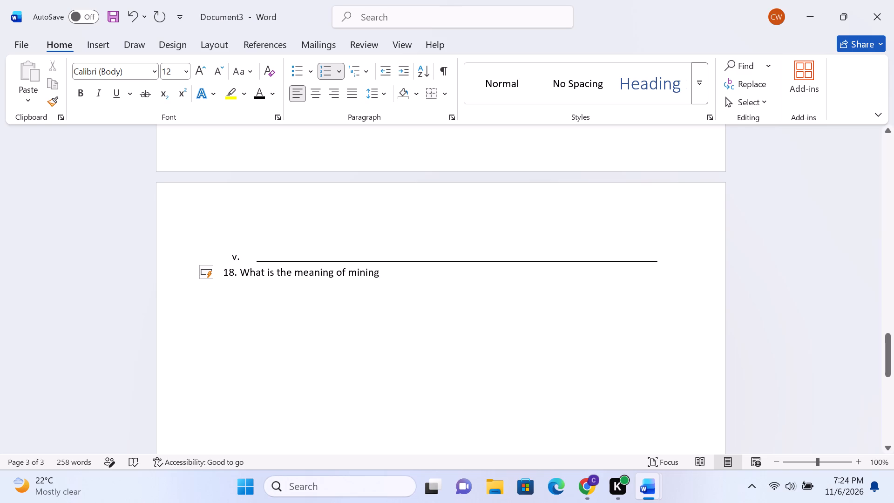
{"action": "type", "text": "?"}
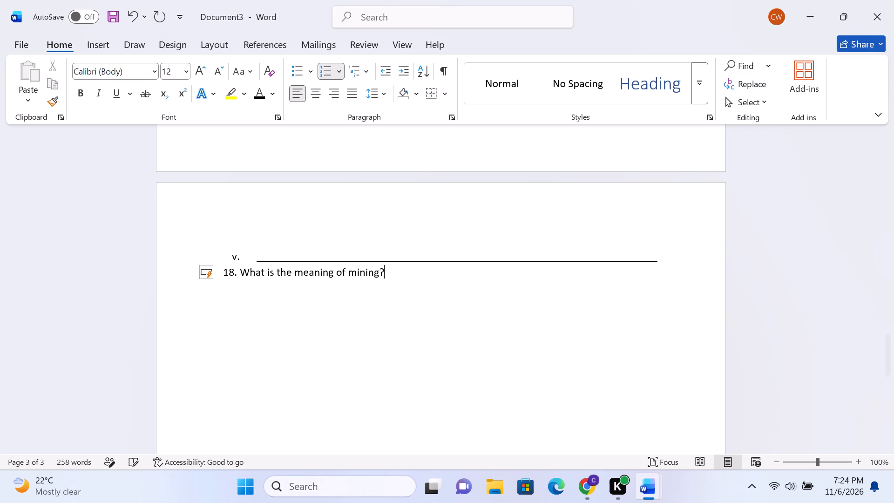
Add an underscore answer line of nearly two rows below question 18, end it with a full stop, and start question 19.
{"action": "key", "text": "space"}
{"action": "key", "text": "shift+underscore"}
{"action": "key", "text": "shift+underscore"}
{"action": "key", "text": "shift+underscore"}
{"action": "key", "text": "shift+underscore"}
{"action": "key", "text": "shift+underscore"}
{"action": "key", "text": "shift+underscore"}
{"action": "key", "text": "shift+underscore"}
{"action": "key", "text": "shift+underscore"}
{"action": "key", "text": "shift+underscore"}
{"action": "key", "text": "shift+underscore"}
{"action": "key", "text": "shift+underscore"}
{"action": "key", "text": "shift+underscore"}
{"action": "key", "text": "shift+underscore"}
{"action": "key", "text": "shift+underscore"}
{"action": "key", "text": "shift+underscore"}
{"action": "key", "text": "shift+underscore"}
{"action": "key", "text": "shift+underscore"}
{"action": "key", "text": "shift+underscore"}
{"action": "key", "text": "shift+underscore"}
{"action": "key", "text": "shift+underscore"}
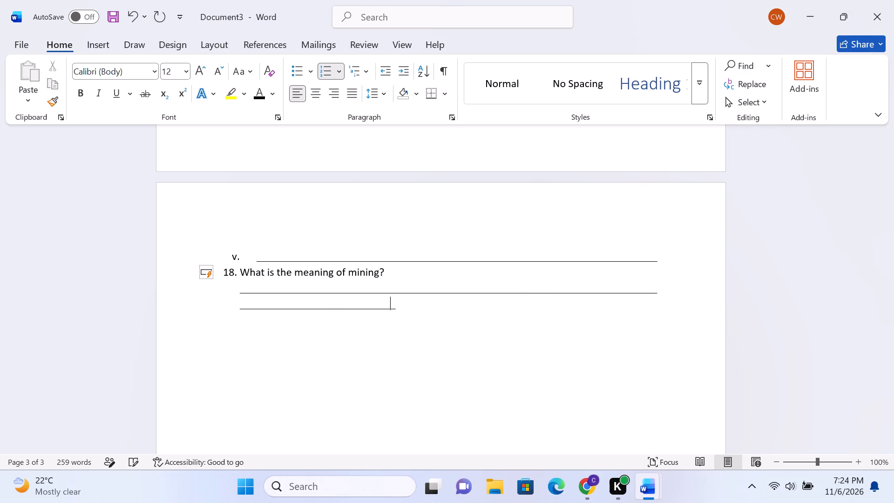
{"action": "key", "text": "BackSpace"}
{"action": "key", "text": "period"}
{"action": "key", "text": "Return"}
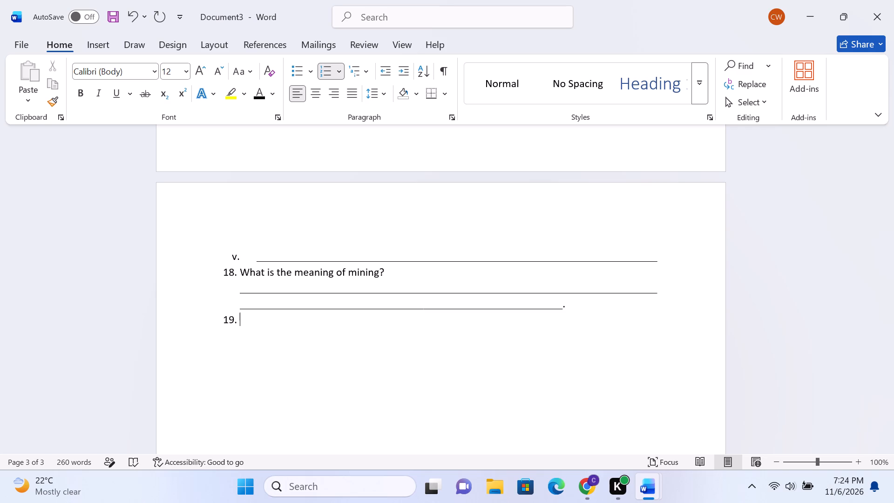
Enter question 19 as "Name the areas where the following minerals are mined in Kenya".
{"action": "type", "text": "name th"}
{"action": "type", "text": "e areas"}
{"action": "key", "text": "space"}
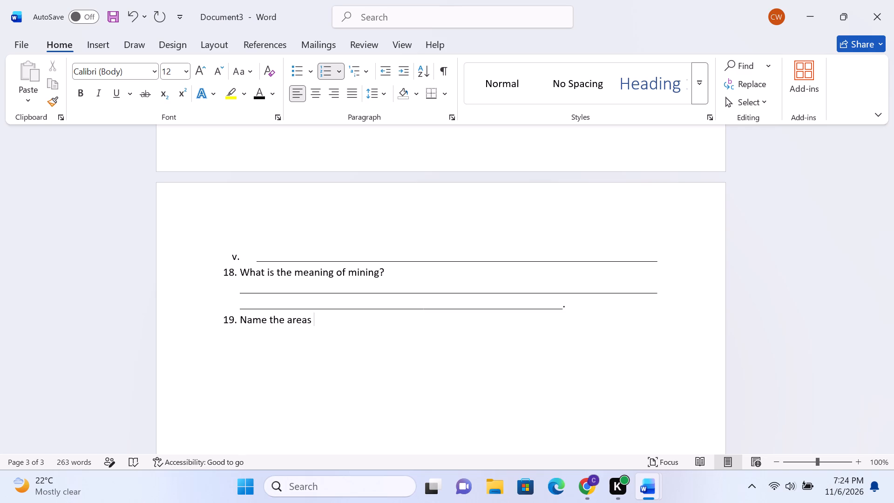
{"action": "type", "text": "whw"}
{"action": "key", "text": "equal"}
{"action": "key", "text": "BackSpace"}
{"action": "key", "text": "BackSpace"}
{"action": "type", "text": "ere the following"}
{"action": "key", "text": "space"}
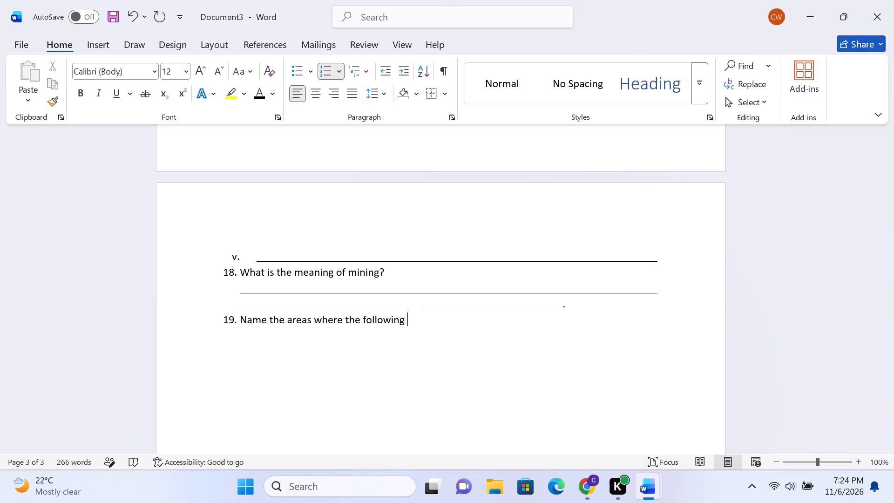
{"action": "type", "text": "minerals are"}
{"action": "key", "text": "space"}
{"action": "type", "text": "mined in"}
{"action": "key", "text": "space"}
{"action": "type", "text": "enya"}
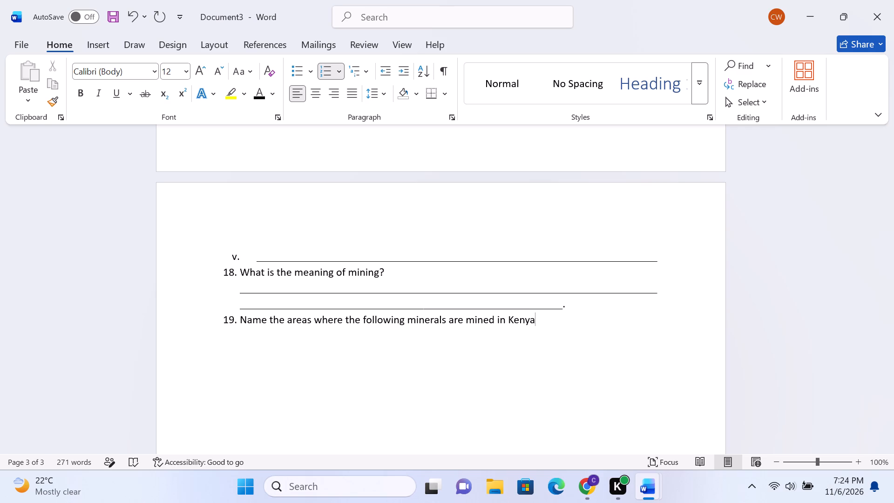
Start a sub-list under question 19 with lowercase Roman numerals (i., ii., iii.), leaving no typed "1." above it.
{"action": "key", "text": "Return"}
{"action": "key", "text": "BackSpace"}
{"action": "type", "text": "1."}
{"action": "right_click", "coordinate": [300, 351]}
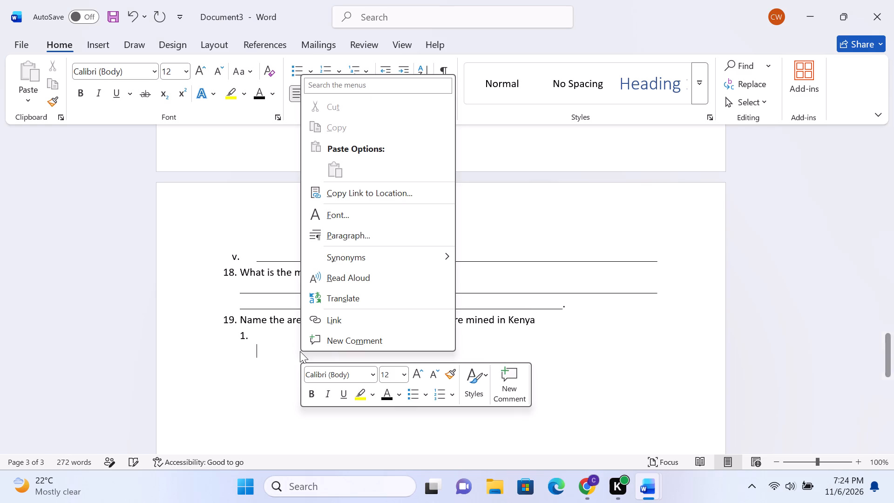
{"action": "left_click", "coordinate": [451, 396]}
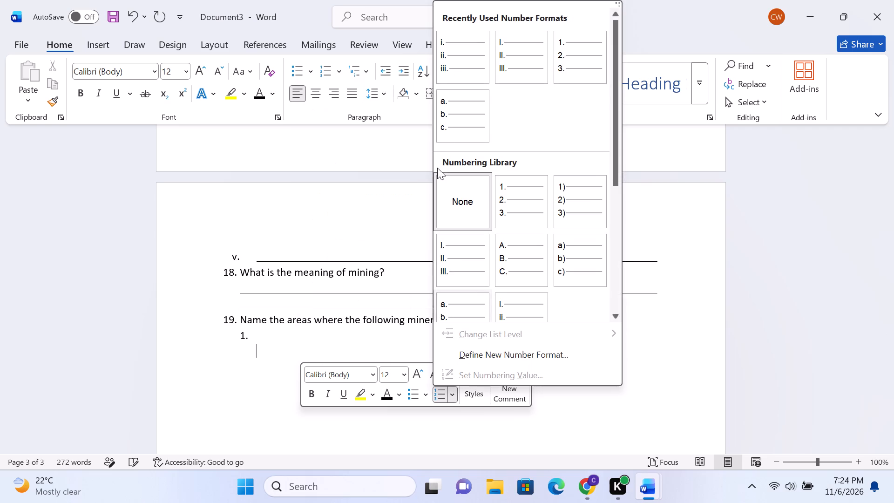
{"action": "left_click", "coordinate": [455, 66]}
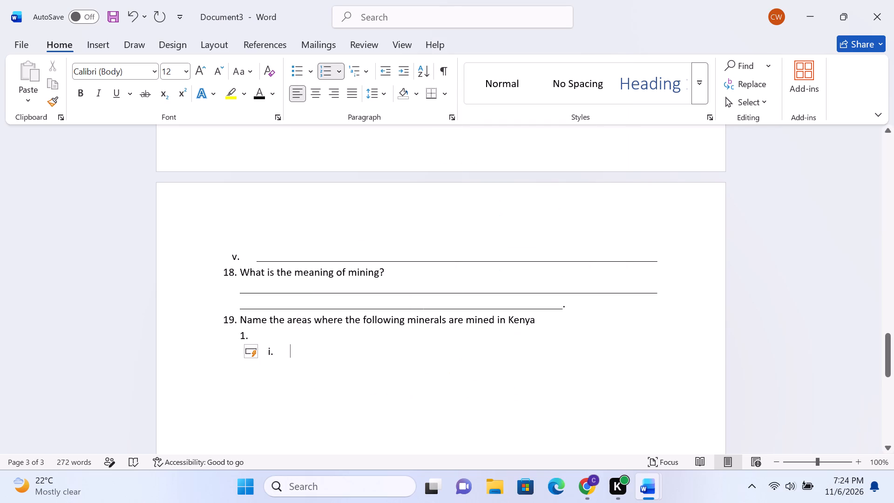
{"action": "left_click", "coordinate": [253, 343]}
{"action": "key", "text": "BackSpace"}
{"action": "key", "text": "BackSpace"}
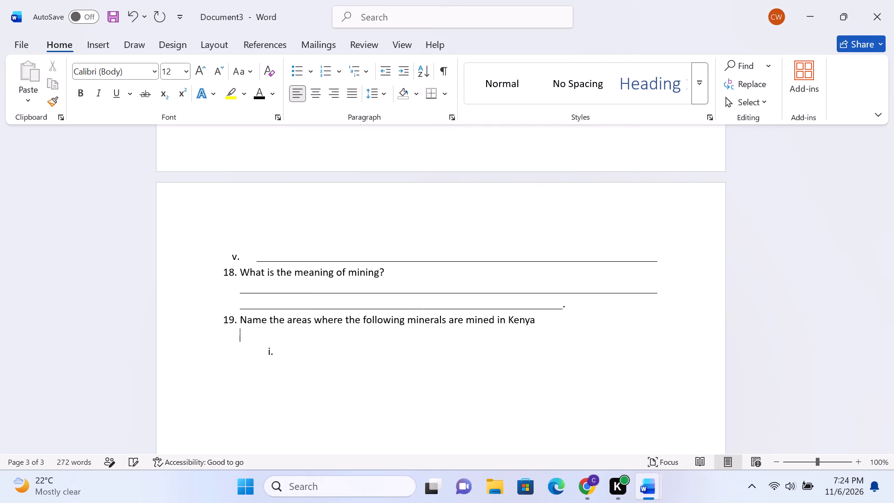
Enter "Diatomite" as sub-item i. of question 19, followed by an underscore answer line about half a row long.
{"action": "left_click", "coordinate": [283, 349]}
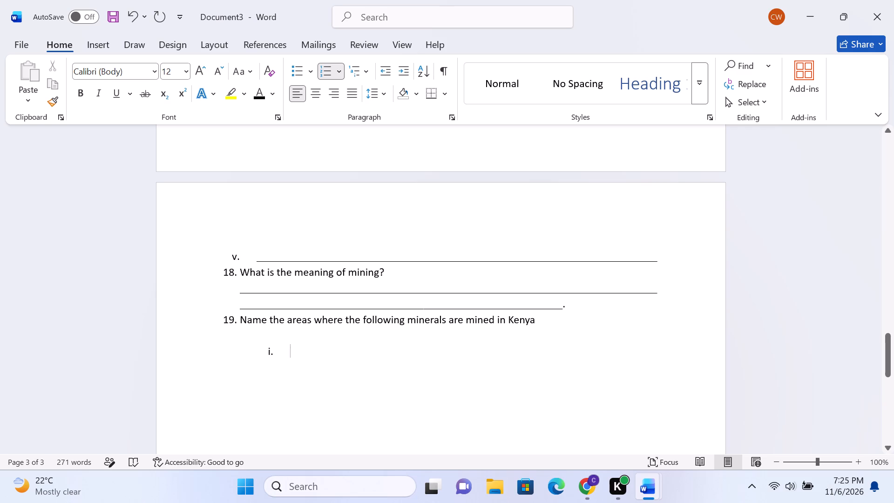
{"action": "type", "text": "diatomite"}
{"action": "key", "text": "space"}
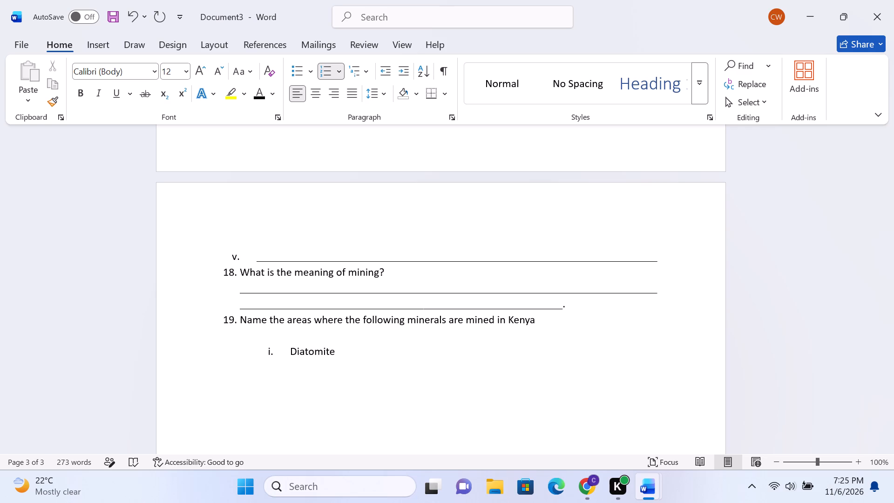
{"action": "key", "text": "shift+underscore"}
{"action": "key", "text": "shift+underscore"}
{"action": "key", "text": "shift+underscore"}
{"action": "key", "text": "shift+underscore"}
{"action": "key", "text": "shift+underscore"}
{"action": "key", "text": "shift+underscore"}
{"action": "key", "text": "shift+underscore"}
{"action": "key", "text": "shift+underscore"}
{"action": "key", "text": "shift+underscore"}
{"action": "key", "text": "shift+underscore"}
{"action": "key", "text": "shift+underscore"}
{"action": "key", "text": "shift+underscore"}
{"action": "key", "text": "shift+underscore"}
{"action": "key", "text": "shift+underscore"}
{"action": "key", "text": "shift+underscore"}
{"action": "key", "text": "shift+underscore"}
{"action": "key", "text": "shift+underscore"}
{"action": "key", "text": "shift+underscore"}
{"action": "key", "text": "shift+underscore"}
{"action": "key", "text": "shift+underscore"}
{"action": "key", "text": "Return"}
Enter "Limestone" as sub-item ii. with an underscore answer line ending about level with the Diatomite line.
{"action": "type", "text": "limestone"}
{"action": "key", "text": "space"}
{"action": "key", "text": "shift+underscore"}
{"action": "key", "text": "shift+underscore"}
{"action": "key", "text": "shift+underscore"}
{"action": "key", "text": "shift+underscore"}
{"action": "key", "text": "shift+underscore"}
{"action": "key", "text": "shift+underscore"}
{"action": "key", "text": "shift+underscore"}
{"action": "key", "text": "shift+underscore"}
{"action": "key", "text": "shift+underscore"}
{"action": "key", "text": "shift+underscore"}
{"action": "key", "text": "shift+underscore"}
{"action": "key", "text": "shift+underscore"}
{"action": "key", "text": "shift+underscore"}
{"action": "key", "text": "shift+underscore"}
{"action": "key", "text": "shift+underscore"}
{"action": "key", "text": "shift+underscore"}
{"action": "key", "text": "shift+underscore"}
{"action": "key", "text": "shift+underscore"}
{"action": "key", "text": "shift+underscore"}
{"action": "key", "text": "shift+underscore"}
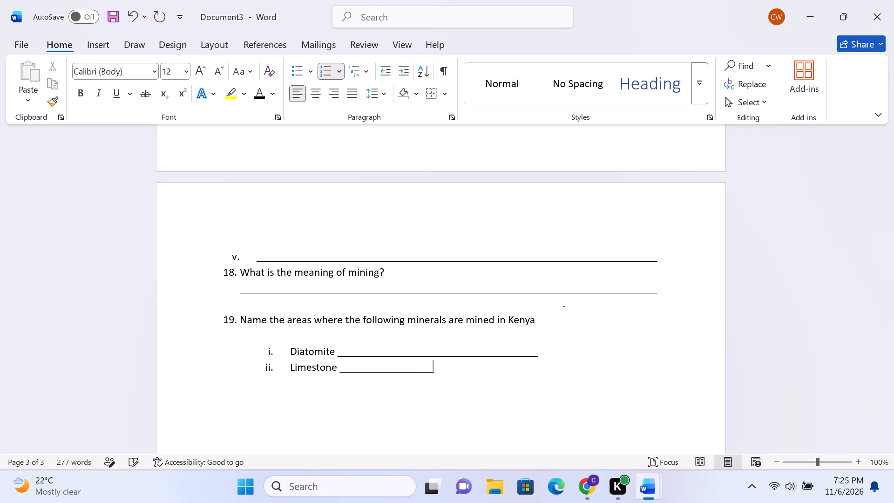
{"action": "key", "text": "BackSpace"}
{"action": "key", "text": "Return"}
Enter "Soda ash" as sub-item iii. with an underscore answer line ending about level with the lines above.
{"action": "type", "text": "soda"}
{"action": "key", "text": "space"}
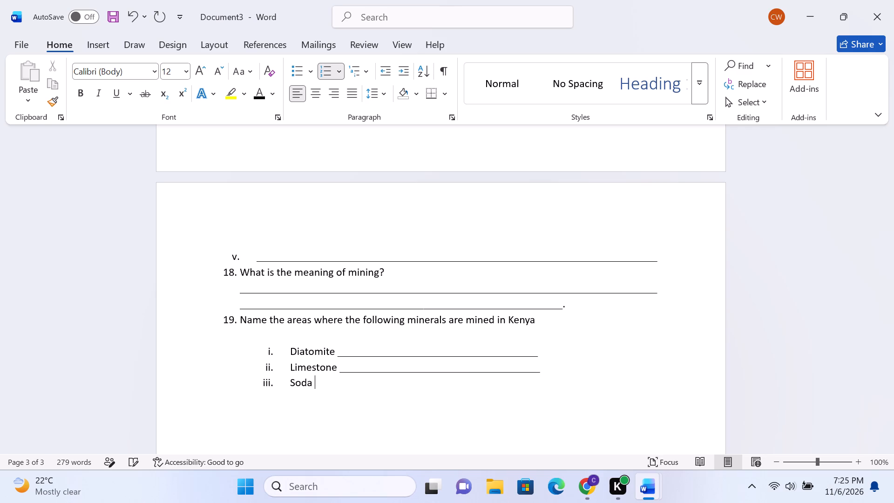
{"action": "type", "text": "ash"}
{"action": "key", "text": "space"}
{"action": "key", "text": "shift+underscore"}
{"action": "key", "text": "shift+underscore"}
{"action": "key", "text": "shift+underscore"}
{"action": "key", "text": "shift+underscore"}
{"action": "key", "text": "shift+underscore"}
{"action": "key", "text": "shift+underscore"}
{"action": "key", "text": "shift+underscore"}
{"action": "key", "text": "shift+underscore"}
{"action": "key", "text": "shift+underscore"}
{"action": "key", "text": "shift+underscore"}
{"action": "key", "text": "shift+underscore"}
{"action": "key", "text": "shift+underscore"}
{"action": "key", "text": "shift+underscore"}
{"action": "key", "text": "shift+underscore"}
{"action": "key", "text": "shift+underscore"}
{"action": "key", "text": "shift+underscore"}
{"action": "key", "text": "shift+underscore"}
{"action": "key", "text": "shift+underscore"}
{"action": "key", "text": "shift+underscore"}
{"action": "key", "text": "shift+underscore"}
{"action": "key", "text": "BackSpace"}
{"action": "key", "text": "BackSpace"}
{"action": "key", "text": "Return"}
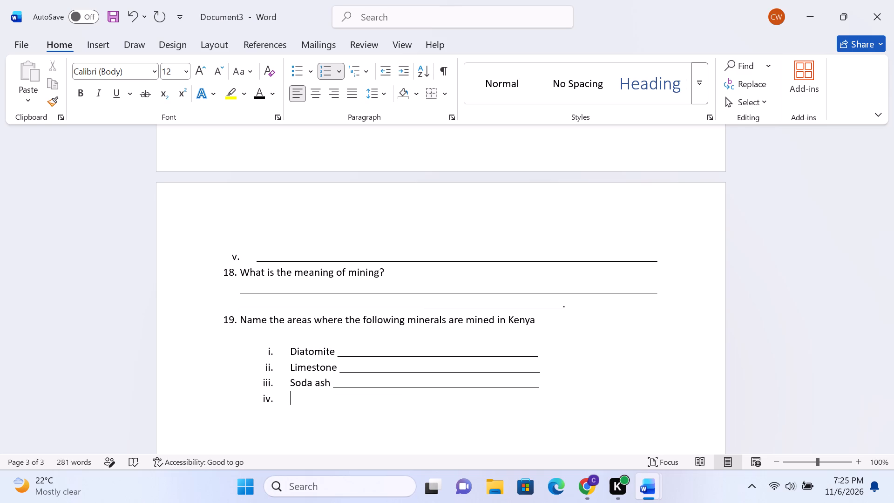
Enter "Salt" as sub-item iv. with an underscore answer line trimmed to end about level with the lines above.
{"action": "type", "text": "salt"}
{"action": "key", "text": "space"}
{"action": "key", "text": "shift+underscore"}
{"action": "key", "text": "shift+underscore"}
{"action": "key", "text": "shift+underscore"}
{"action": "key", "text": "shift+underscore"}
{"action": "key", "text": "shift+underscore"}
{"action": "key", "text": "shift+underscore"}
{"action": "key", "text": "shift+underscore"}
{"action": "key", "text": "shift+underscore"}
{"action": "key", "text": "shift+underscore"}
{"action": "key", "text": "shift+underscore"}
{"action": "key", "text": "shift+underscore"}
{"action": "key", "text": "shift+underscore"}
{"action": "key", "text": "shift+underscore"}
{"action": "key", "text": "shift+underscore"}
{"action": "key", "text": "shift+underscore"}
{"action": "key", "text": "shift+underscore"}
{"action": "key", "text": "shift+underscore"}
{"action": "key", "text": "shift+underscore"}
{"action": "key", "text": "shift+underscore"}
{"action": "key", "text": "shift+underscore"}
{"action": "key", "text": "BackSpace"}
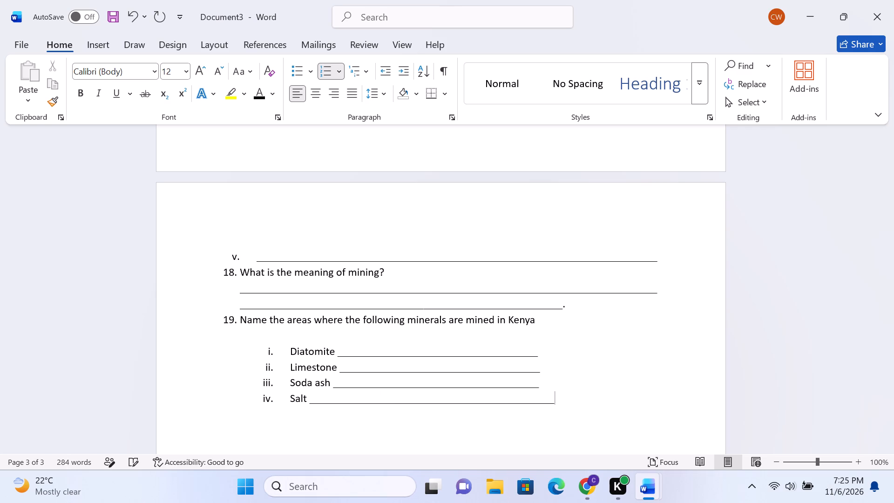
{"action": "key", "text": "BackSpace"}
{"action": "key", "text": "BackSpace"}
{"action": "key", "text": "Return"}
Enter "Petroleum" as sub-item v. with an underscore answer line ending about level with the lines above.
{"action": "type", "text": "petroleum"}
{"action": "key", "text": "space"}
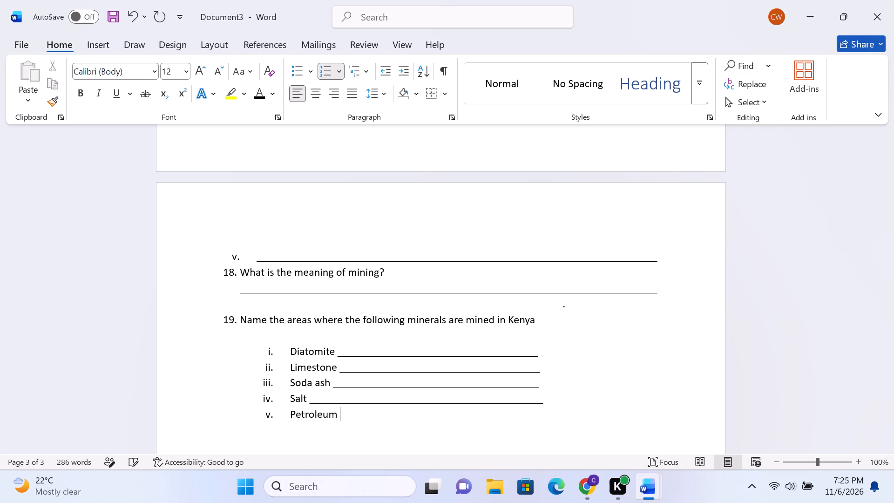
{"action": "key", "text": "shift+underscore"}
{"action": "key", "text": "shift+underscore"}
{"action": "key", "text": "shift+underscore"}
{"action": "key", "text": "shift+underscore"}
{"action": "key", "text": "shift+underscore"}
{"action": "key", "text": "shift+underscore"}
{"action": "key", "text": "shift+underscore"}
{"action": "key", "text": "shift+underscore"}
{"action": "key", "text": "shift+underscore"}
{"action": "key", "text": "shift+underscore"}
{"action": "key", "text": "shift+underscore"}
{"action": "key", "text": "shift+underscore"}
{"action": "key", "text": "shift+underscore"}
{"action": "key", "text": "shift+underscore"}
{"action": "key", "text": "shift+underscore"}
{"action": "key", "text": "shift+underscore"}
{"action": "key", "text": "shift+underscore"}
{"action": "key", "text": "shift+underscore"}
{"action": "key", "text": "shift+underscore"}
{"action": "key", "text": "shift+underscore"}
{"action": "key", "text": "BackSpace"}
{"action": "key", "text": "BackSpace"}
End the mineral sub-list and enter question 20 as "Name four benefits of mining to the economy".
{"action": "key", "text": "Return"}
{"action": "key", "text": "BackSpace"}
{"action": "key", "text": "BackSpace"}
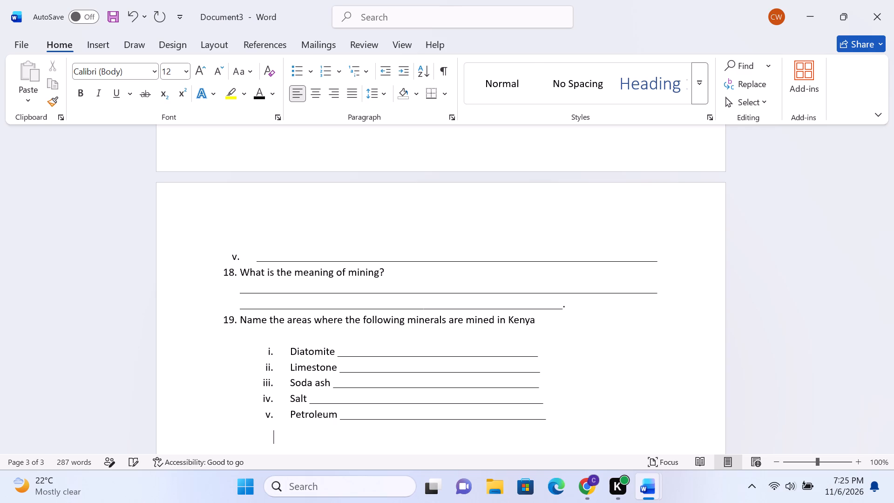
{"action": "key", "text": "BackSpace"}
{"action": "type", "text": "20."}
{"action": "key", "text": "space"}
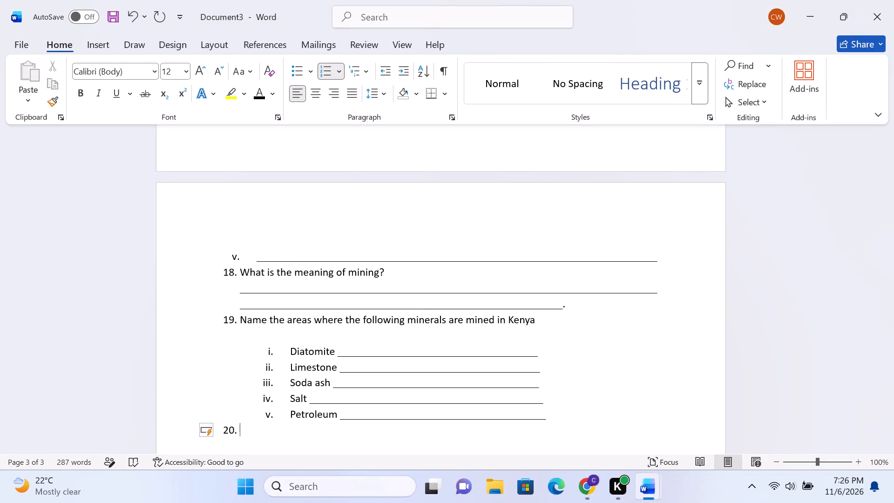
{"action": "type", "text": "na,e"}
{"action": "key", "text": "BackSpace"}
{"action": "key", "text": "BackSpace"}
{"action": "type", "text": "me four"}
{"action": "key", "text": "space"}
{"action": "type", "text": "benefits"}
{"action": "key", "text": "space"}
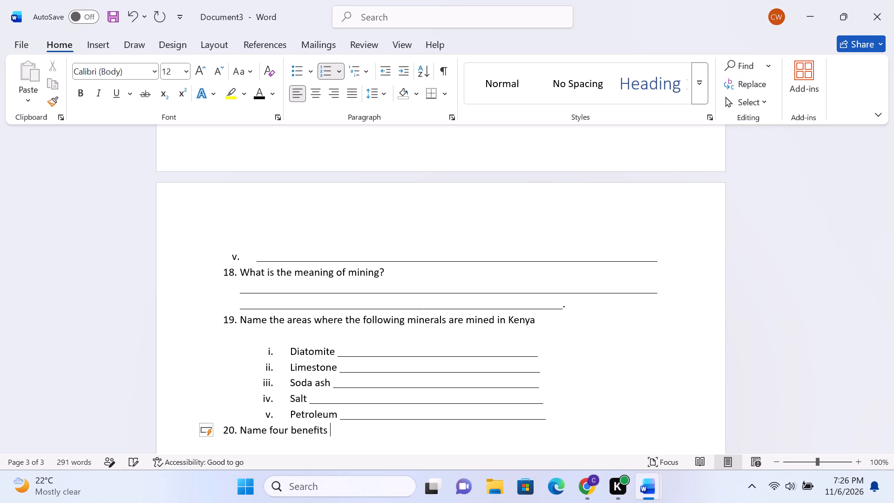
{"action": "type", "text": "of mining to the"}
{"action": "key", "text": "space"}
{"action": "type", "text": "economy"}
{"action": "key", "text": "space"}
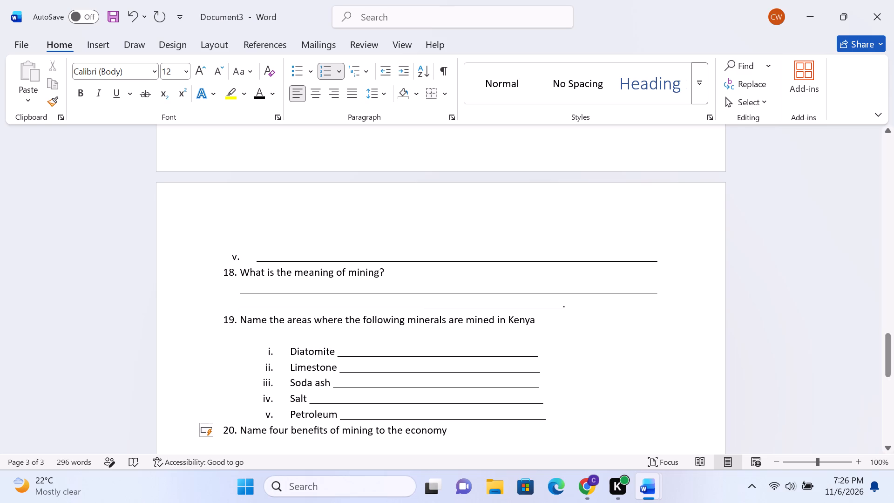
Make the word "four" in question 20 bold.
{"action": "left_click_drag", "start_coordinate": [268, 431], "coordinate": [276, 431]}
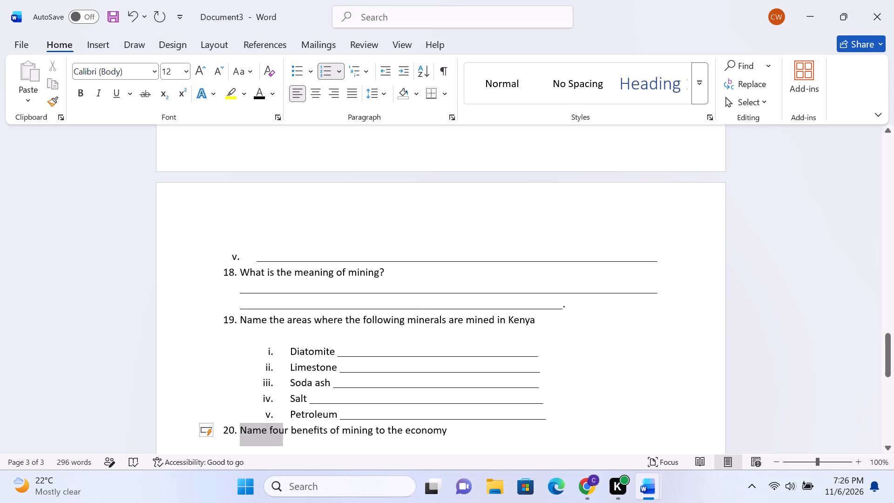
{"action": "left_click_drag", "start_coordinate": [276, 431], "coordinate": [279, 431]}
{"action": "left_click", "coordinate": [279, 431]}
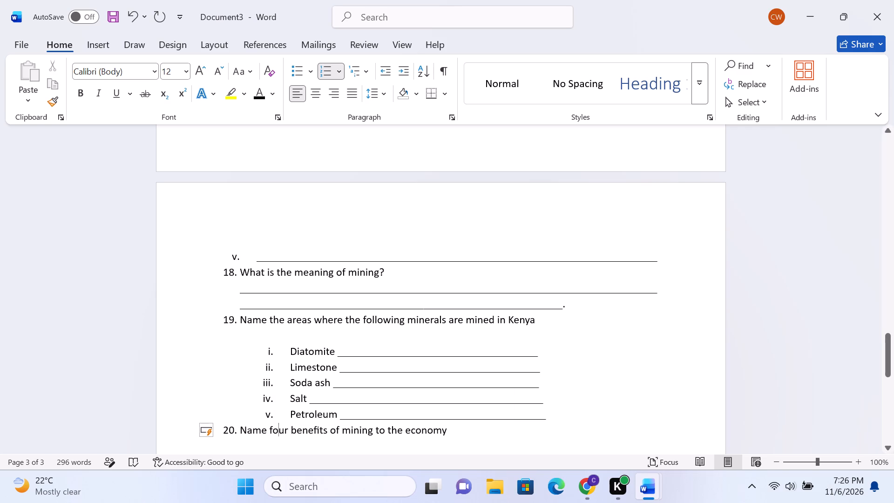
{"action": "left_click_drag", "start_coordinate": [269, 430], "coordinate": [288, 432]}
{"action": "left_click", "coordinate": [299, 407]}
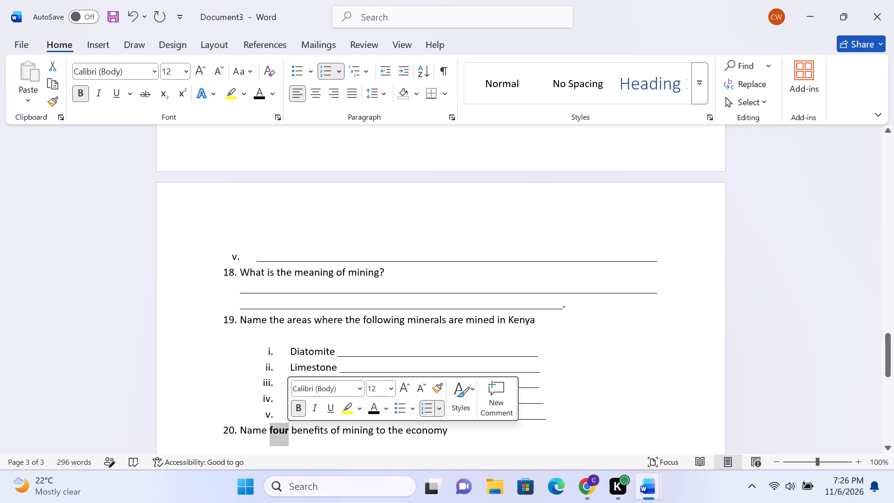
Start a numbered sub-list on the line below question 20 and change its numbering to lowercase Roman numerals (i.).
{"action": "left_click", "coordinate": [460, 431]}
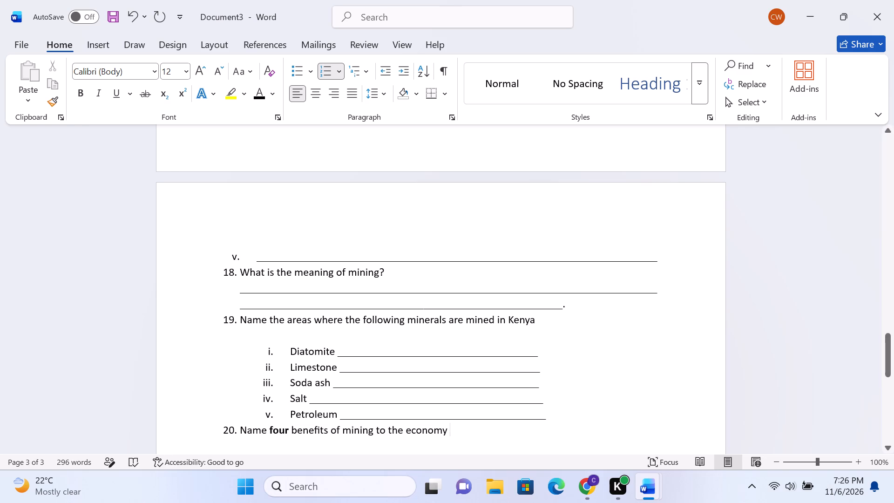
{"action": "key", "text": "Return"}
{"action": "key", "text": "BackSpace"}
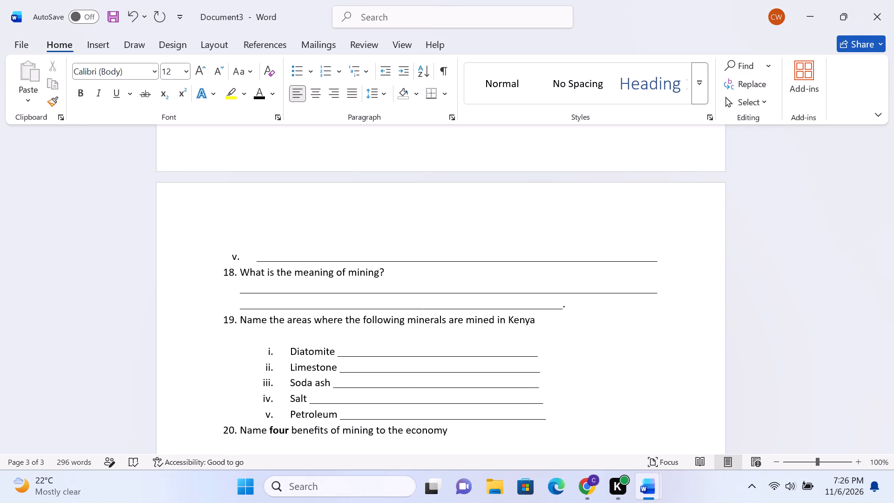
{"action": "type", "text": "1."}
{"action": "key", "text": "space"}
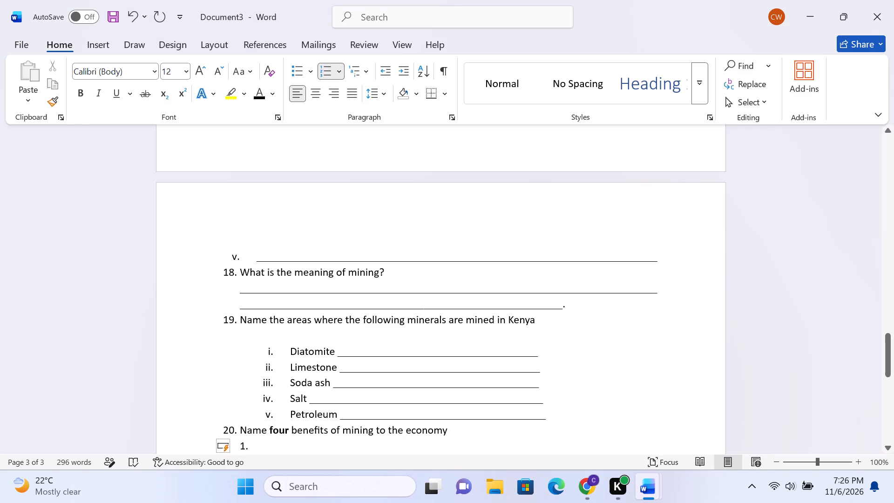
{"action": "left_click_drag", "start_coordinate": [890, 352], "coordinate": [886, 381]}
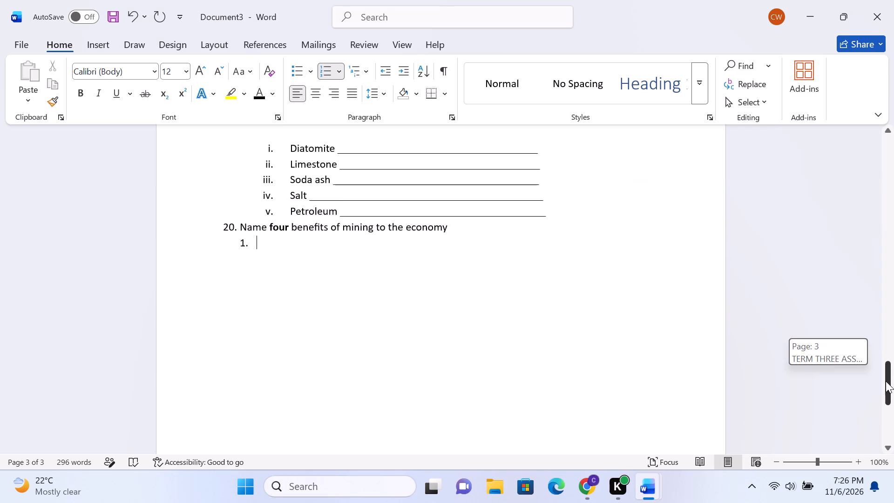
{"action": "left_click_drag", "start_coordinate": [886, 381], "coordinate": [885, 381]}
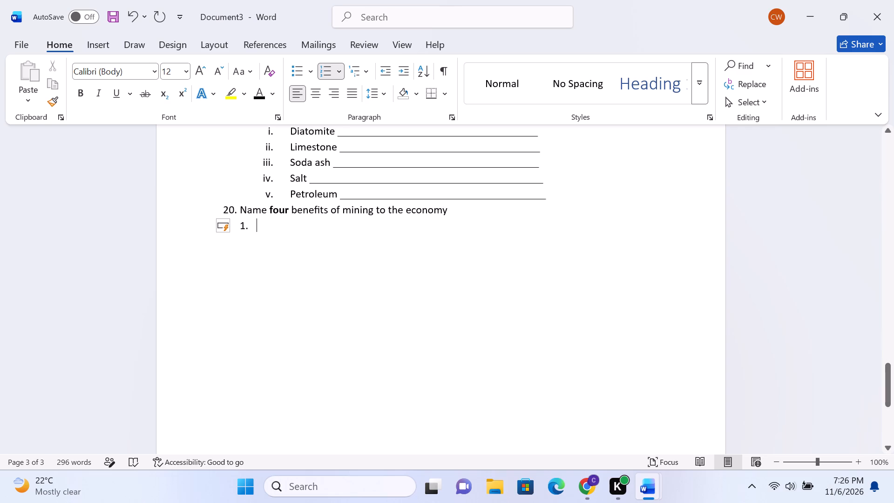
{"action": "right_click", "coordinate": [263, 227]}
{"action": "left_click", "coordinate": [263, 227]}
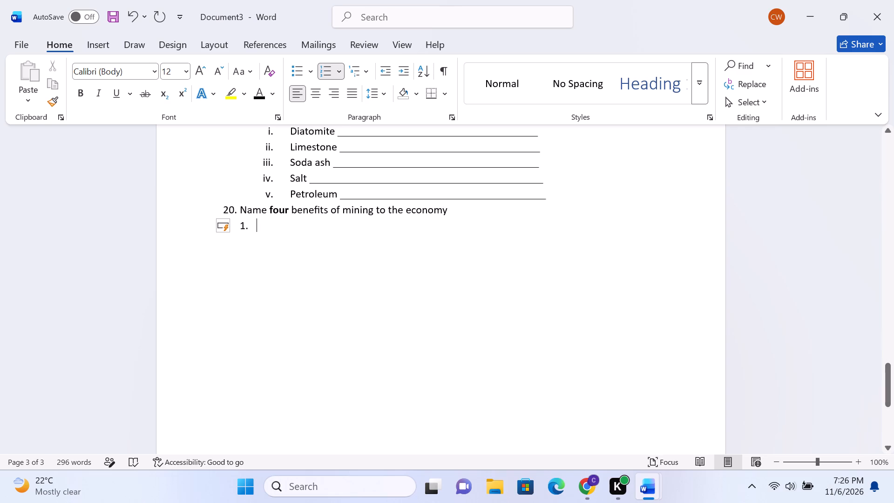
{"action": "right_click", "coordinate": [263, 227]}
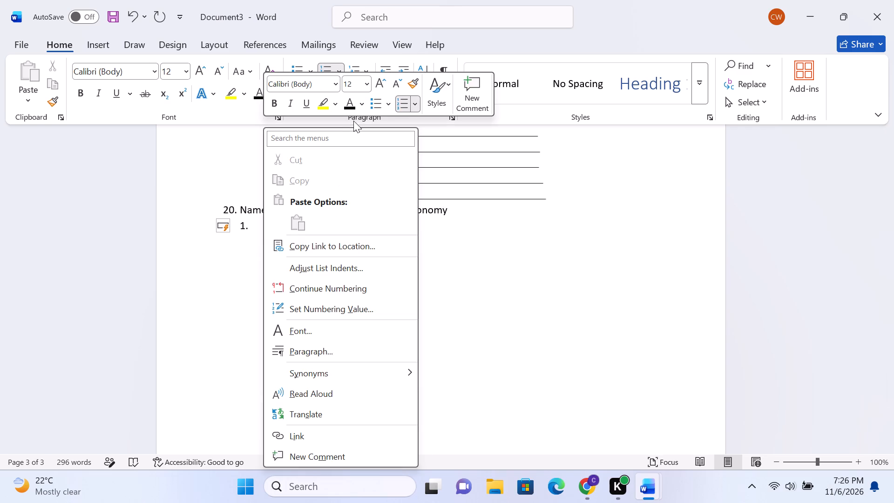
{"action": "left_click", "coordinate": [412, 102]}
{"action": "left_click", "coordinate": [415, 151]}
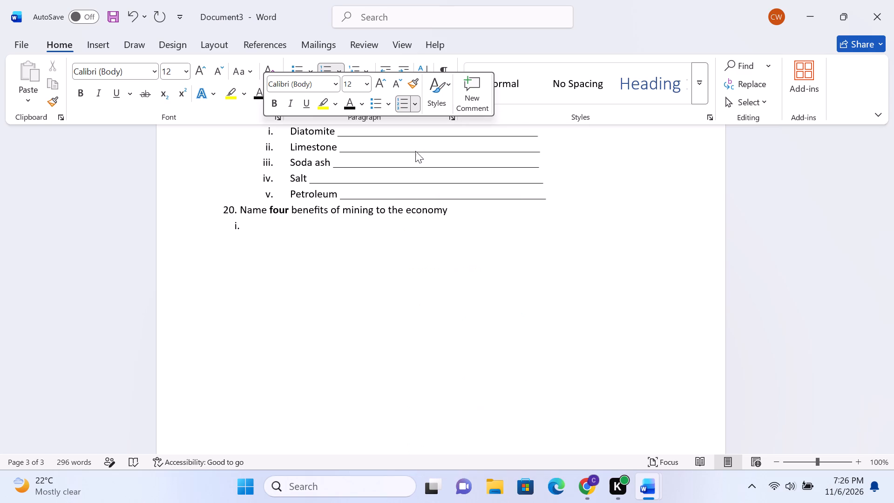
{"action": "left_click", "coordinate": [275, 221]}
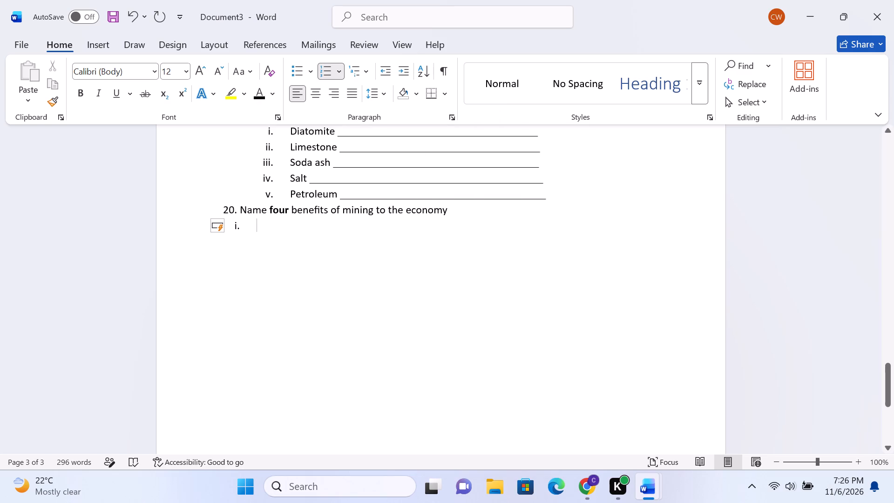
Fill sub-item i. of question 20 with an underscore answer line spanning exactly two full lines.
{"action": "key", "text": "shift+underscore"}
{"action": "key", "text": "shift+underscore"}
{"action": "key", "text": "shift+underscore"}
{"action": "key", "text": "shift+underscore"}
{"action": "key", "text": "shift+underscore"}
{"action": "key", "text": "shift+underscore"}
{"action": "key", "text": "shift+underscore"}
{"action": "key", "text": "shift+underscore"}
{"action": "key", "text": "shift+underscore"}
{"action": "key", "text": "shift+underscore"}
{"action": "key", "text": "shift+underscore"}
{"action": "key", "text": "shift+underscore"}
{"action": "key", "text": "shift+underscore"}
{"action": "key", "text": "shift+underscore"}
{"action": "key", "text": "shift+underscore"}
{"action": "key", "text": "shift+underscore"}
{"action": "key", "text": "shift+underscore"}
{"action": "key", "text": "shift+underscore"}
{"action": "key", "text": "shift+underscore"}
{"action": "key", "text": "shift+underscore"}
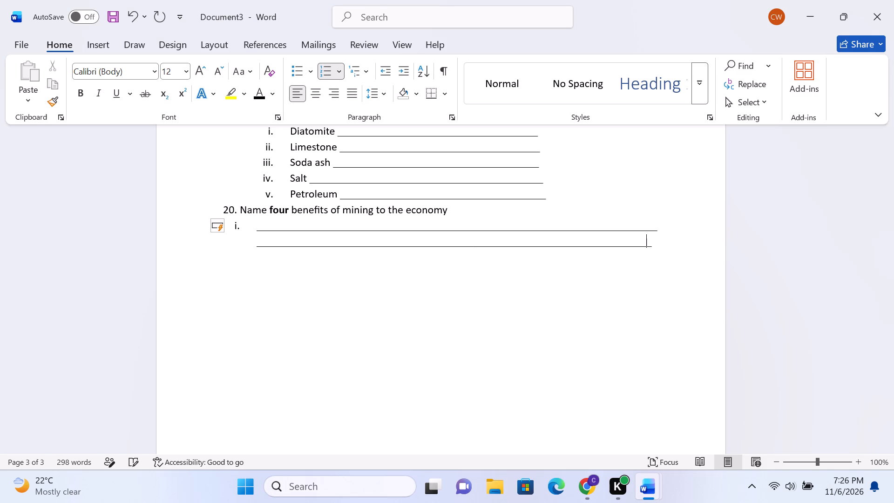
{"action": "key", "text": "BackSpace"}
{"action": "key", "text": "BackSpace"}
Add sub-item ii. to question 20 with an underscore answer line trimmed to exactly two full lines.
{"action": "key", "text": "Return"}
{"action": "key", "text": "shift+underscore"}
{"action": "key", "text": "shift+underscore"}
{"action": "key", "text": "shift+underscore"}
{"action": "key", "text": "shift+underscore"}
{"action": "key", "text": "shift+underscore"}
{"action": "key", "text": "shift+underscore"}
{"action": "key", "text": "shift+underscore"}
{"action": "key", "text": "shift+underscore"}
{"action": "key", "text": "shift+underscore"}
{"action": "key", "text": "shift+underscore"}
{"action": "key", "text": "shift+underscore"}
{"action": "key", "text": "shift+underscore"}
{"action": "key", "text": "shift+underscore"}
{"action": "key", "text": "shift+underscore"}
{"action": "key", "text": "shift+underscore"}
{"action": "key", "text": "shift+underscore"}
{"action": "key", "text": "shift+underscore"}
{"action": "key", "text": "shift+underscore"}
{"action": "key", "text": "shift+underscore"}
{"action": "key", "text": "shift+underscore"}
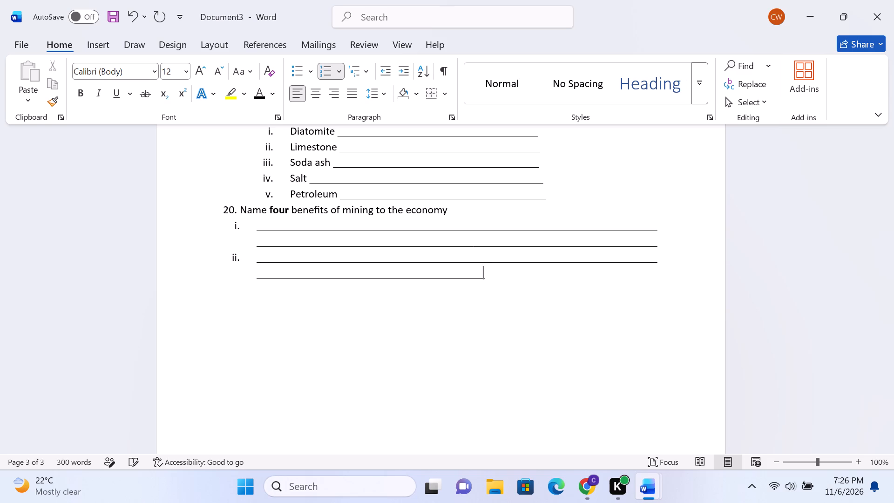
{"action": "key", "text": "BackSpace"}
{"action": "key", "text": "BackSpace"}
{"action": "key", "text": "BackSpace"}
{"action": "key", "text": "BackSpace"}
{"action": "key", "text": "BackSpace"}
Add sub-item iii. to question 20 with an underscore answer line trimmed to exactly two full lines.
{"action": "key", "text": "Return"}
{"action": "key", "text": "shift+underscore"}
{"action": "key", "text": "shift+underscore"}
{"action": "key", "text": "shift+underscore"}
{"action": "key", "text": "shift+underscore"}
{"action": "key", "text": "shift+underscore"}
{"action": "key", "text": "shift+underscore"}
{"action": "key", "text": "shift+underscore"}
{"action": "key", "text": "shift+underscore"}
{"action": "key", "text": "shift+underscore"}
{"action": "key", "text": "shift+underscore"}
{"action": "key", "text": "shift+underscore"}
{"action": "key", "text": "shift+underscore"}
{"action": "key", "text": "shift+underscore"}
{"action": "key", "text": "shift+underscore"}
{"action": "key", "text": "shift+underscore"}
{"action": "key", "text": "shift+underscore"}
{"action": "key", "text": "shift+underscore"}
{"action": "key", "text": "shift+underscore"}
{"action": "key", "text": "shift+underscore"}
{"action": "key", "text": "shift+underscore"}
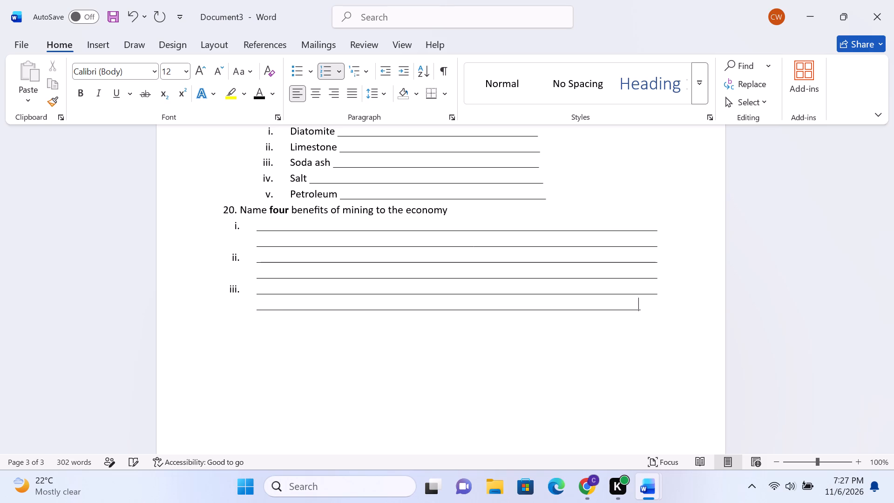
{"action": "key", "text": "BackSpace"}
{"action": "key", "text": "BackSpace"}
{"action": "key", "text": "BackSpace"}
Add sub-item iv. to question 20 with an underscore answer line trimmed to exactly two full lines.
{"action": "key", "text": "Return"}
{"action": "key", "text": "shift+underscore"}
{"action": "key", "text": "shift+underscore"}
{"action": "key", "text": "shift+underscore"}
{"action": "key", "text": "shift+underscore"}
{"action": "key", "text": "shift+underscore"}
{"action": "key", "text": "shift+underscore"}
{"action": "key", "text": "shift+underscore"}
{"action": "key", "text": "shift+underscore"}
{"action": "key", "text": "shift+underscore"}
{"action": "key", "text": "shift+underscore"}
{"action": "key", "text": "shift+underscore"}
{"action": "key", "text": "shift+underscore"}
{"action": "key", "text": "shift+underscore"}
{"action": "key", "text": "shift+underscore"}
{"action": "key", "text": "shift+underscore"}
{"action": "key", "text": "shift+underscore"}
{"action": "key", "text": "shift+underscore"}
{"action": "key", "text": "shift+underscore"}
{"action": "key", "text": "shift+underscore"}
{"action": "key", "text": "shift+underscore"}
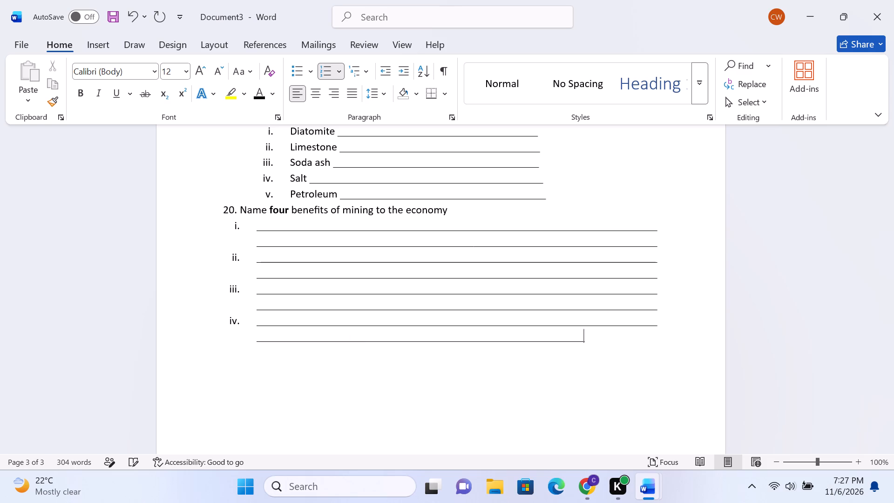
{"action": "key", "text": "BackSpace"}
{"action": "key", "text": "BackSpace"}
{"action": "key", "text": "BackSpace"}
{"action": "key", "text": "BackSpace"}
{"action": "key", "text": "BackSpace"}
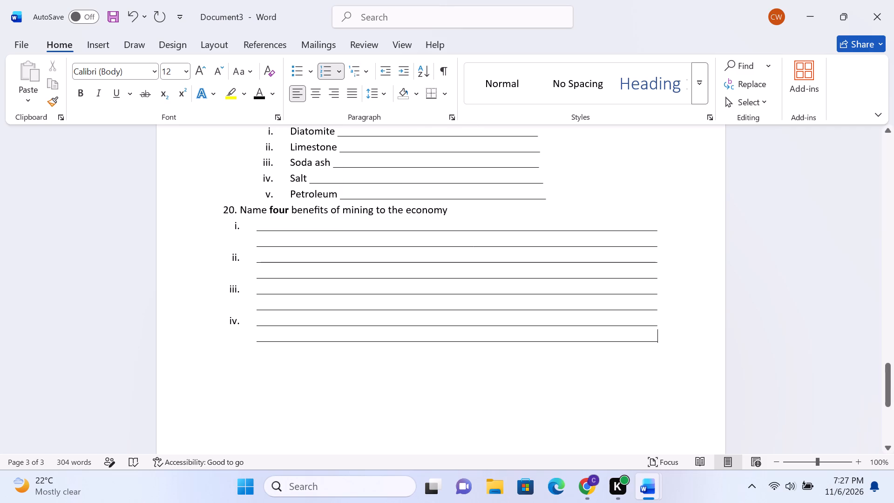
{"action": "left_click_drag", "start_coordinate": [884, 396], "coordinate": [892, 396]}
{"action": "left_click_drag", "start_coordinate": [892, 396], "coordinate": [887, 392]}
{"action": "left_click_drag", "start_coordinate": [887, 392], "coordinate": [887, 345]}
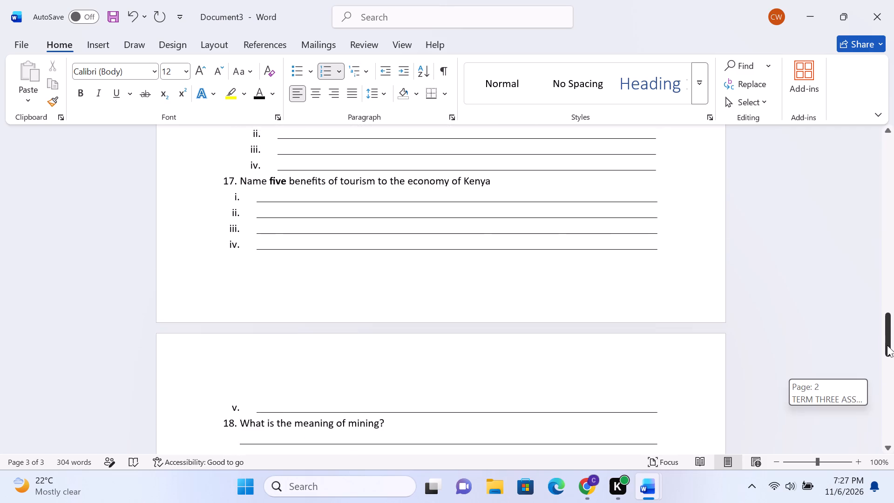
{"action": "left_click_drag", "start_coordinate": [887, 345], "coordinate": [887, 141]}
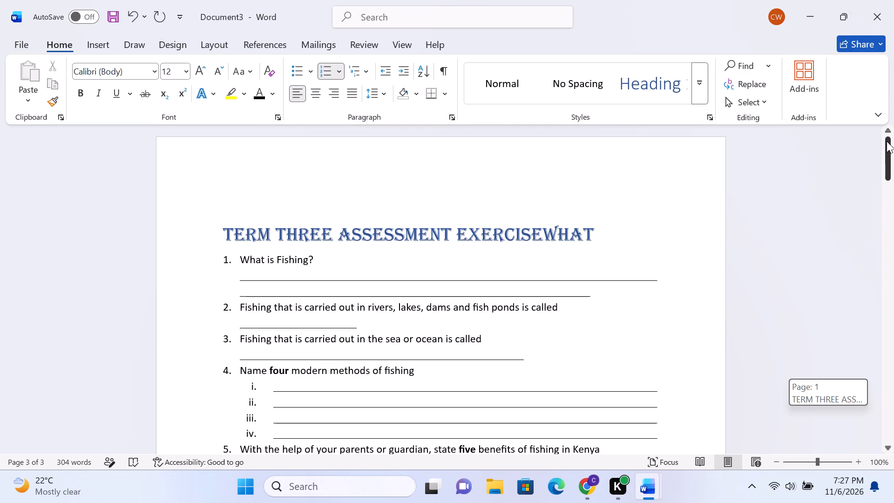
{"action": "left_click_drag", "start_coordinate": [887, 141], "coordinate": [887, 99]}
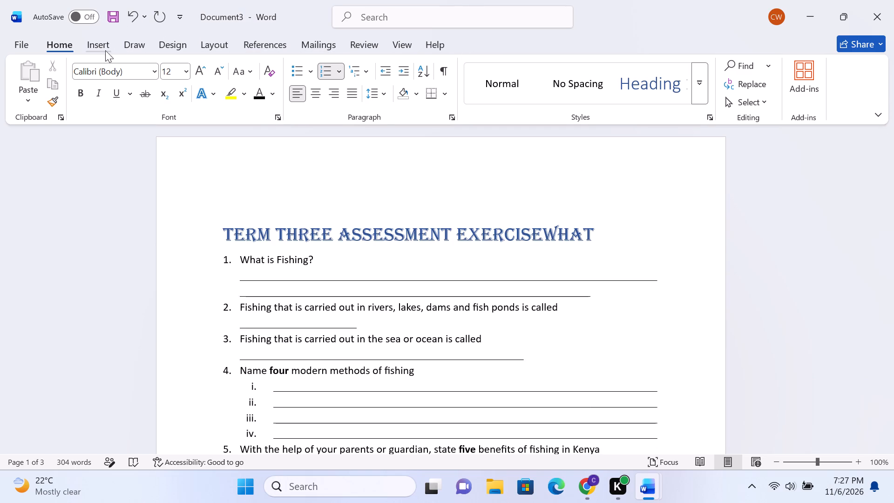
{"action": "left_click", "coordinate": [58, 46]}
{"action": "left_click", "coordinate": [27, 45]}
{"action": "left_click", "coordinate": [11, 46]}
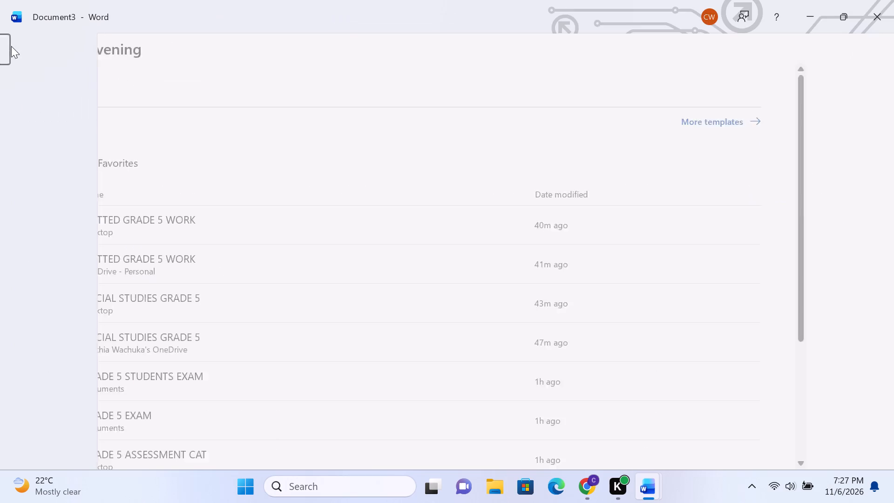
Insert page numbers at the top of the page using the Plain Number 1 style.
{"action": "left_click", "coordinate": [95, 39]}
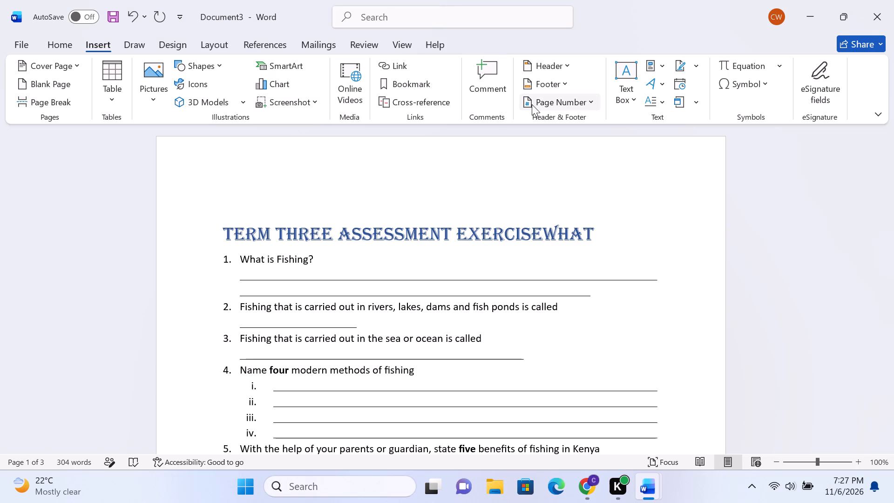
{"action": "left_click", "coordinate": [588, 99]}
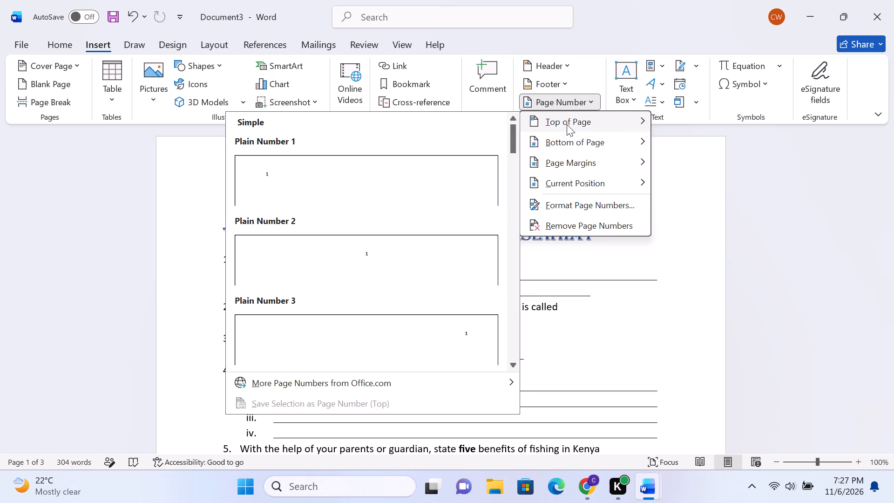
{"action": "left_click", "coordinate": [567, 123]}
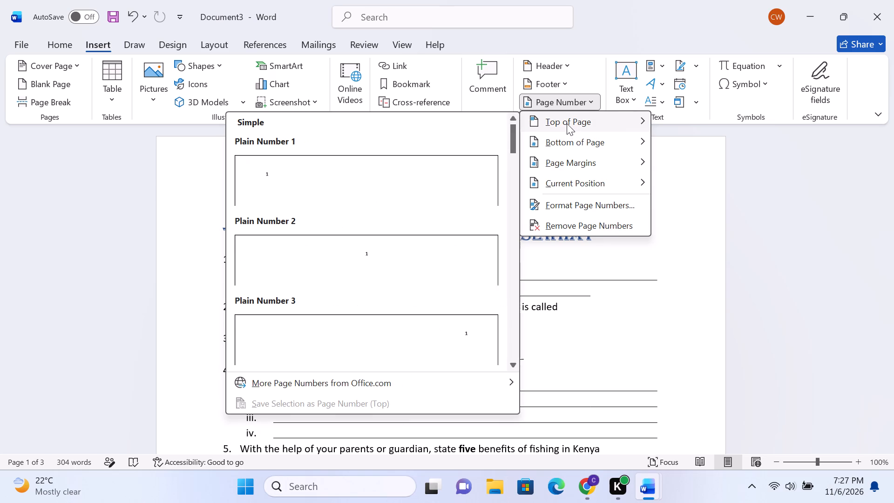
{"action": "left_click", "coordinate": [567, 123]}
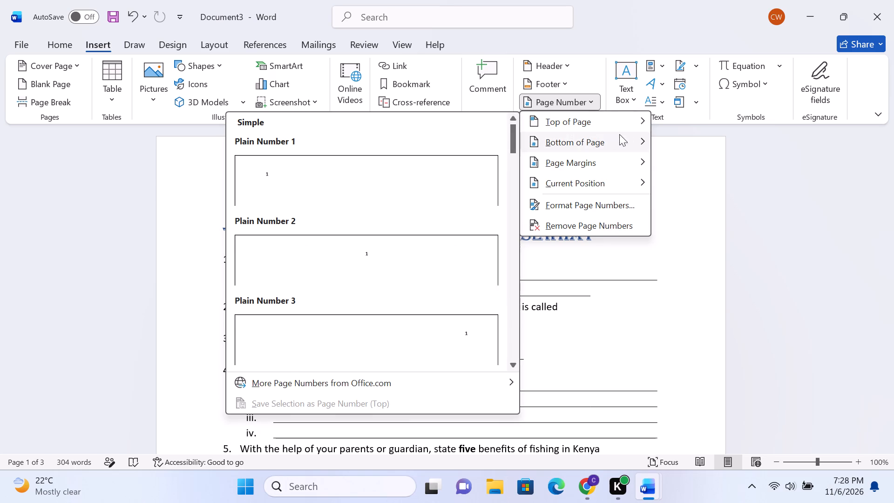
{"action": "left_click", "coordinate": [641, 118]}
{"action": "double_click", "coordinate": [641, 118]}
{"action": "triple_click", "coordinate": [601, 123]}
{"action": "left_click", "coordinate": [601, 123]}
{"action": "left_click", "coordinate": [376, 169]}
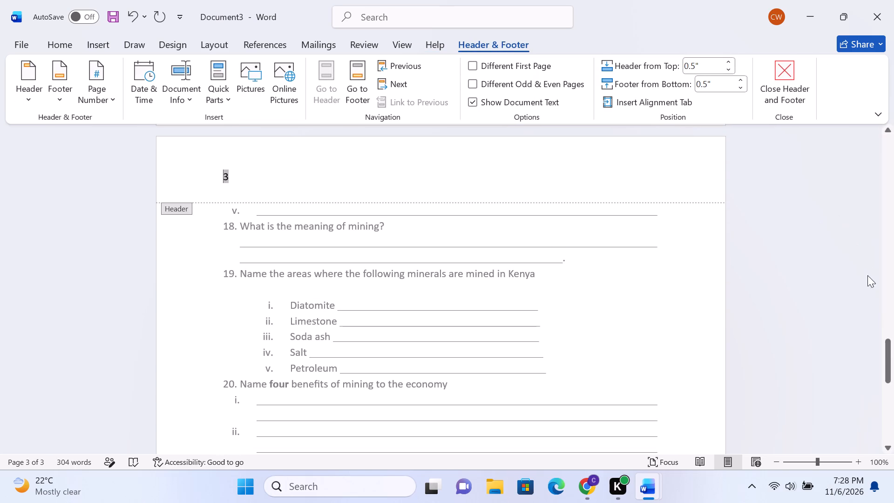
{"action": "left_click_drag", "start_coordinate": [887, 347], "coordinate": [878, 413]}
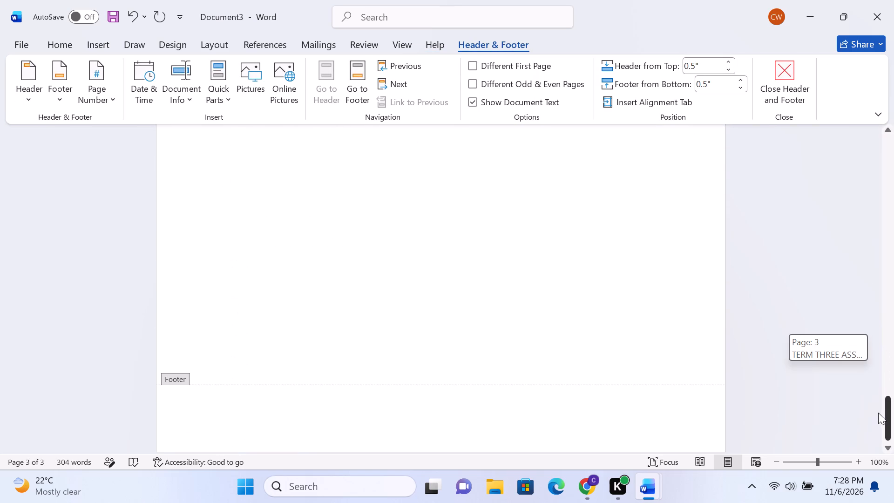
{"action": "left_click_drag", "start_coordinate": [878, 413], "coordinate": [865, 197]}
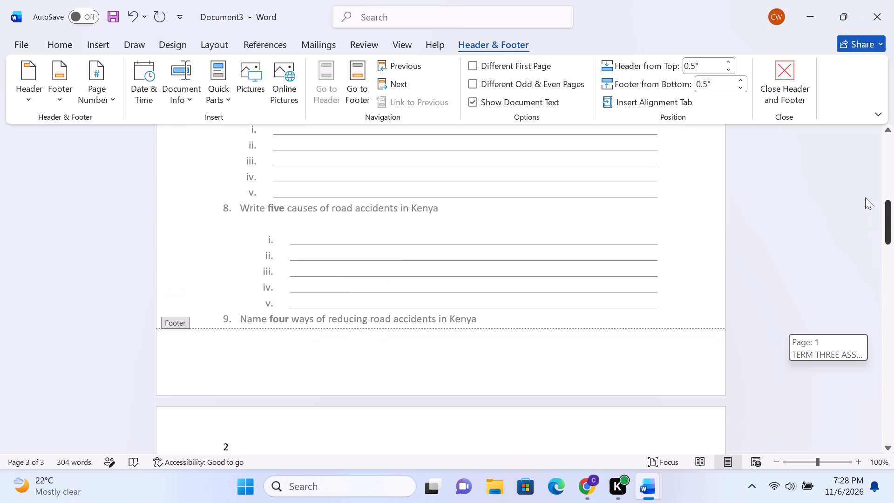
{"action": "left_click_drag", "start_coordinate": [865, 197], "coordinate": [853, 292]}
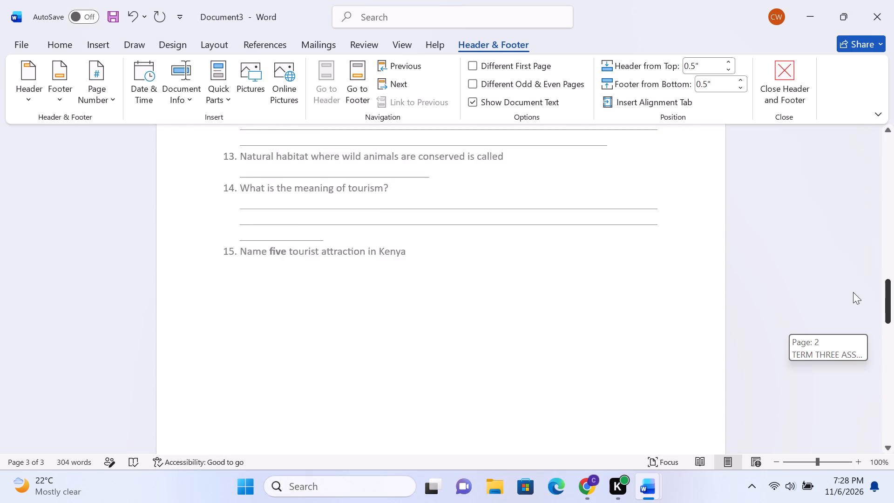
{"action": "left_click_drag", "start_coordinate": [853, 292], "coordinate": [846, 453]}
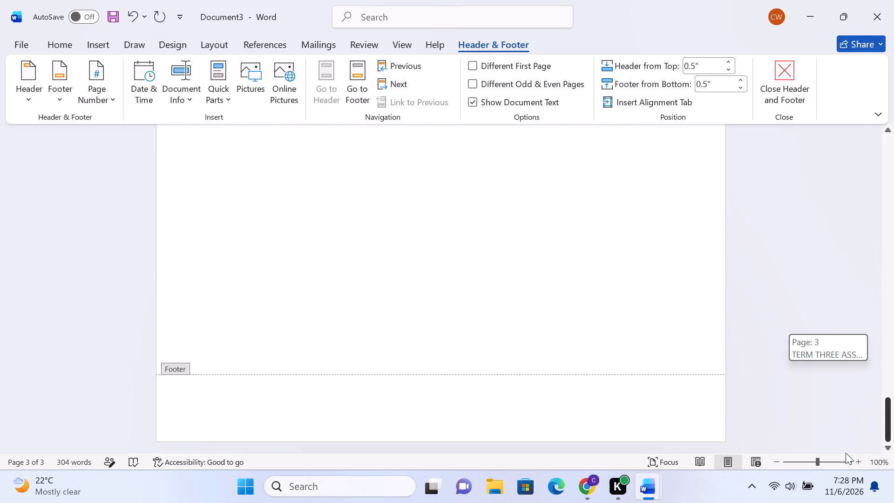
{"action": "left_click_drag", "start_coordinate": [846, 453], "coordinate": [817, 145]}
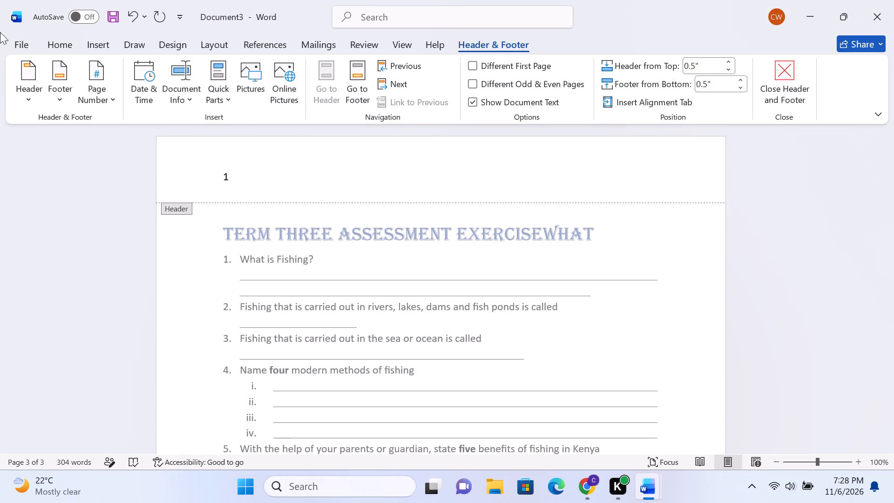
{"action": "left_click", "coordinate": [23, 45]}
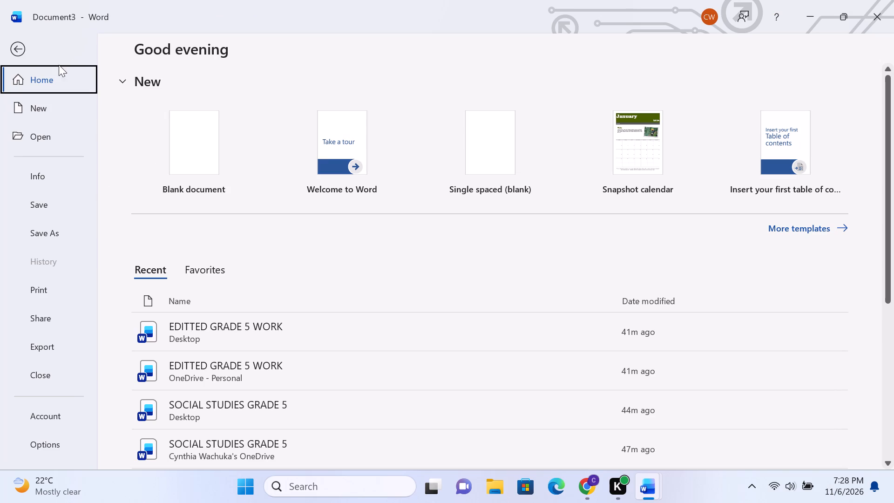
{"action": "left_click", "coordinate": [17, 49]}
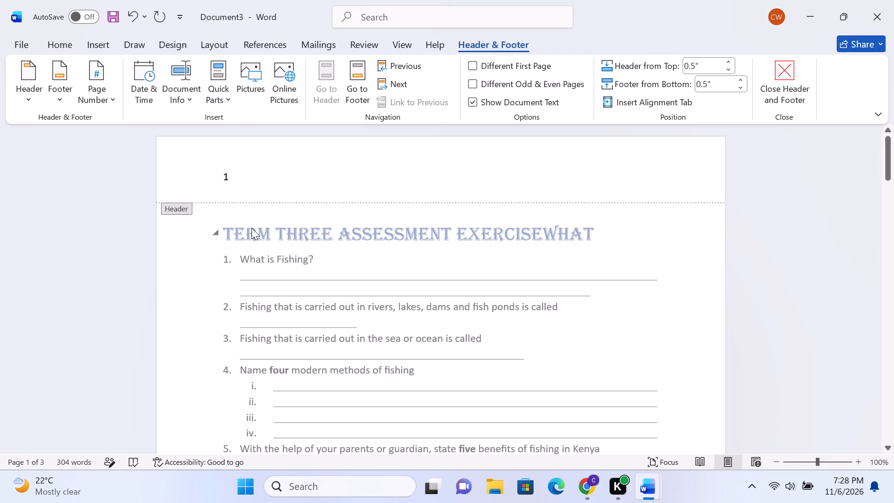
Leave header editing and delete the stray word WHAT from the end of the title on page 1.
{"action": "left_click_drag", "start_coordinate": [223, 226], "coordinate": [290, 231]}
{"action": "left_click_drag", "start_coordinate": [290, 231], "coordinate": [234, 231]}
{"action": "left_click", "coordinate": [234, 231]}
{"action": "left_click", "coordinate": [234, 231]}
{"action": "left_click", "coordinate": [231, 177]}
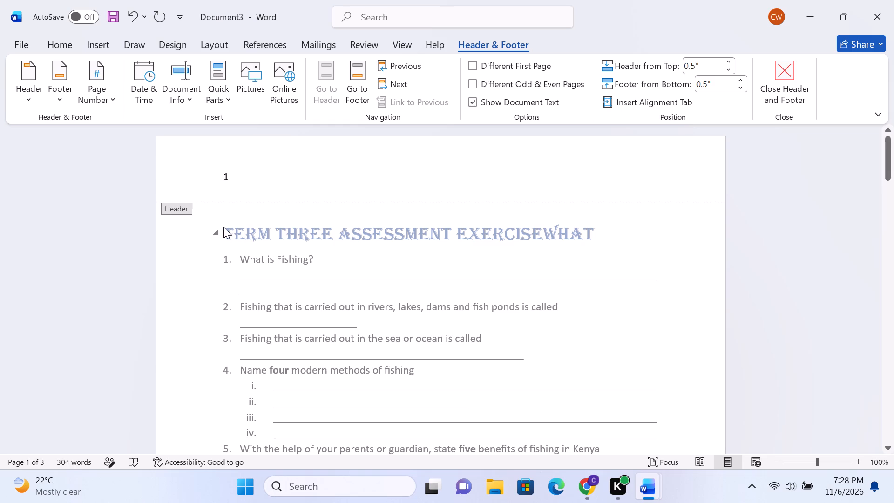
{"action": "left_click", "coordinate": [223, 226]}
{"action": "left_click_drag", "start_coordinate": [223, 226], "coordinate": [218, 228]}
{"action": "left_click", "coordinate": [218, 228]}
{"action": "left_click_drag", "start_coordinate": [218, 228], "coordinate": [267, 234]}
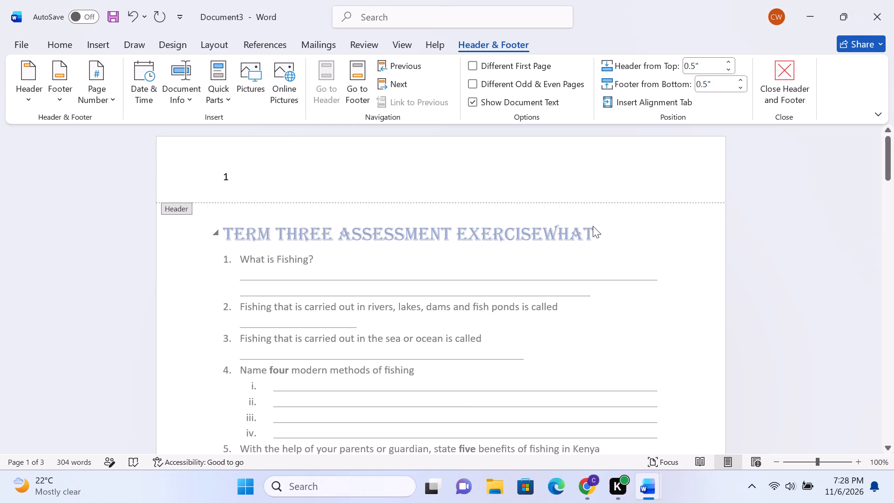
{"action": "left_click", "coordinate": [593, 226]}
{"action": "left_click_drag", "start_coordinate": [593, 226], "coordinate": [557, 230]}
{"action": "triple_click", "coordinate": [557, 230]}
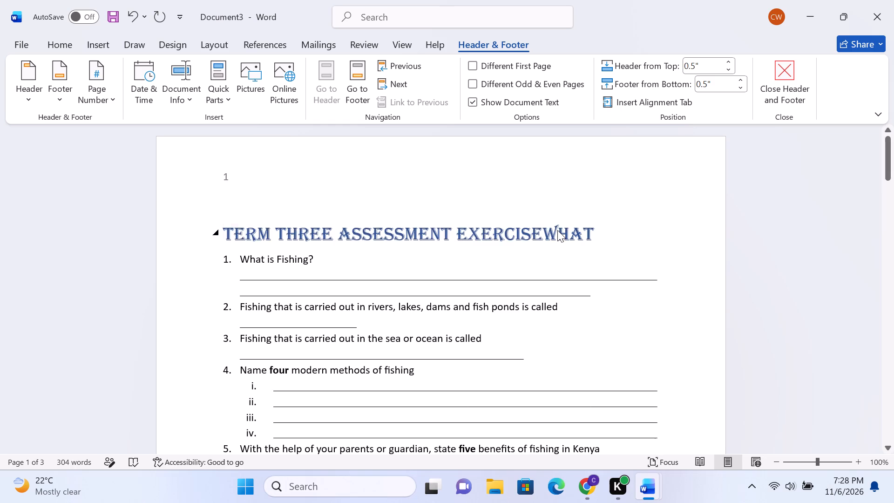
{"action": "left_click", "coordinate": [557, 230]}
{"action": "left_click", "coordinate": [595, 232]}
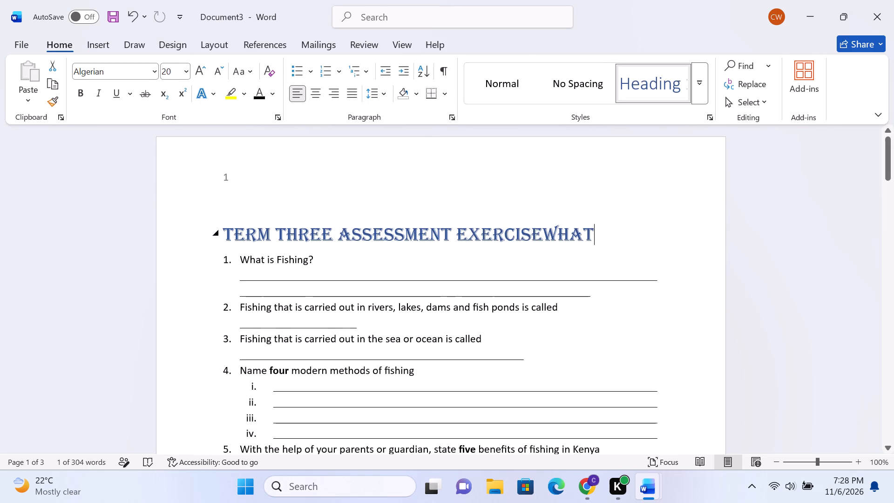
{"action": "key", "text": "BackSpace"}
{"action": "key", "text": "BackSpace"}
{"action": "key", "text": "BackSpace"}
{"action": "key", "text": "BackSpace"}
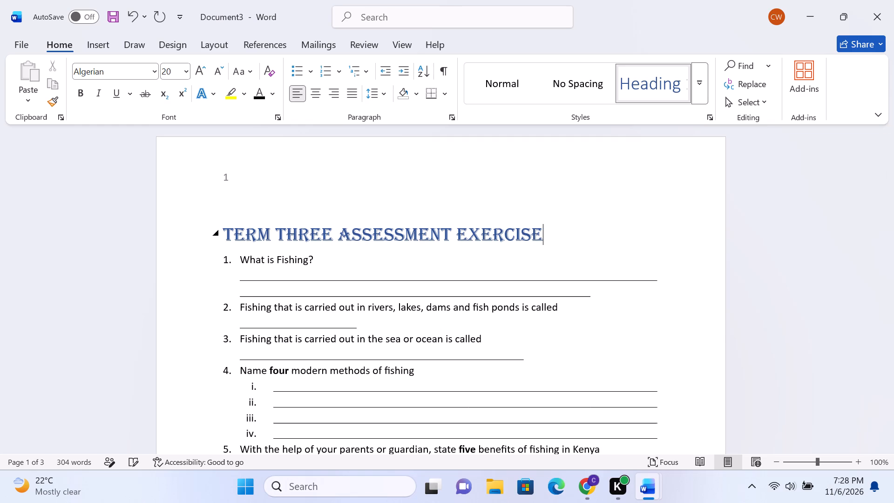
Make the title TERM THREE ASSESSMENT EXERCISE bold.
{"action": "left_click", "coordinate": [225, 233]}
{"action": "left_click_drag", "start_coordinate": [225, 233], "coordinate": [523, 241]}
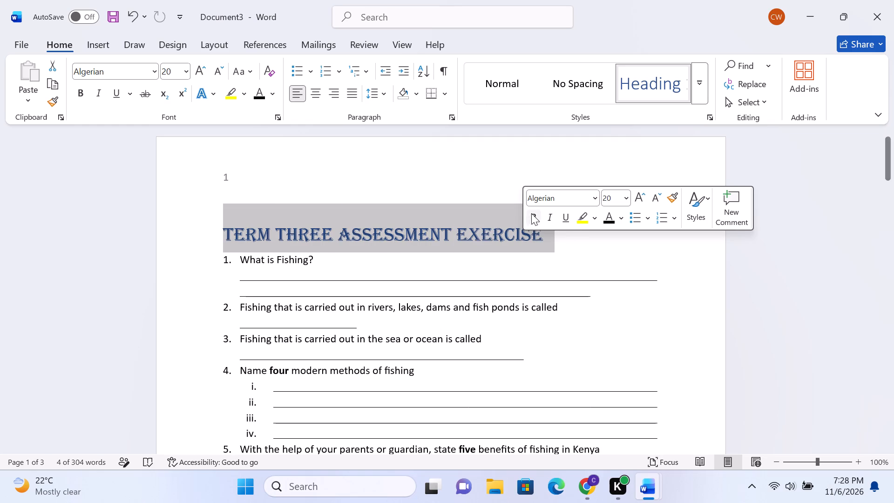
{"action": "left_click", "coordinate": [535, 215]}
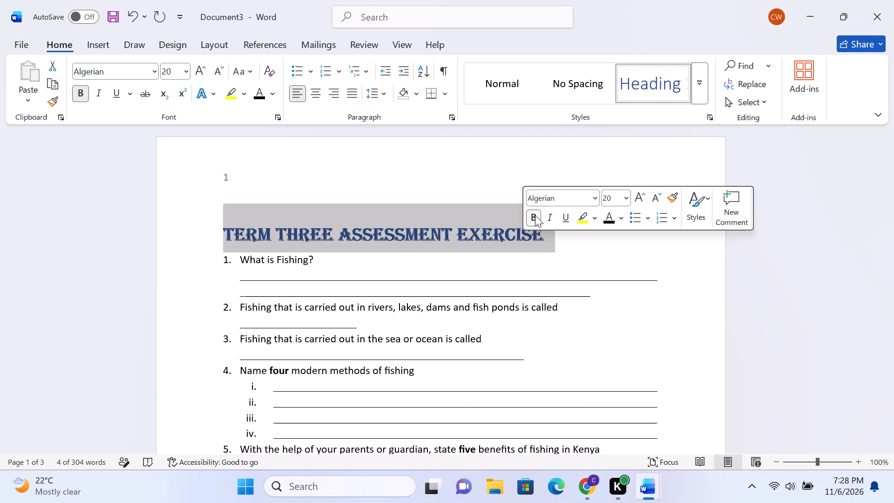
{"action": "left_click", "coordinate": [554, 241]}
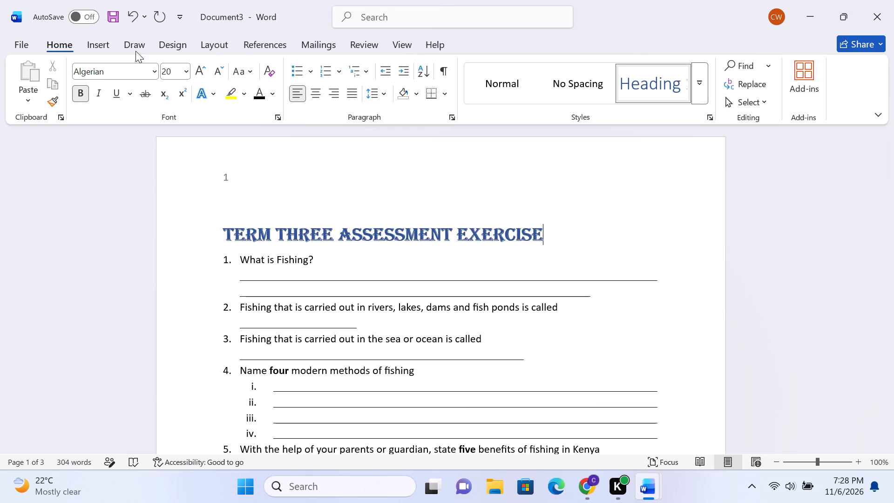
Open the Save As options for the assessment document.
{"action": "left_click", "coordinate": [27, 41]}
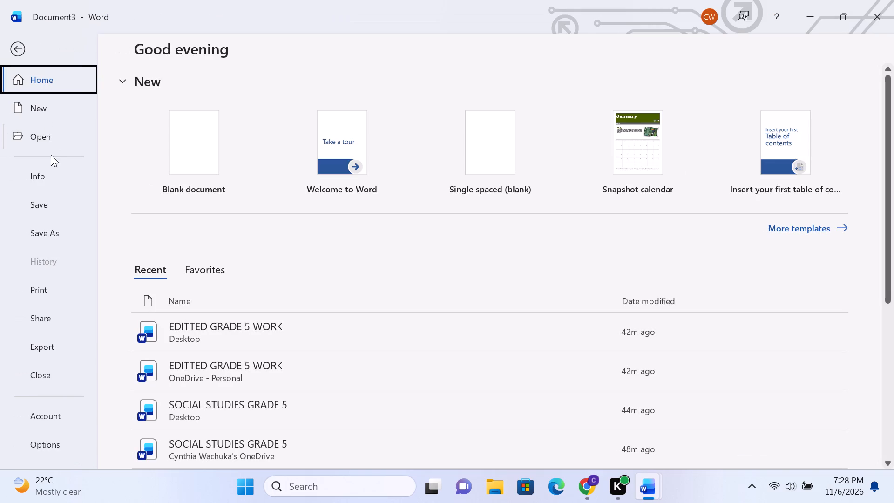
{"action": "left_click", "coordinate": [49, 226]}
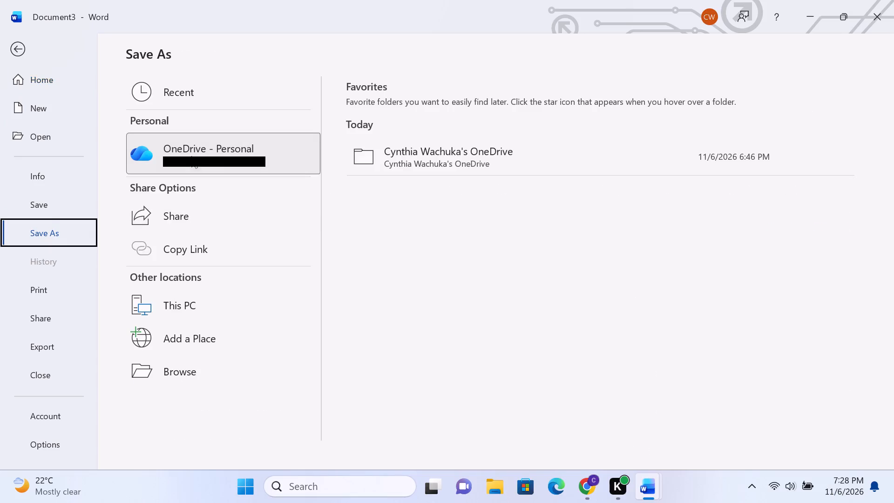
Save the assessment to the Desktop folder as a Word Document named TERM THREE ASSESSMENT EXERCISE.
{"action": "double_click", "coordinate": [200, 147]}
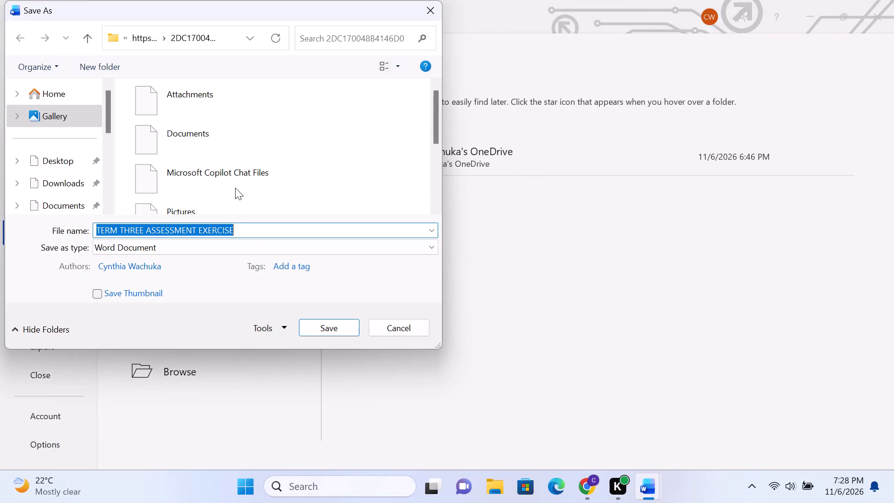
{"action": "left_click", "coordinate": [50, 158]}
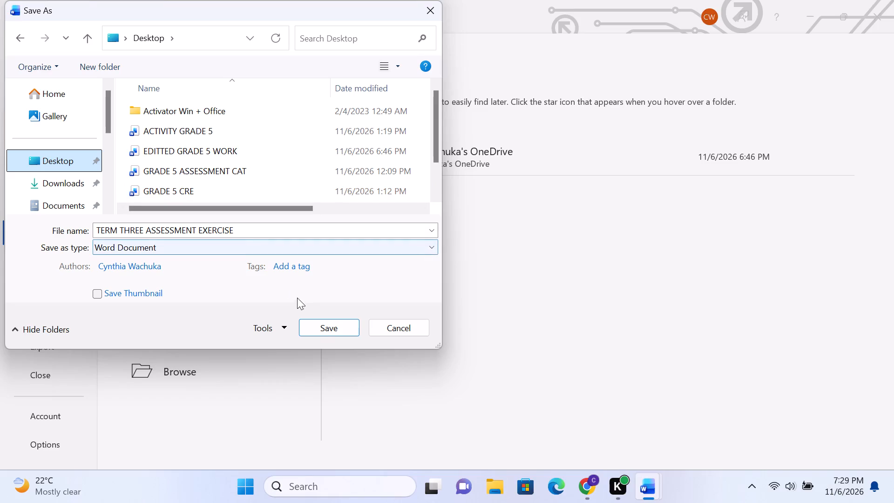
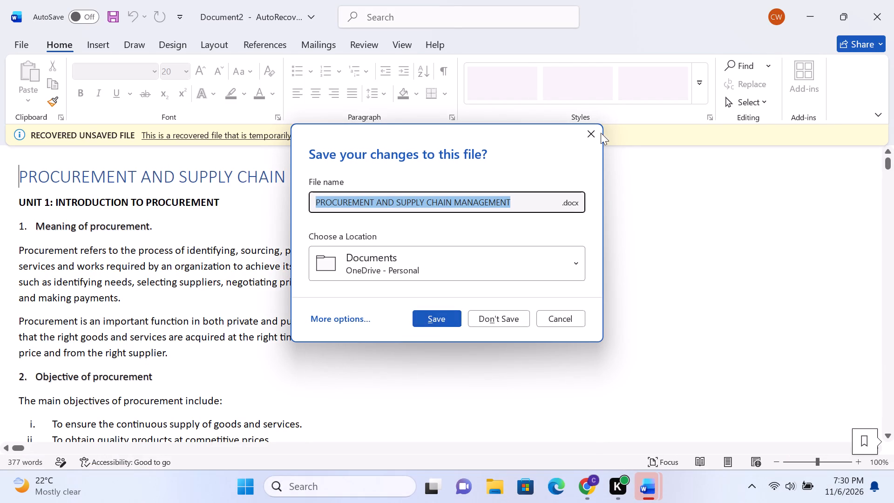
Cancel saving the recovered procurement document, leaving it open, and close the seven other Word documents, from GRADE 5 CRE through TERM THREE ASSESSMENT EXERCISE.
{"action": "left_click", "coordinate": [595, 129]}
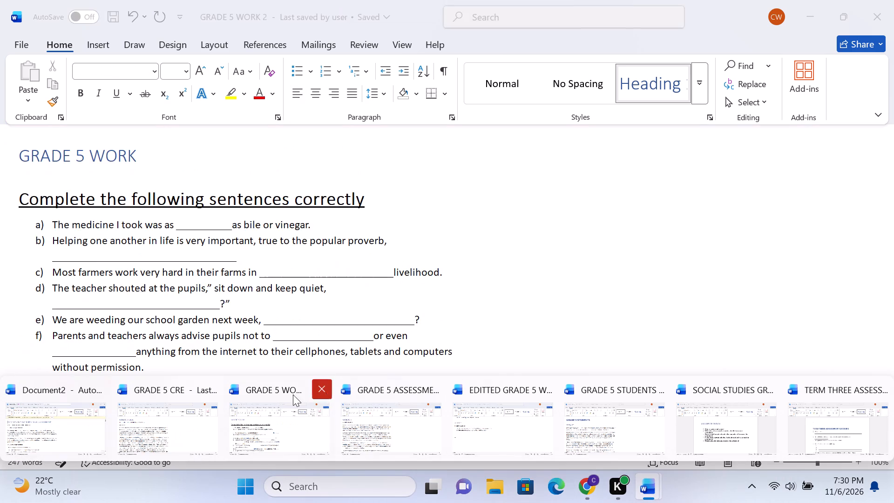
{"action": "left_click", "coordinate": [212, 385]}
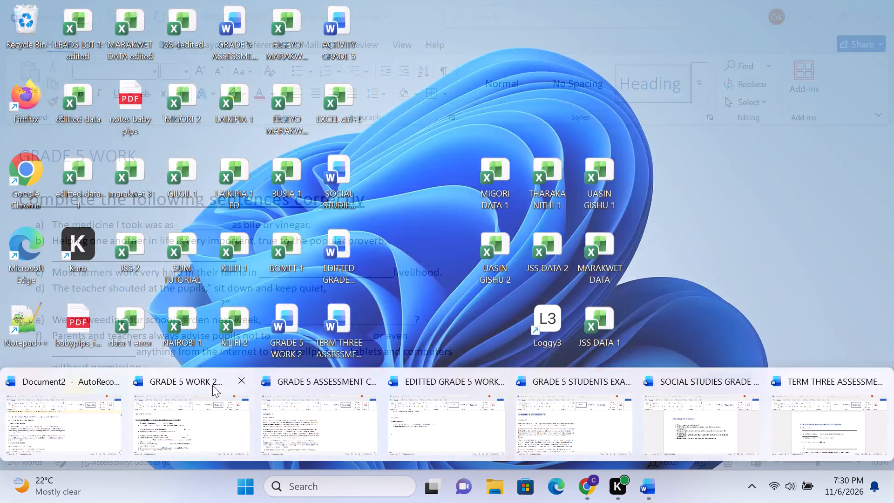
{"action": "left_click", "coordinate": [247, 377]}
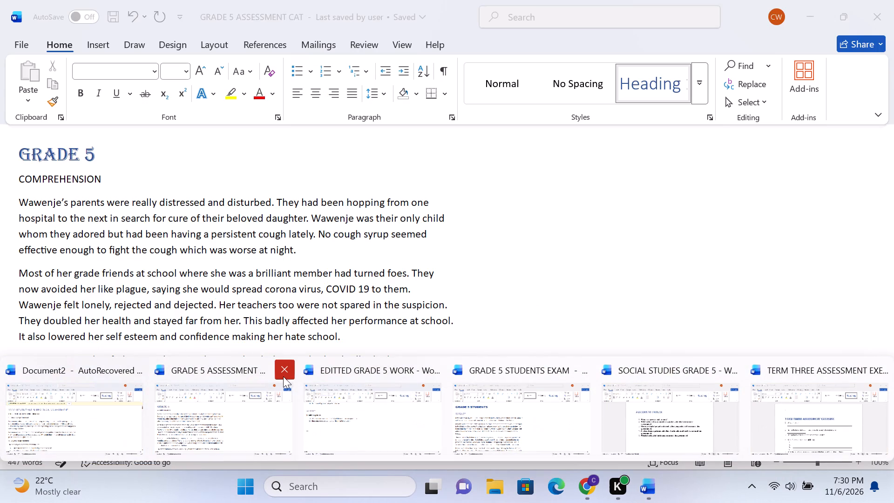
{"action": "left_click", "coordinate": [285, 375]}
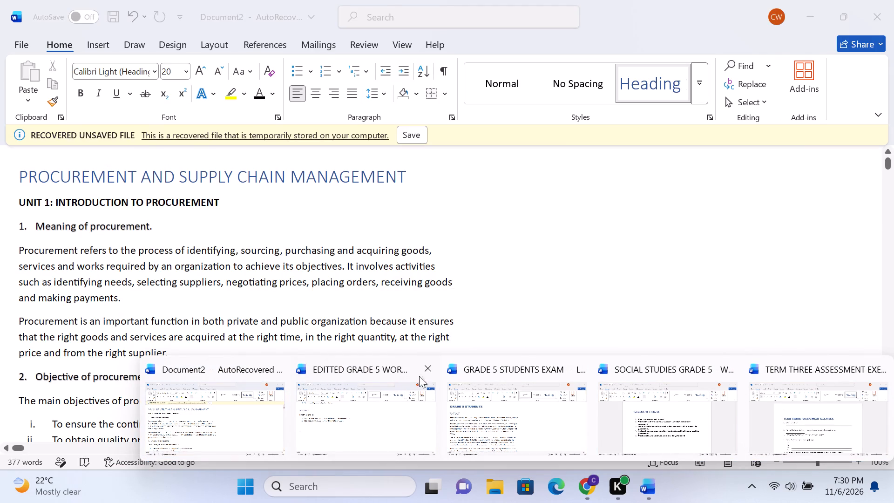
{"action": "left_click", "coordinate": [425, 370]}
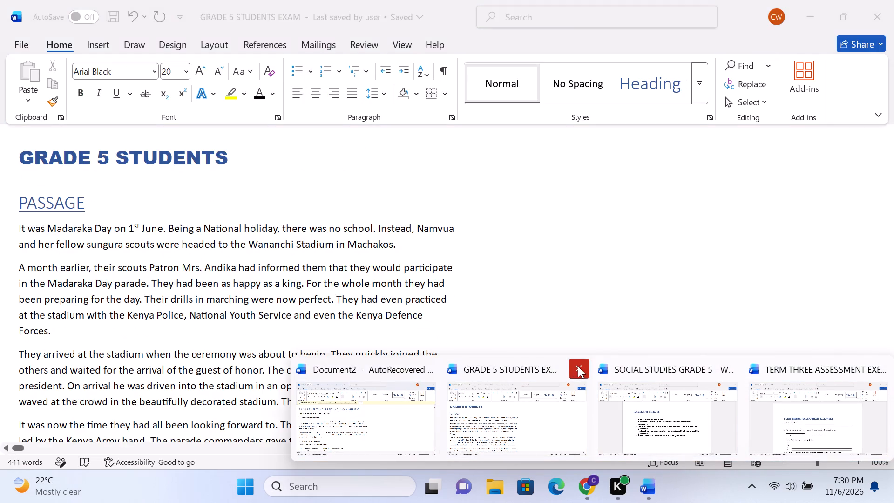
{"action": "left_click", "coordinate": [578, 366]}
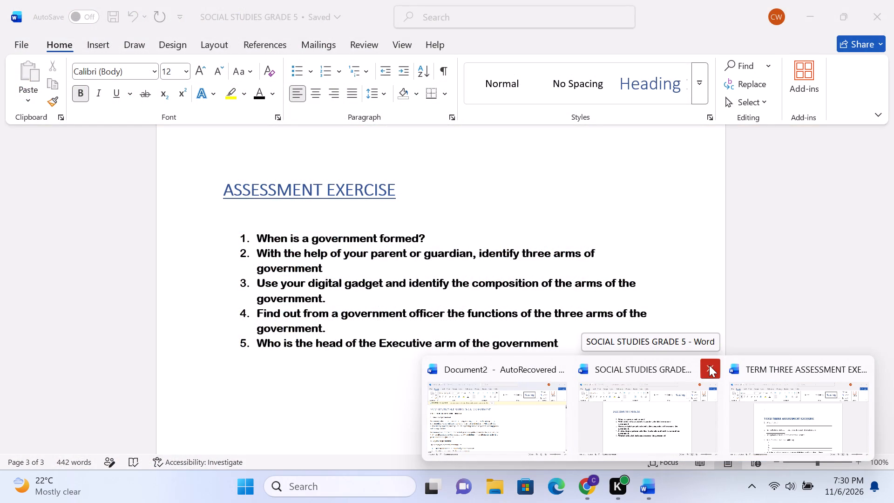
{"action": "left_click", "coordinate": [709, 365]}
{"action": "left_click", "coordinate": [783, 368]}
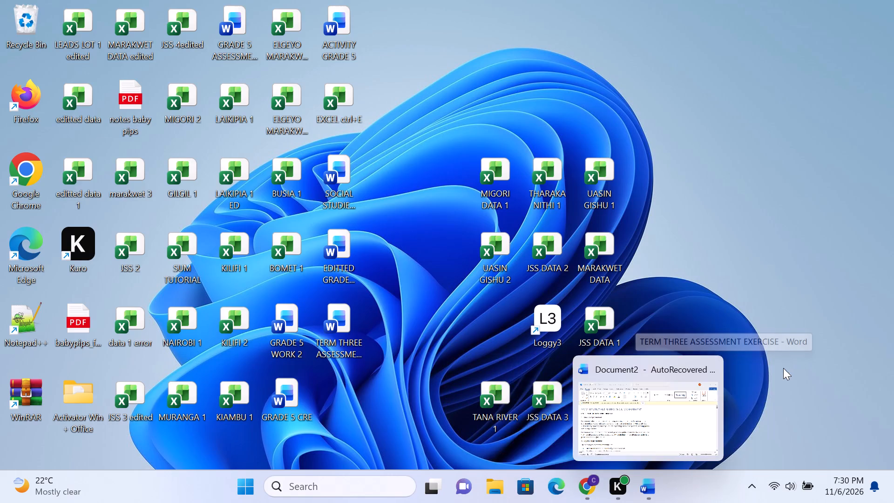